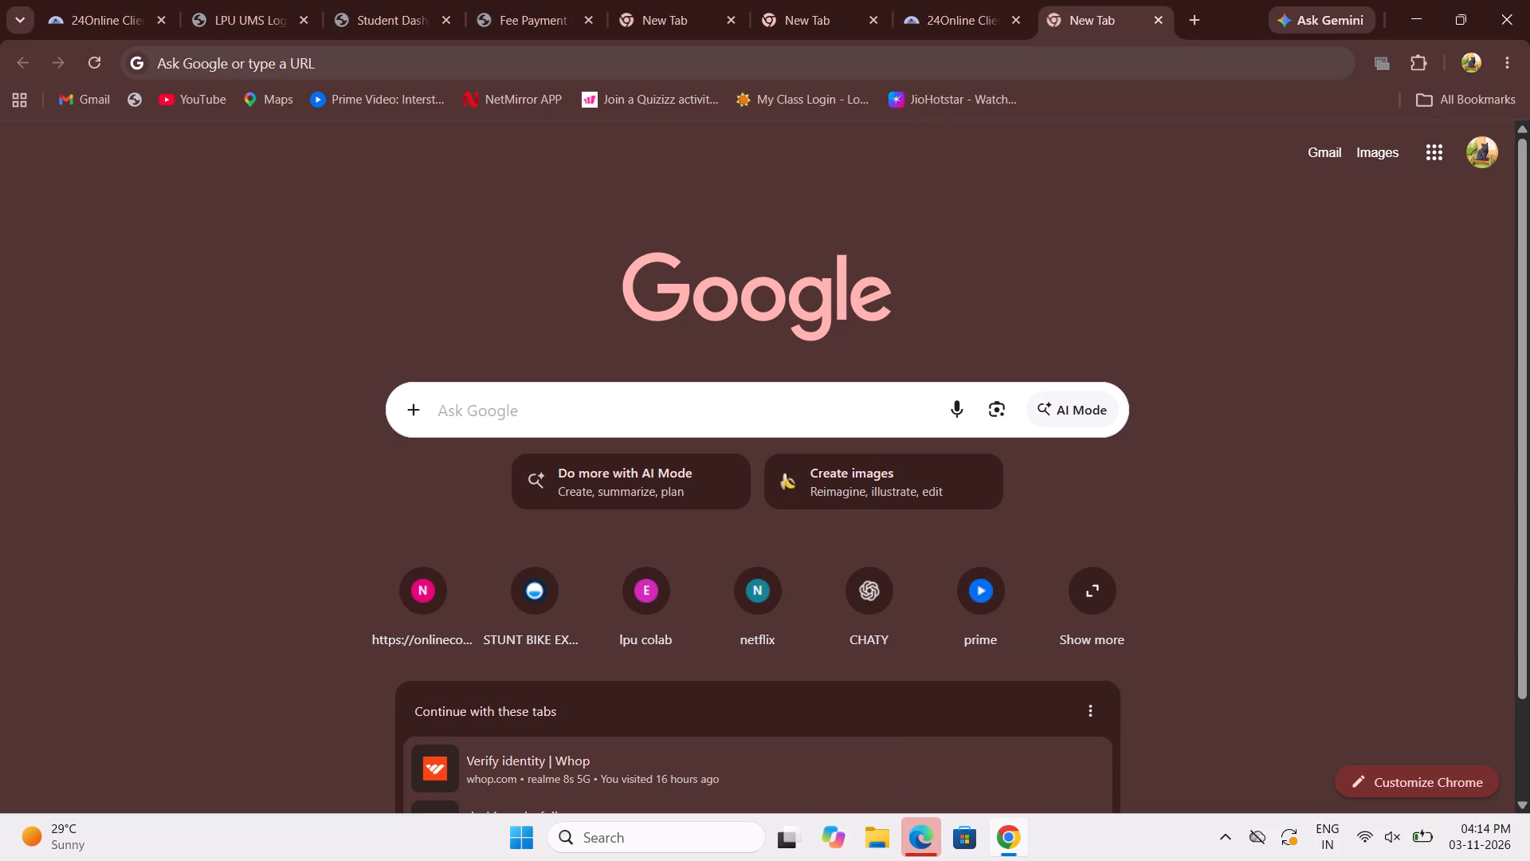
Search Google for "canva" in a new browser tab and open the Canva India: Visual Suite for Everyone result.
click(1191, 26)
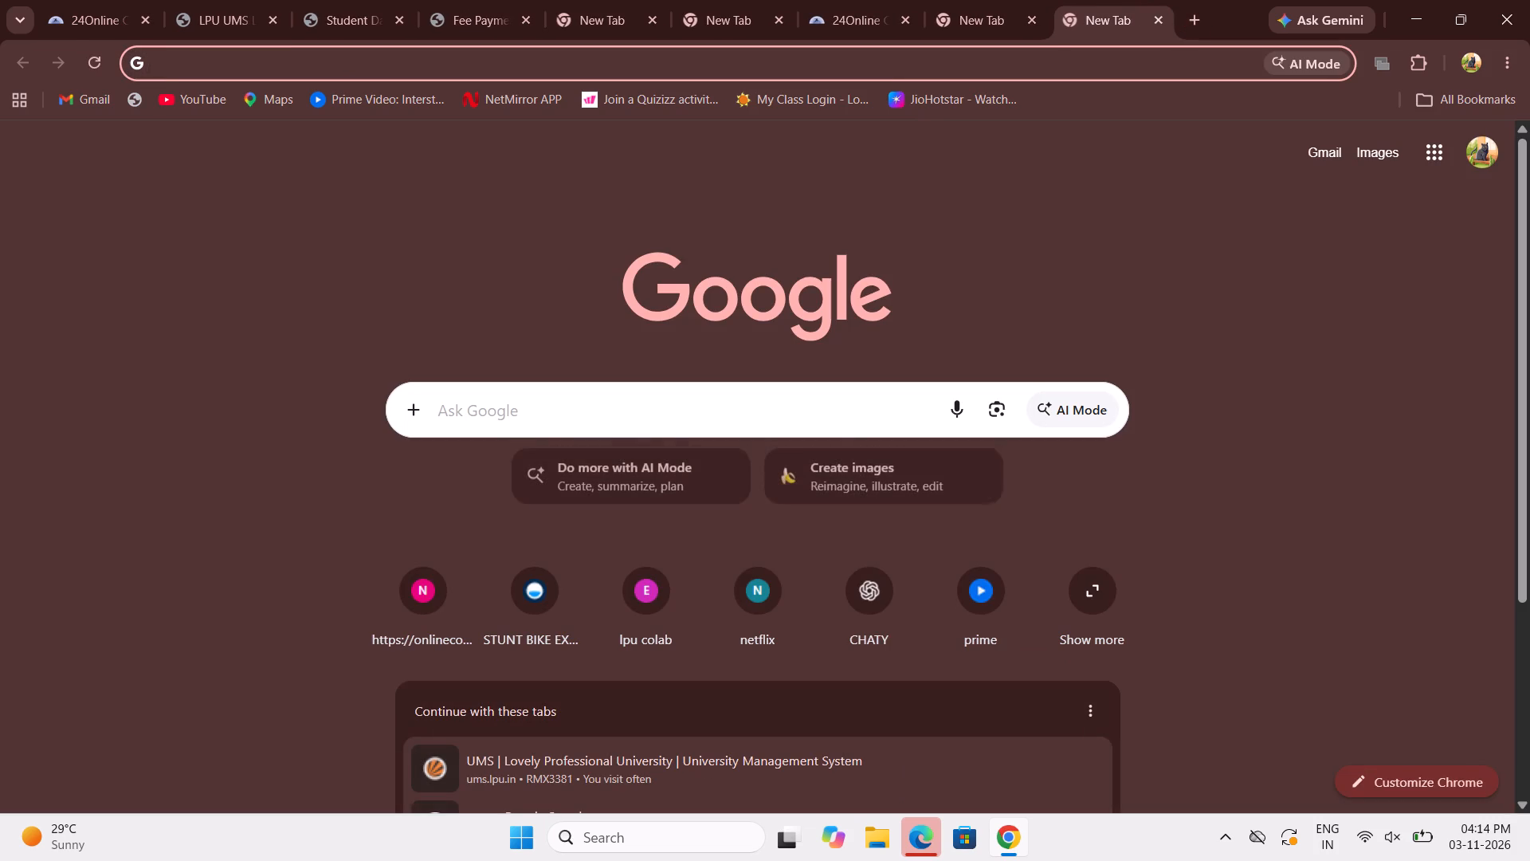
click(1134, 72)
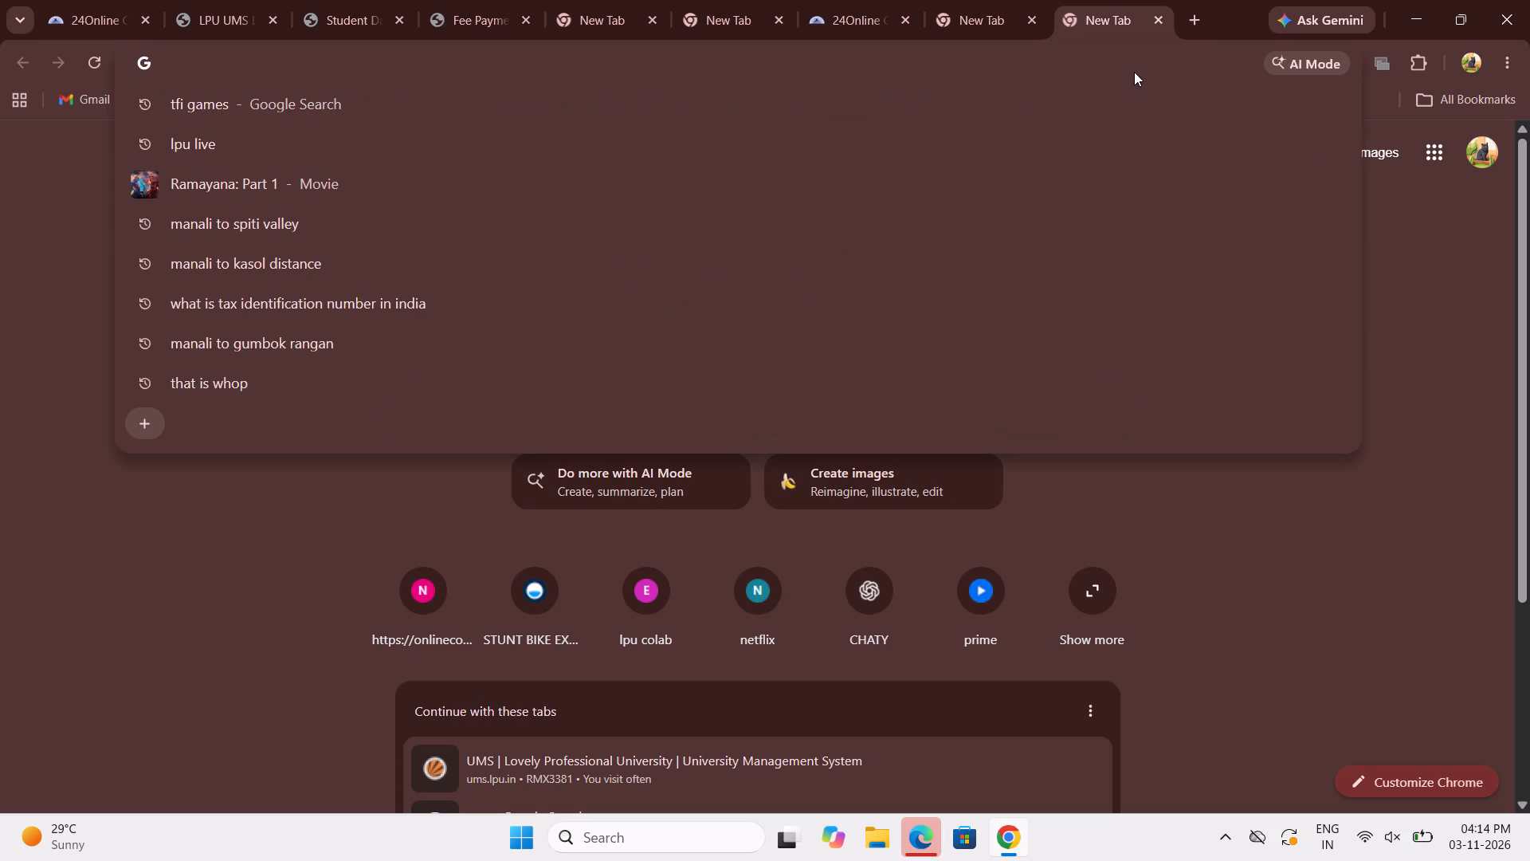
text(can)
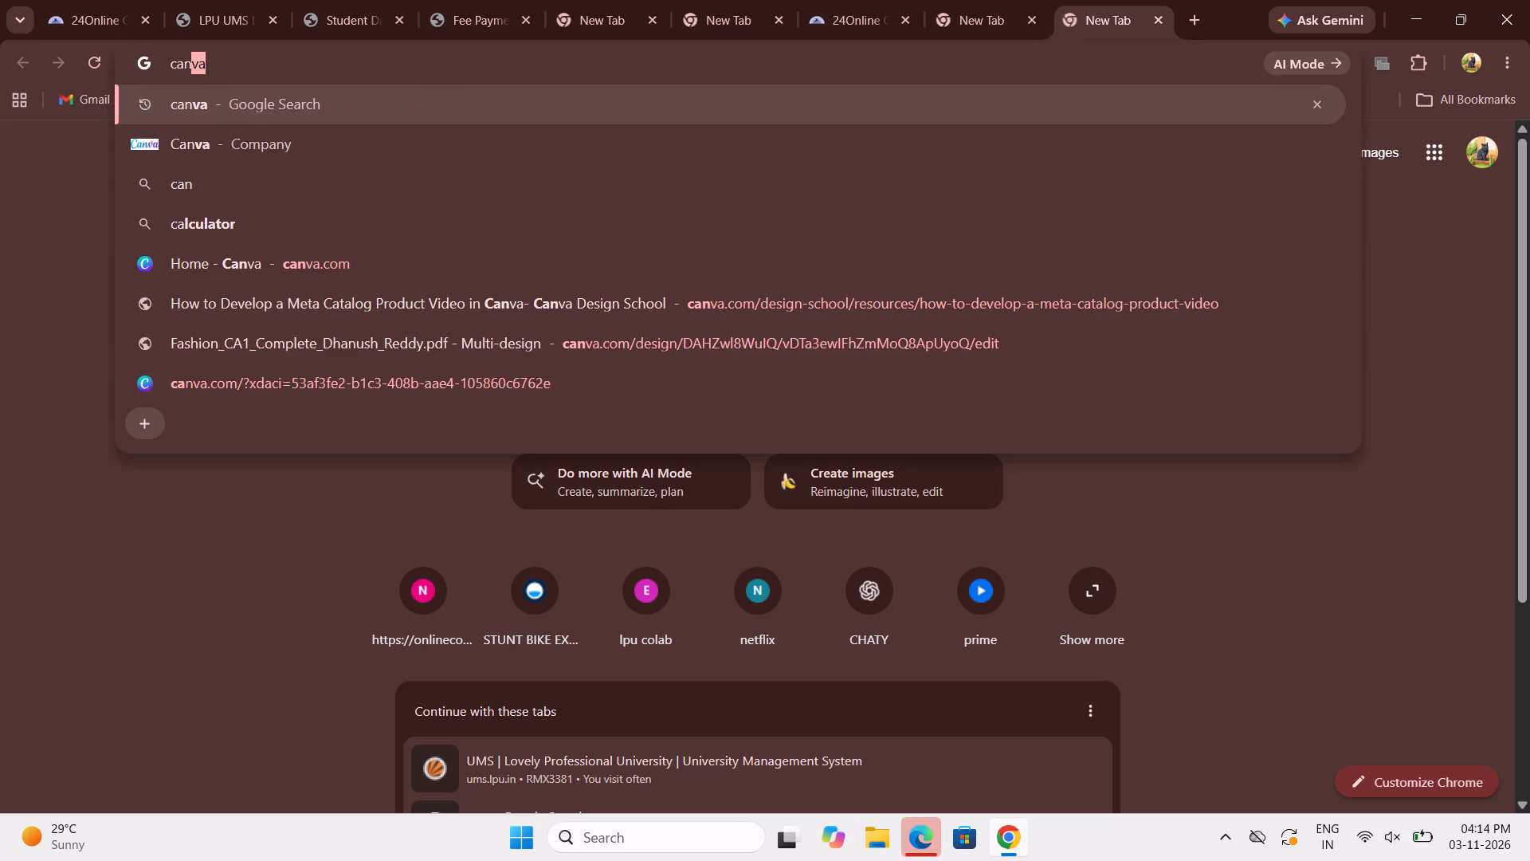
text(va)
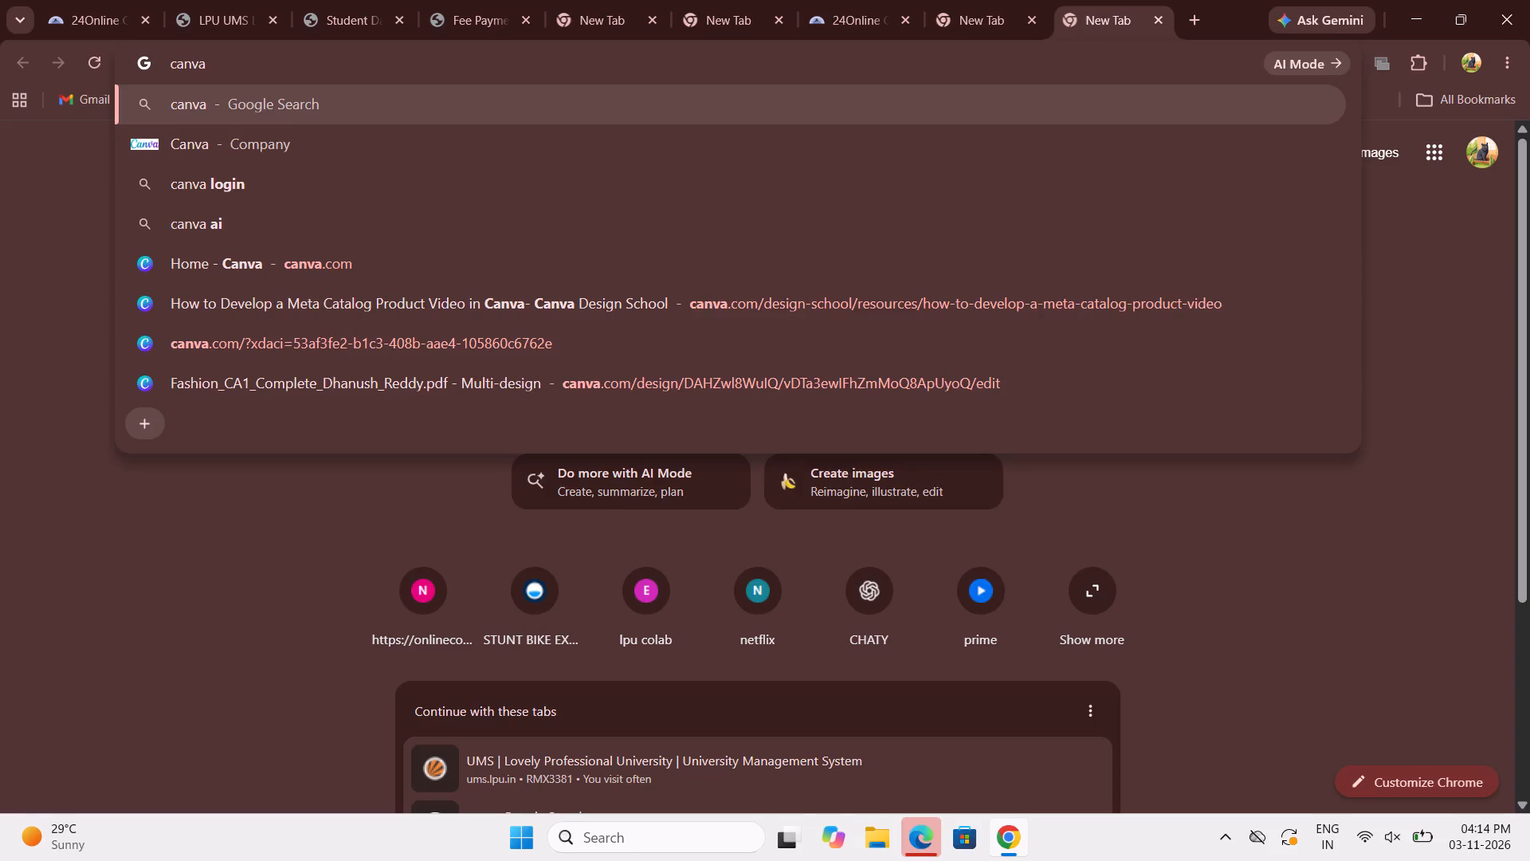
key(Return)
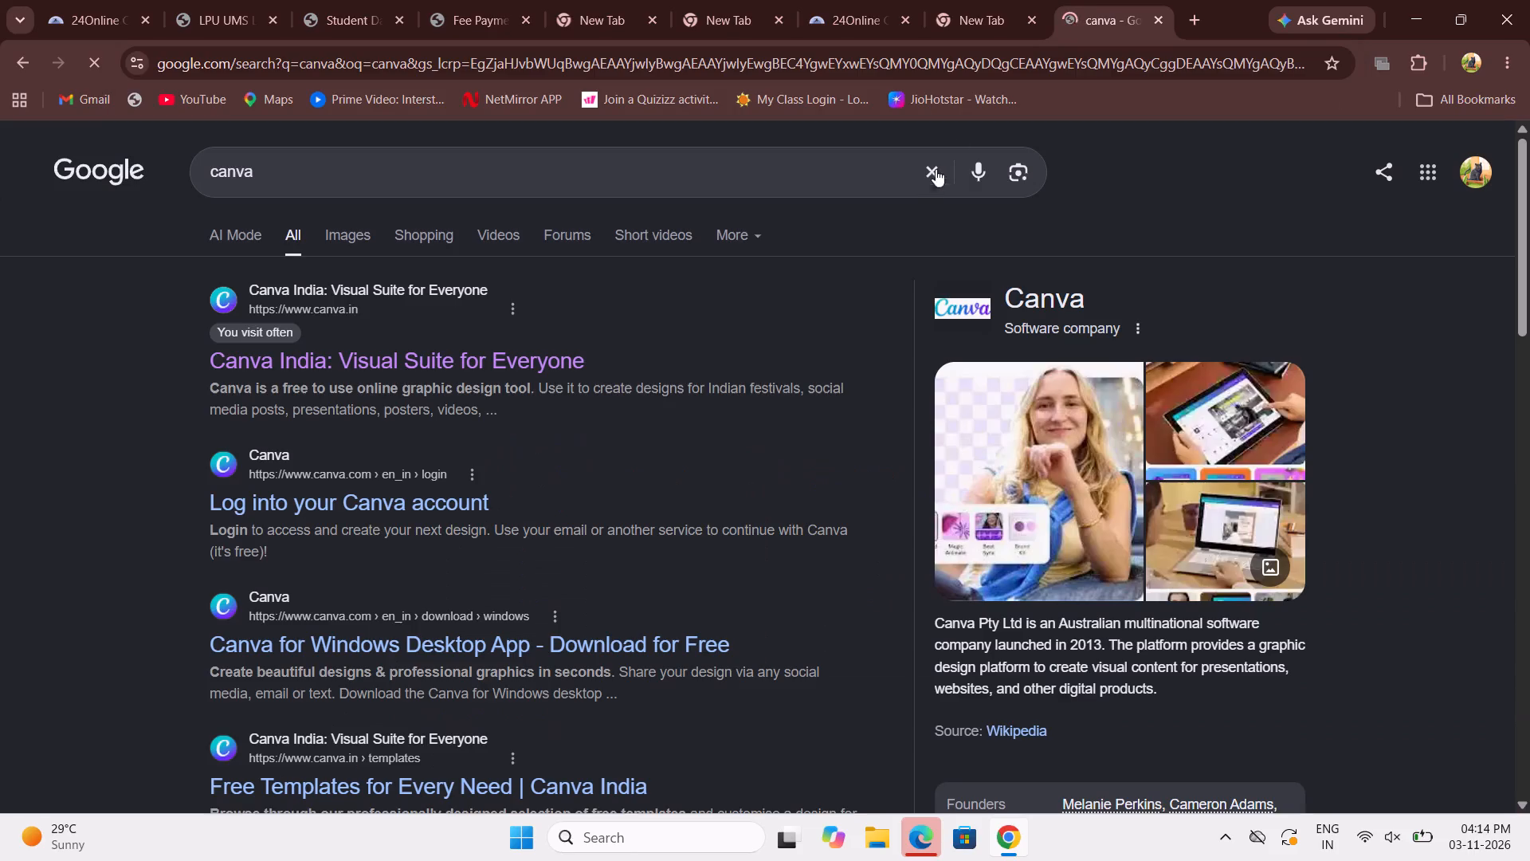
click(535, 356)
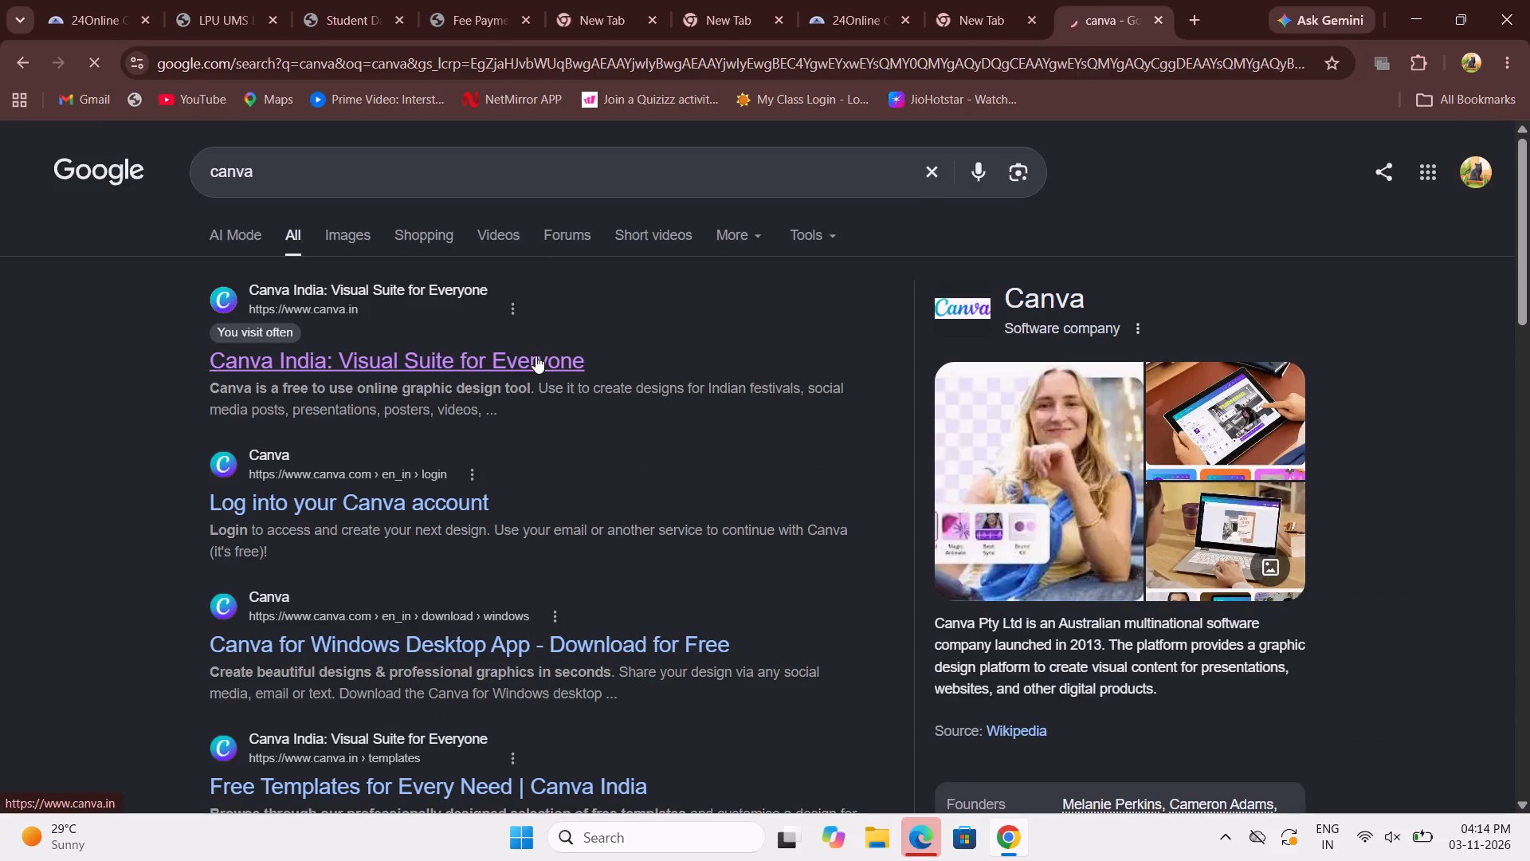
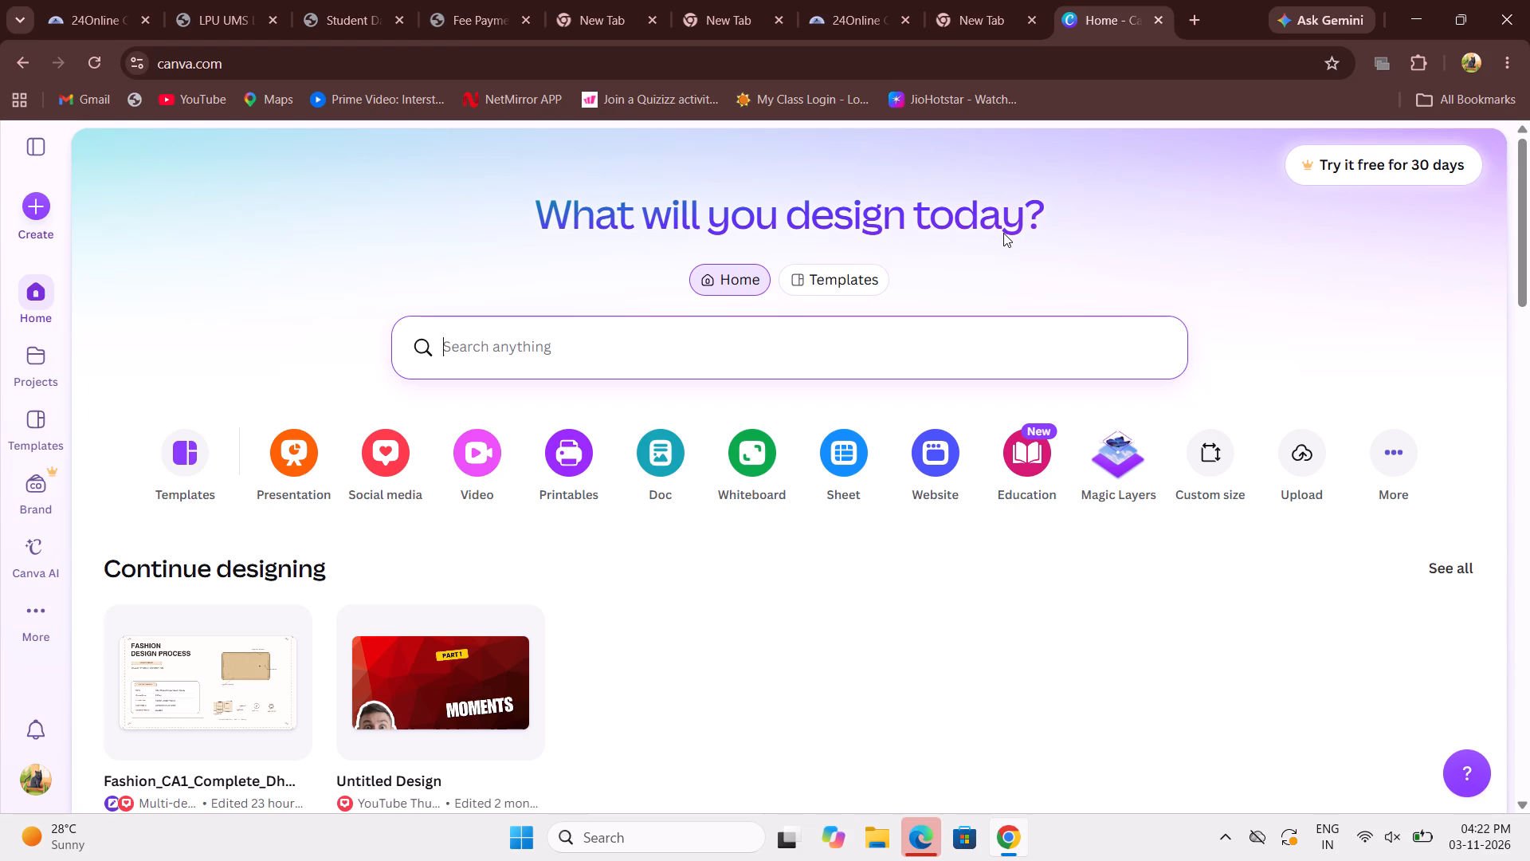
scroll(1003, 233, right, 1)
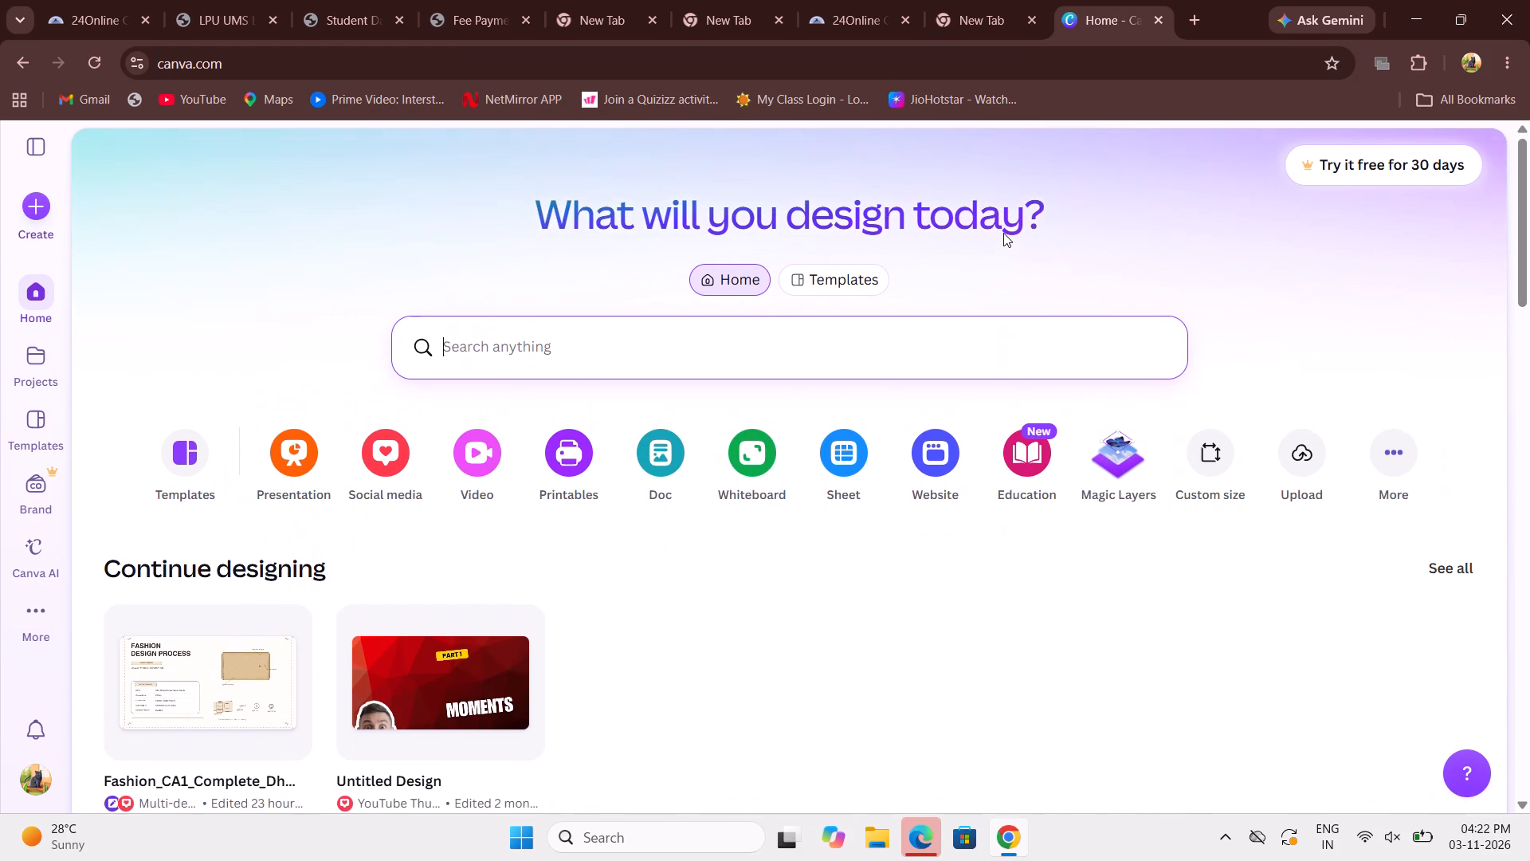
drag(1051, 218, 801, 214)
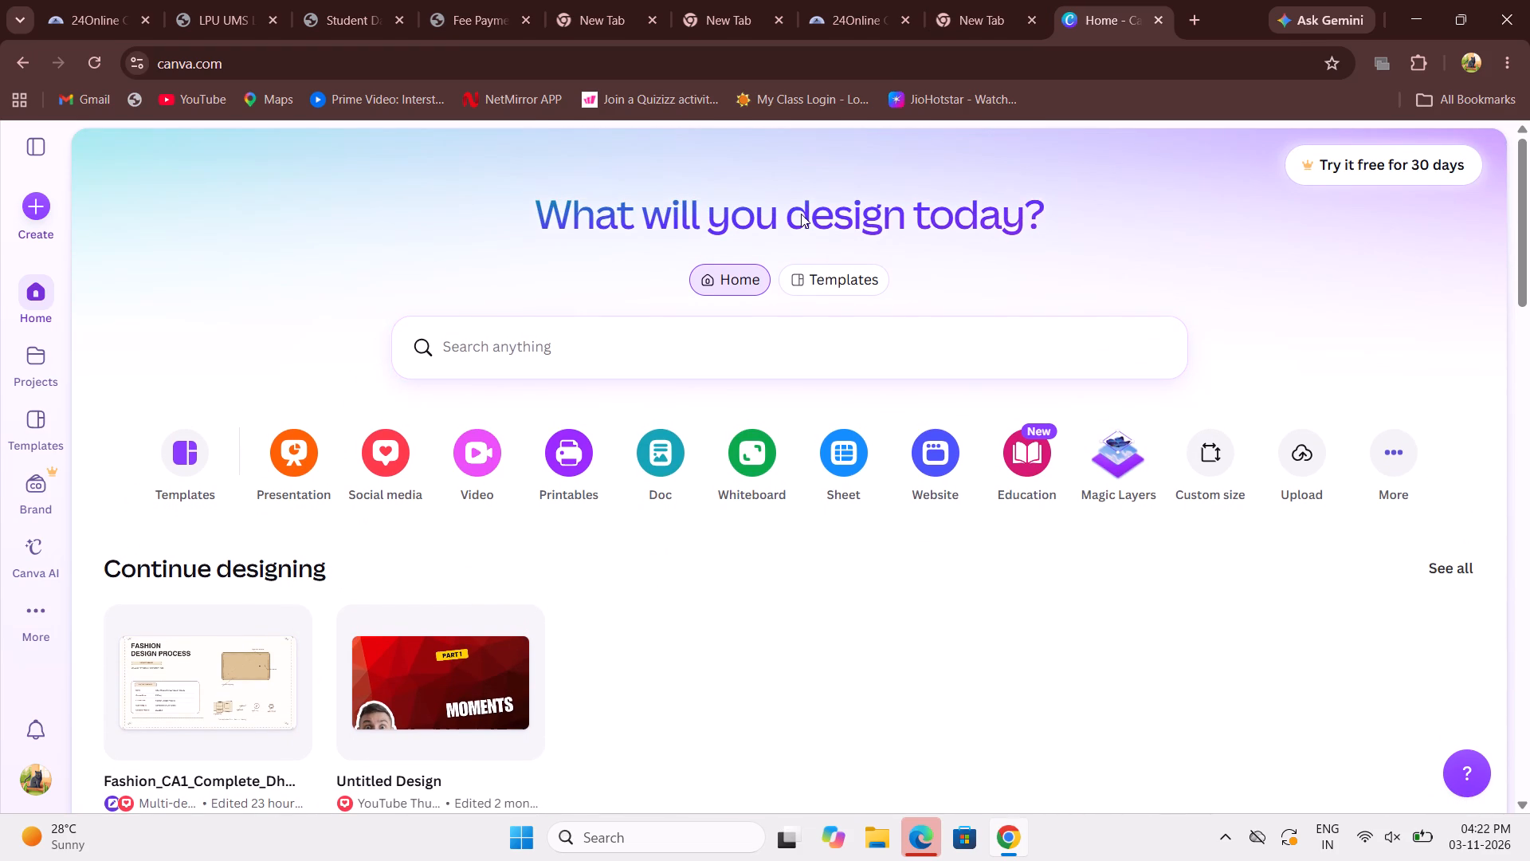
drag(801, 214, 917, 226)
Start creating a new design and open the Upload option for bringing in files or folders.
click(41, 199)
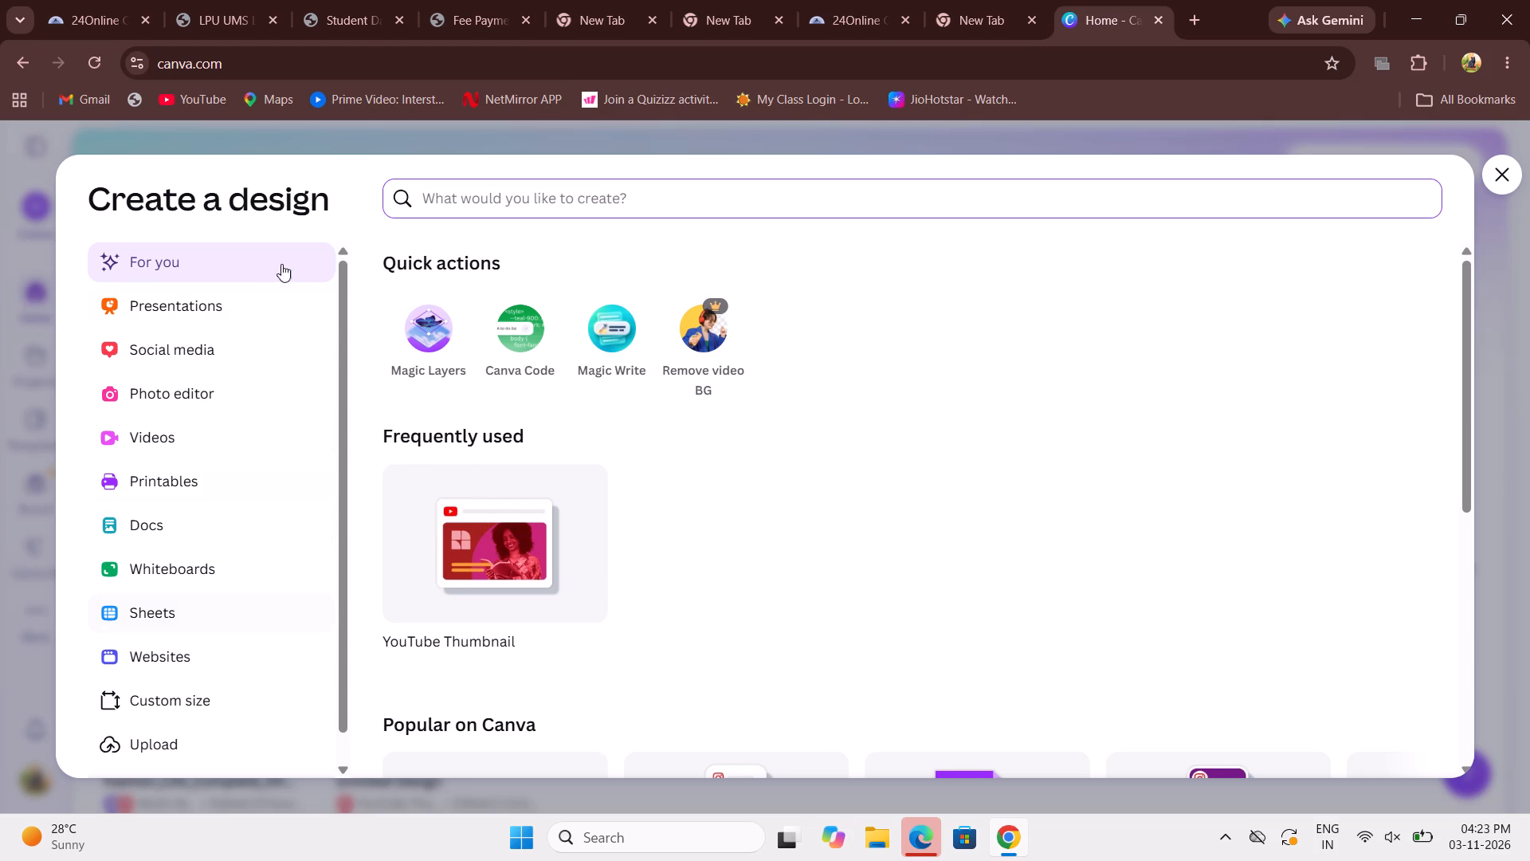
scroll(247, 337, down, 3)
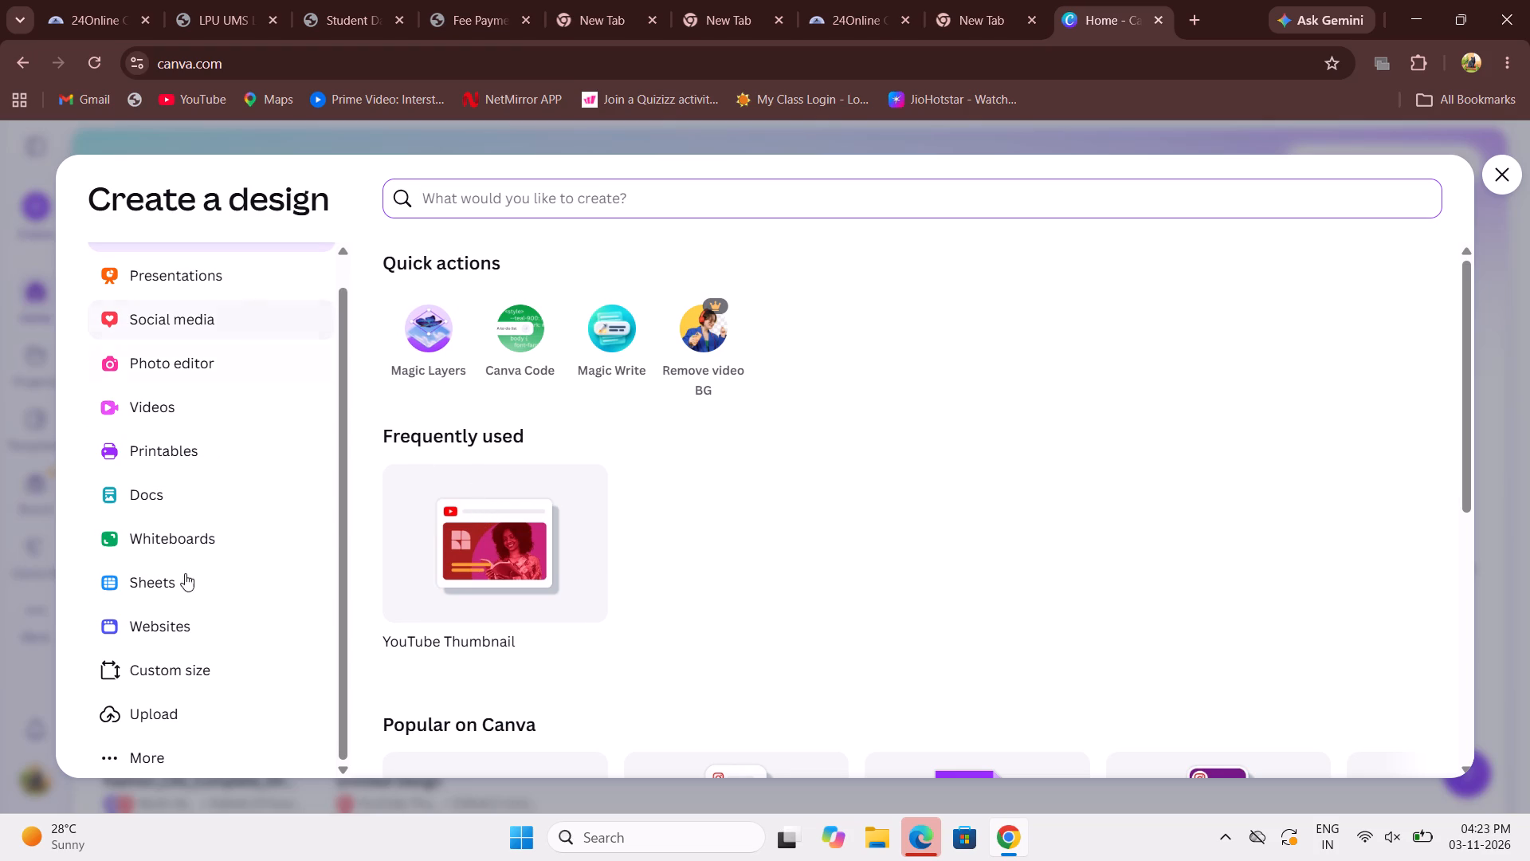
click(182, 697)
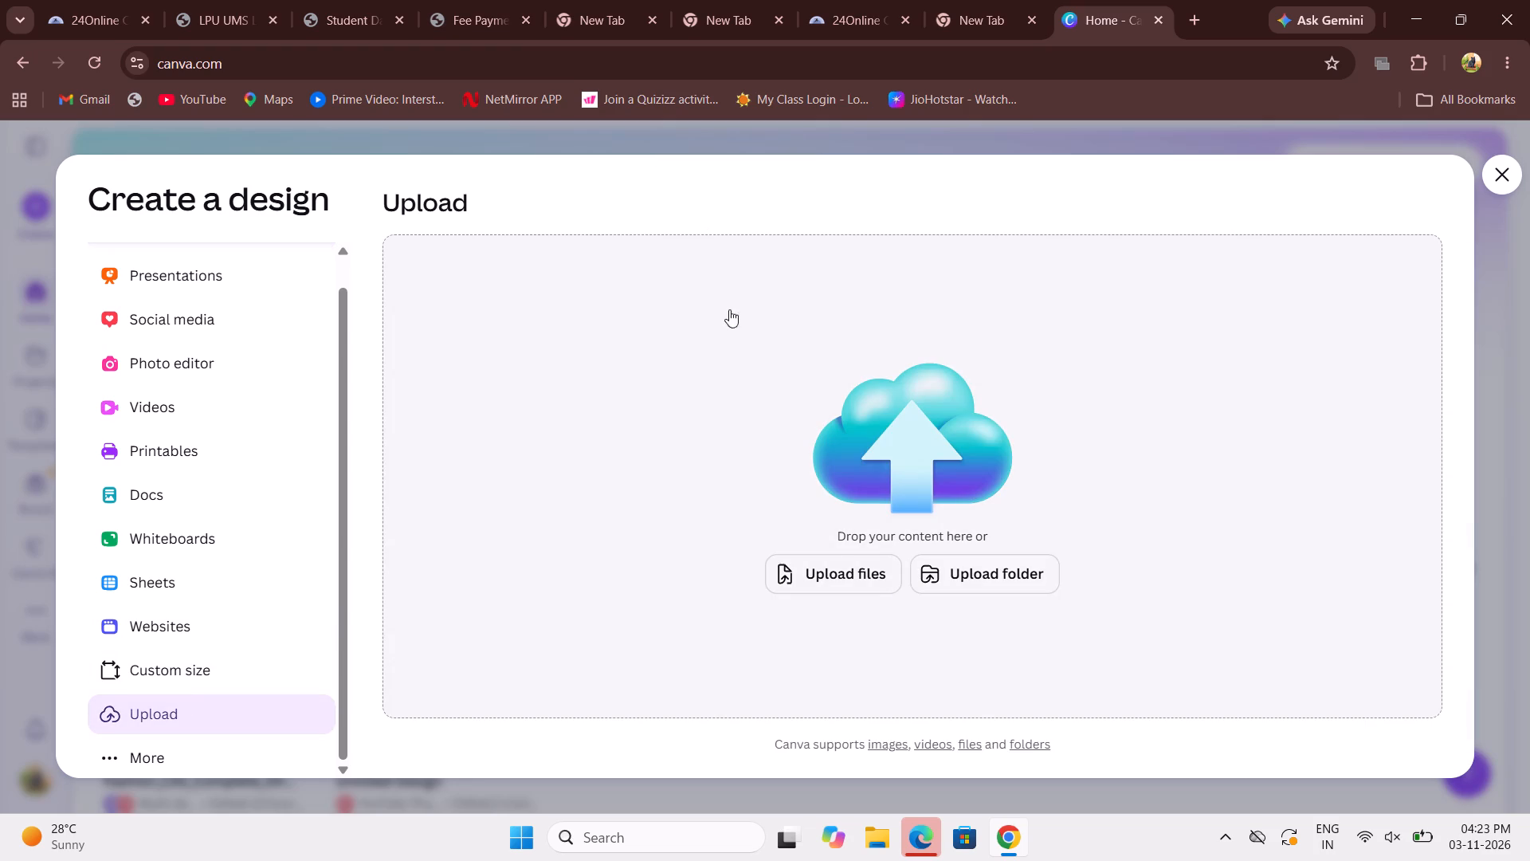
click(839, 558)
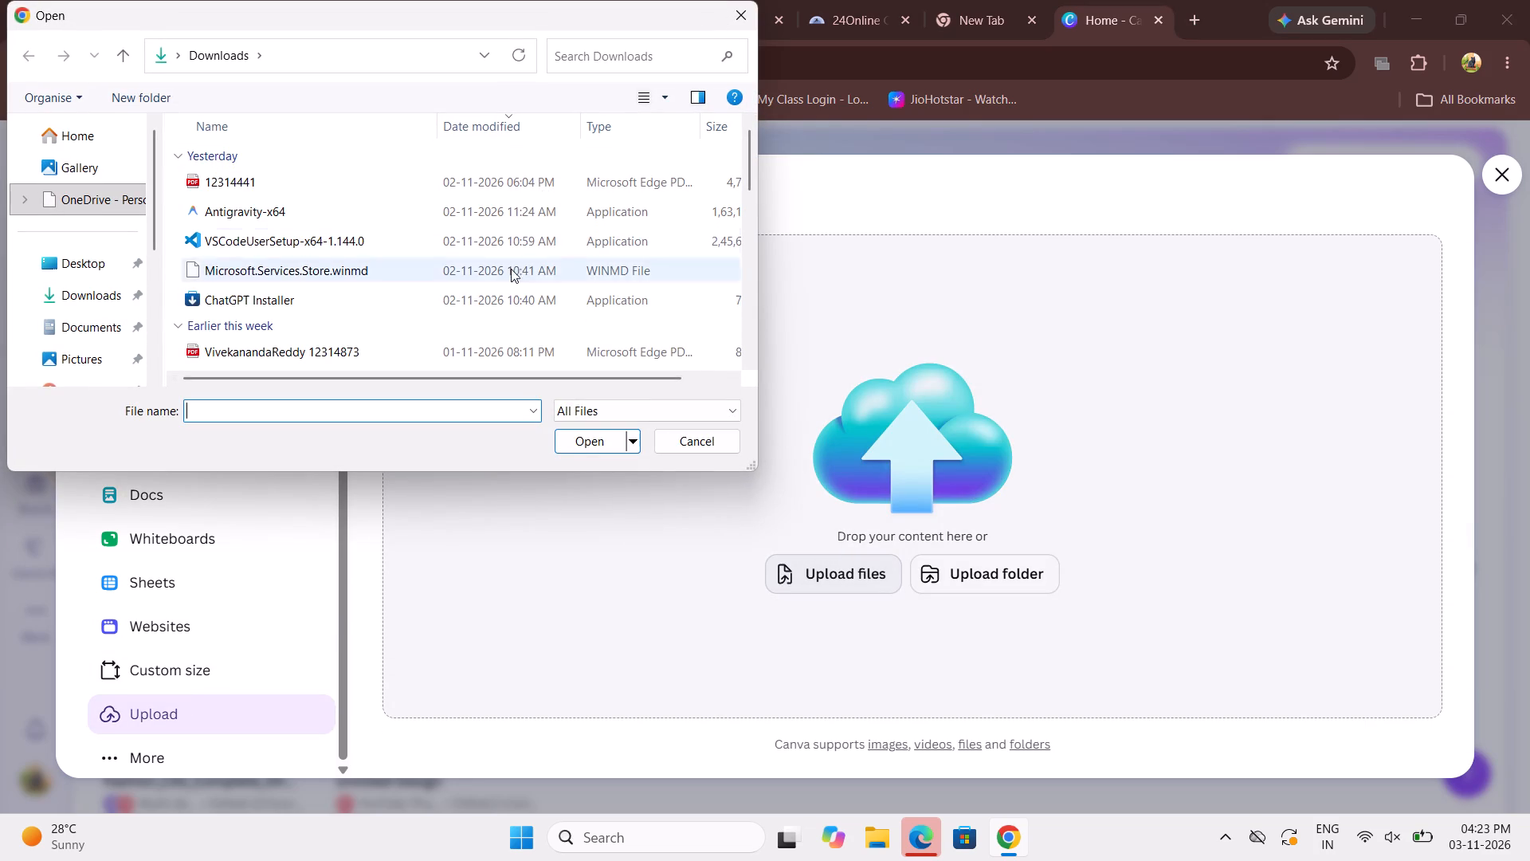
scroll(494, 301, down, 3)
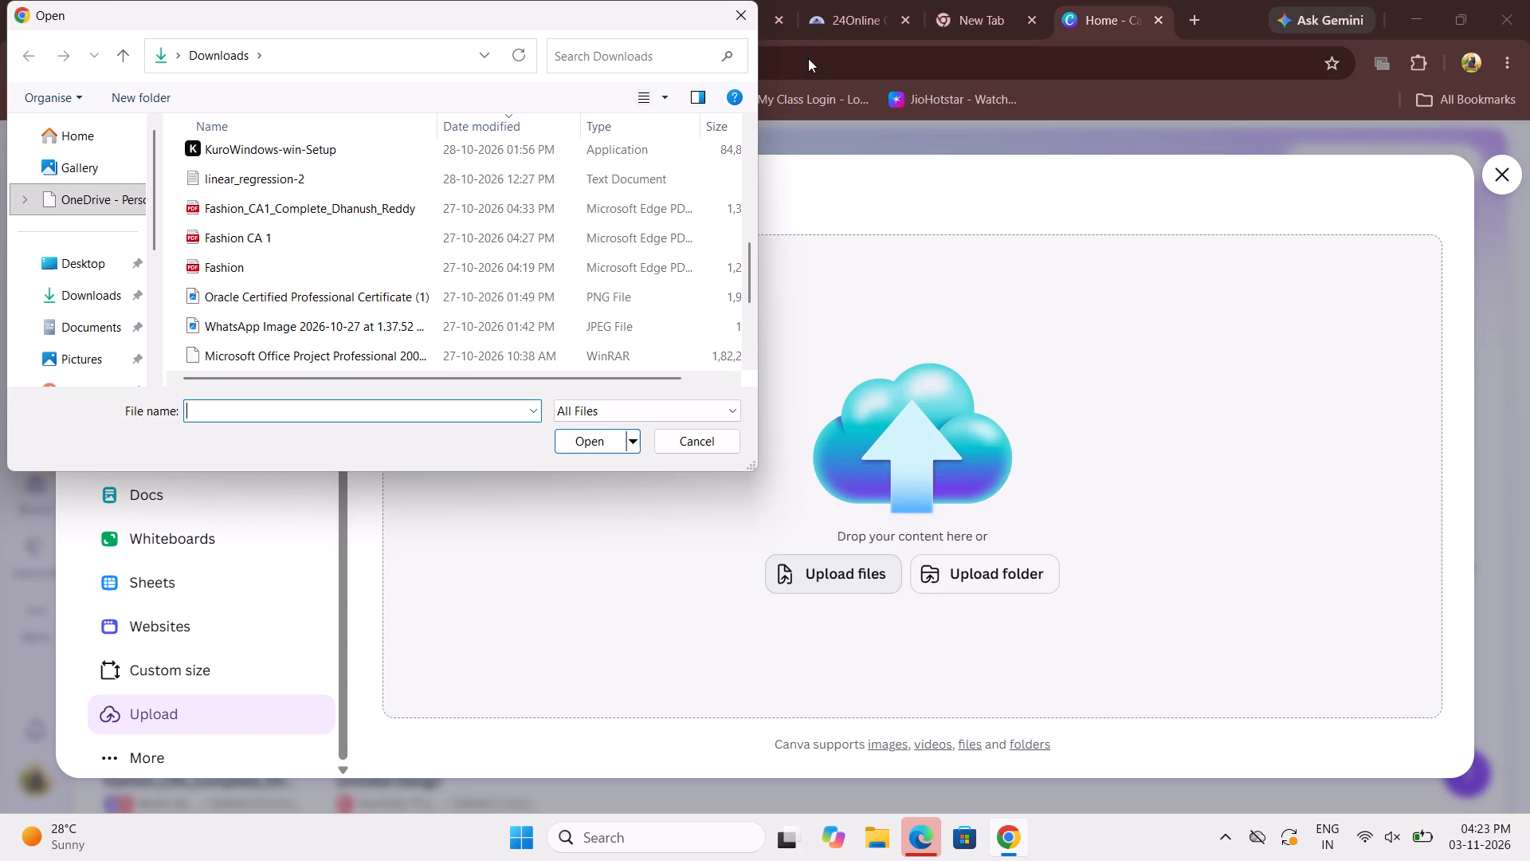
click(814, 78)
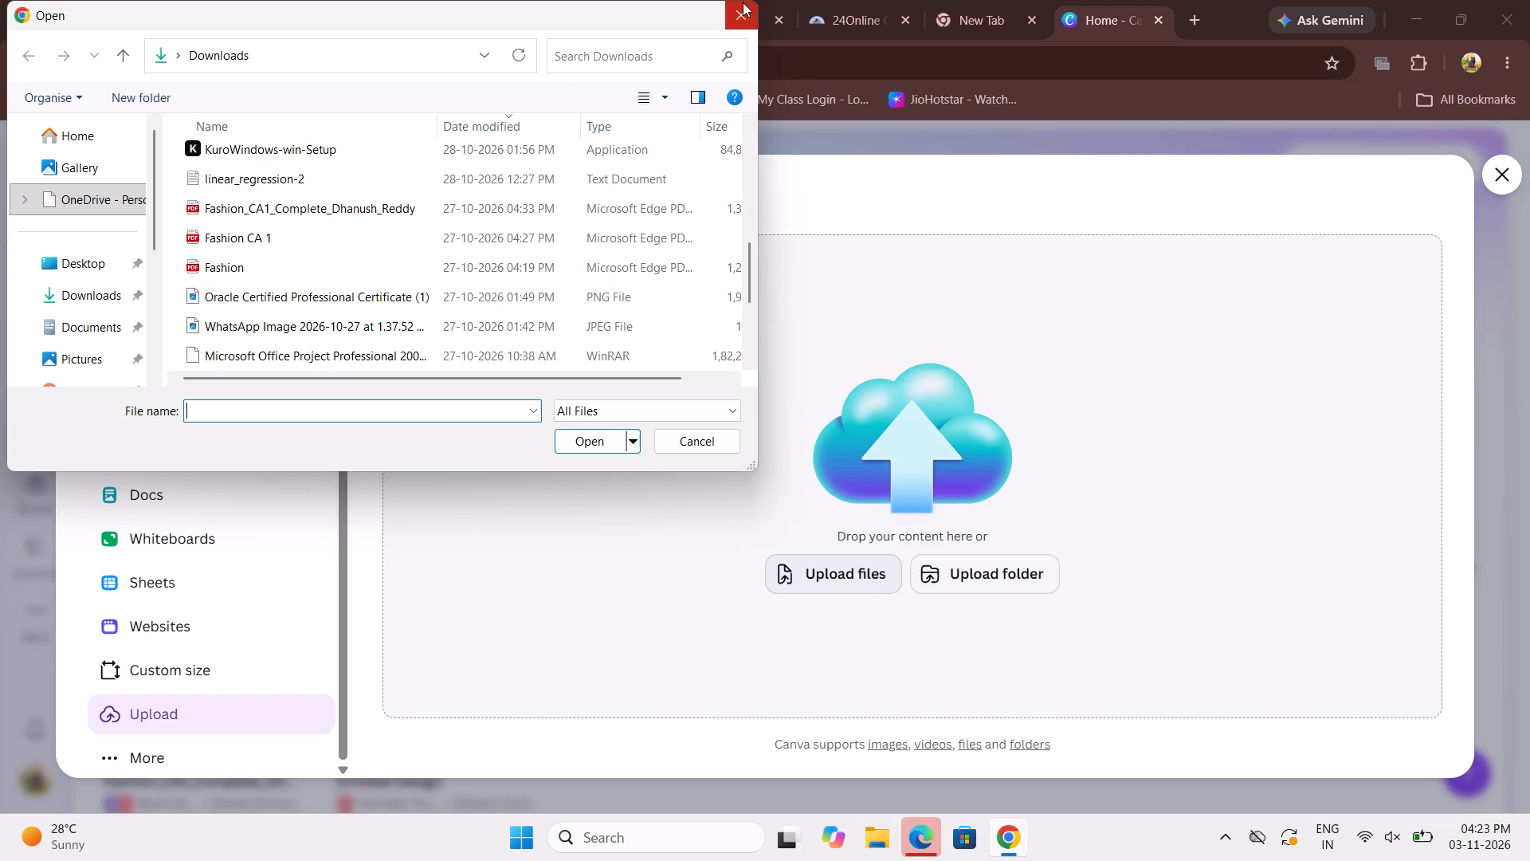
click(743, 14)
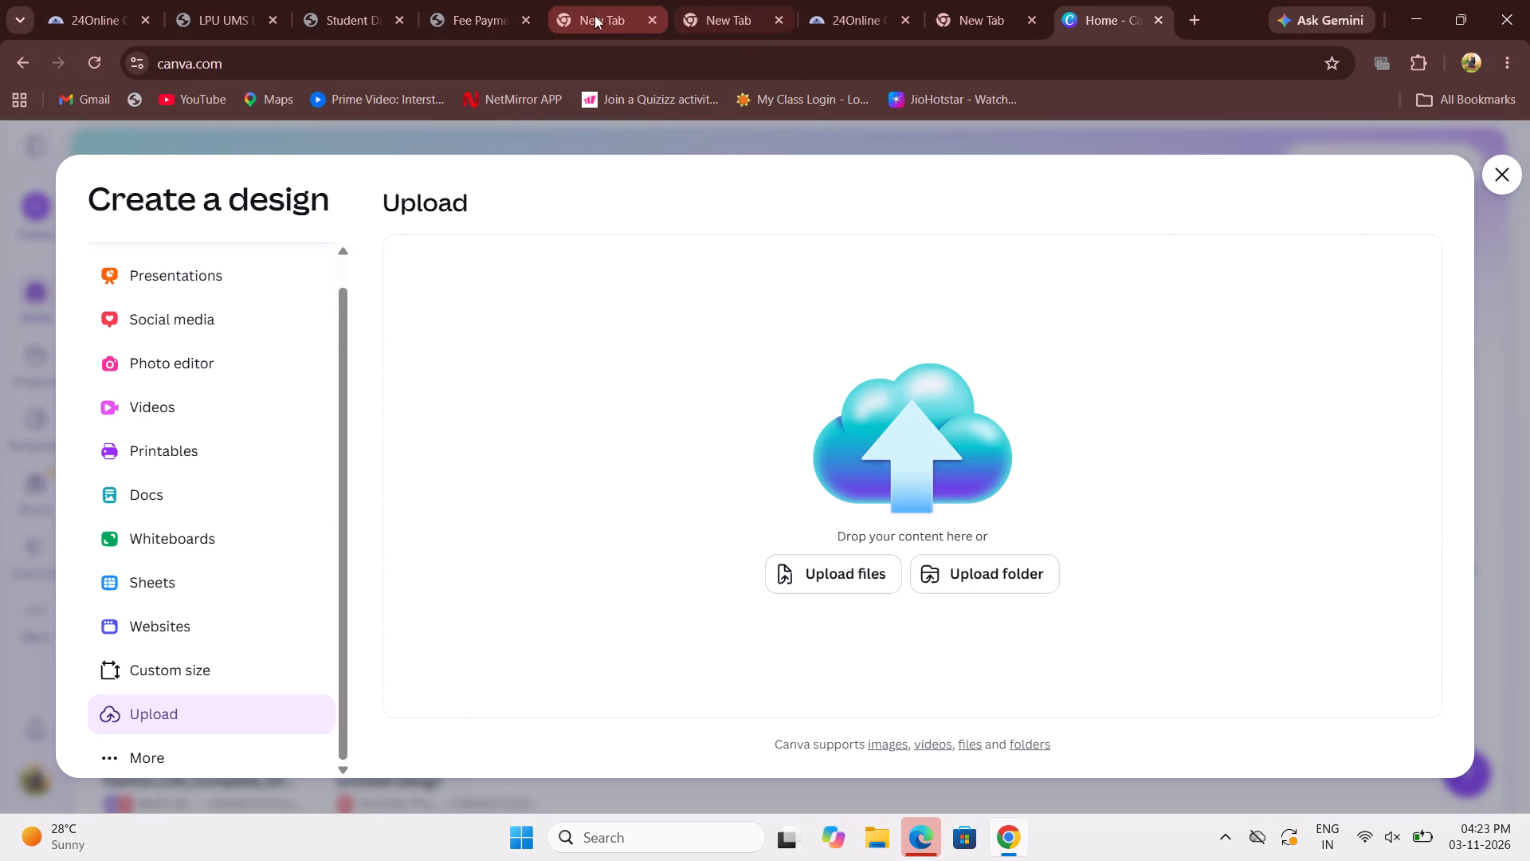
Open a new browser tab ready for entering a search or web address.
click(1198, 11)
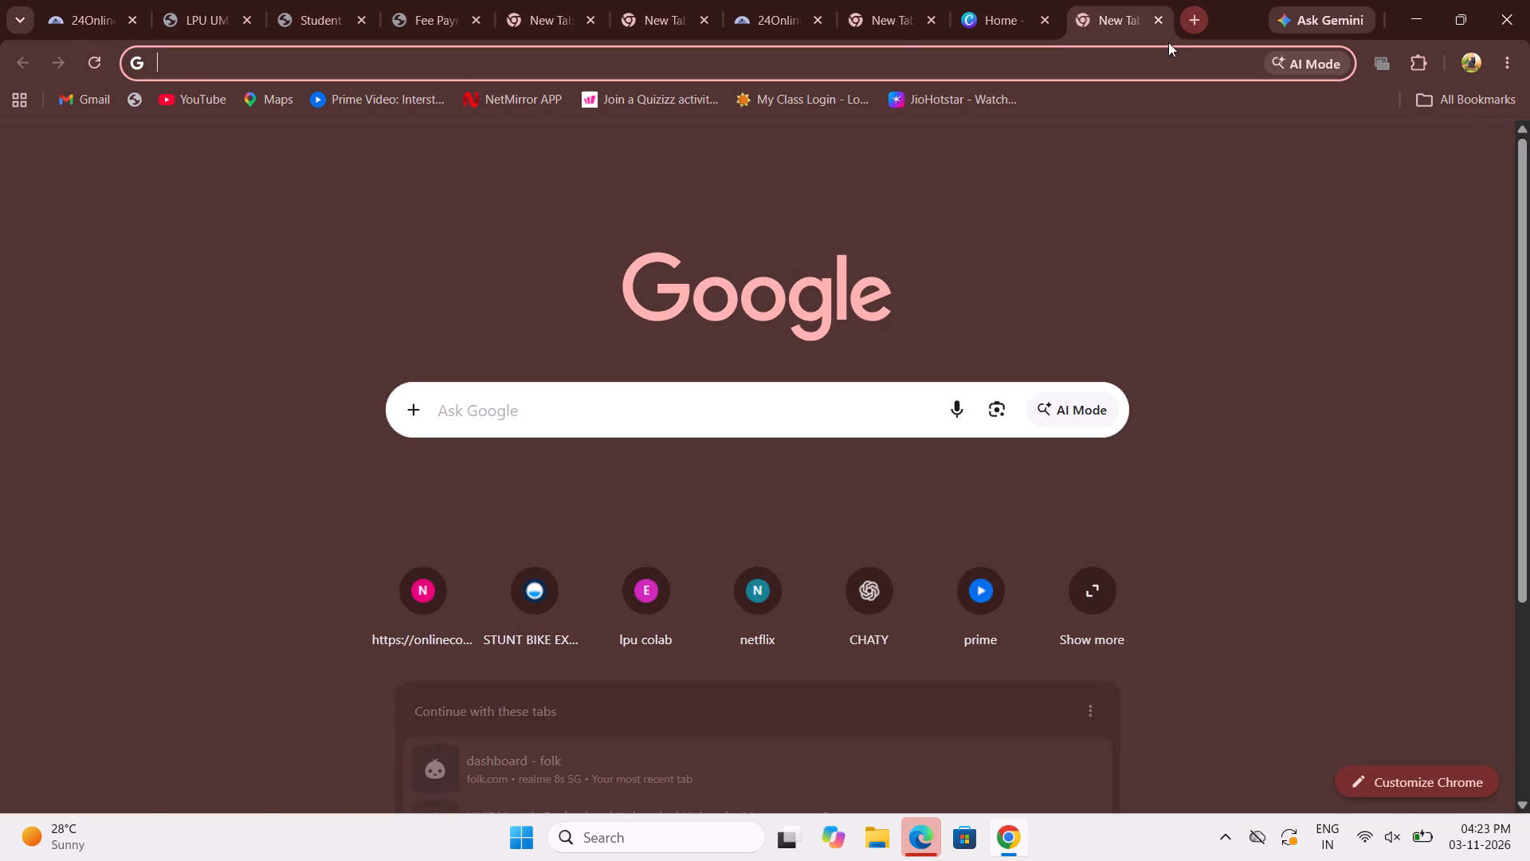
click(1155, 61)
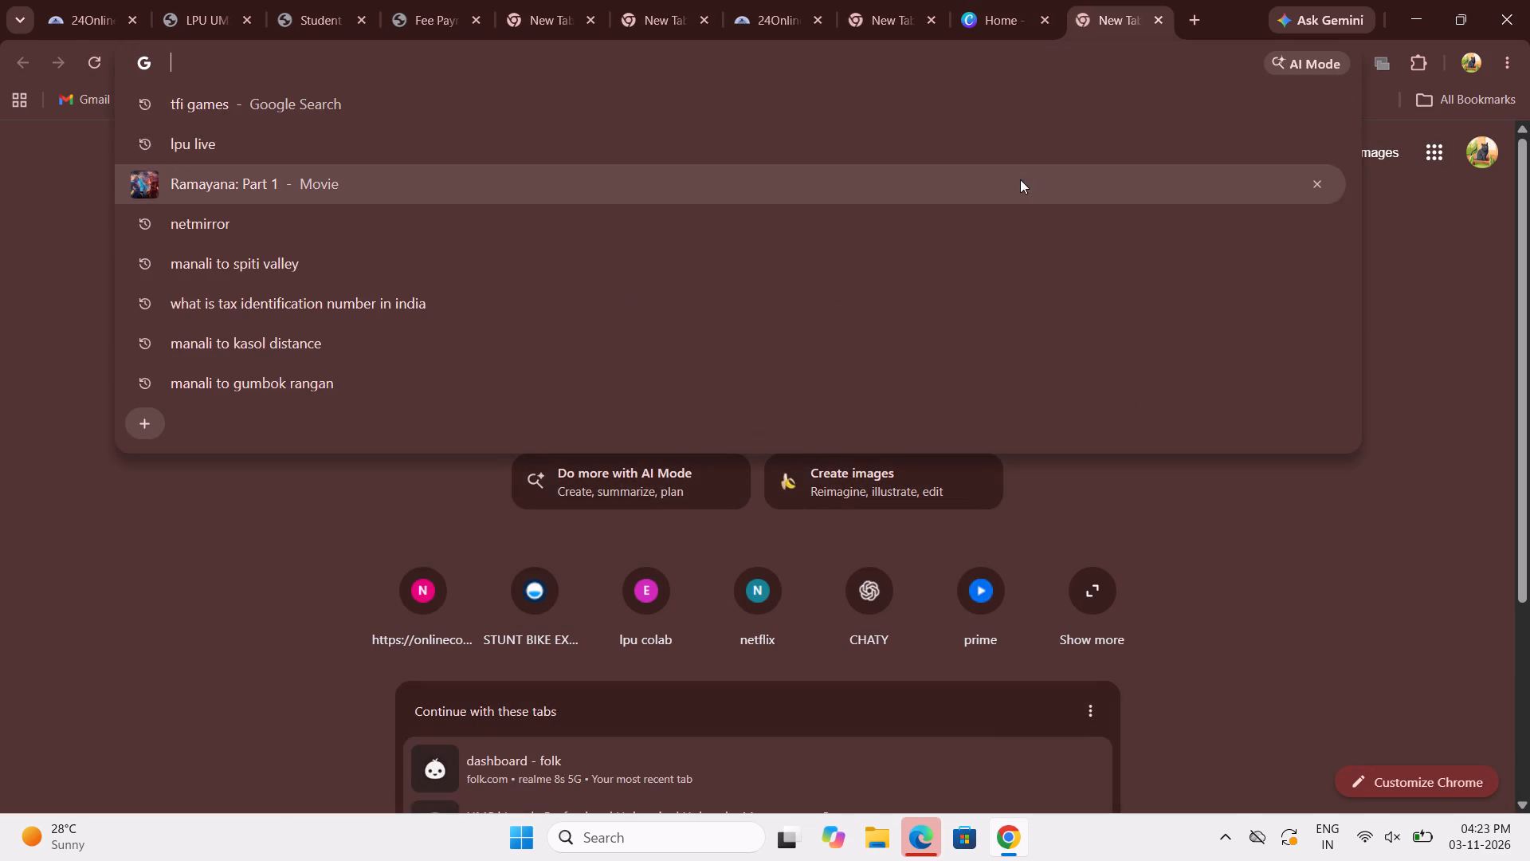
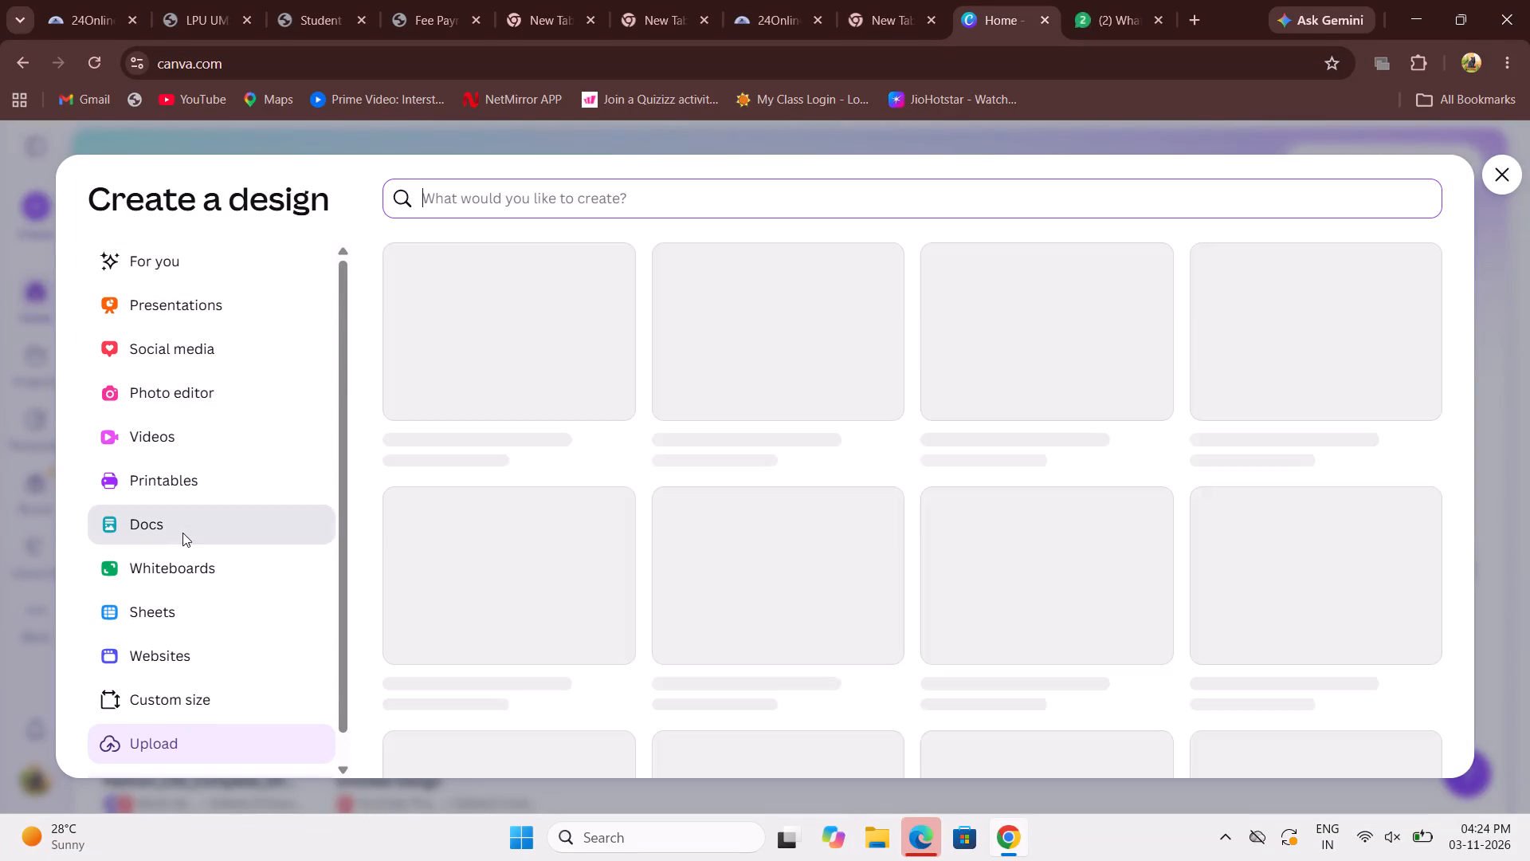
Create a new blank Doc (Digital) design from the Docs category.
click(474, 450)
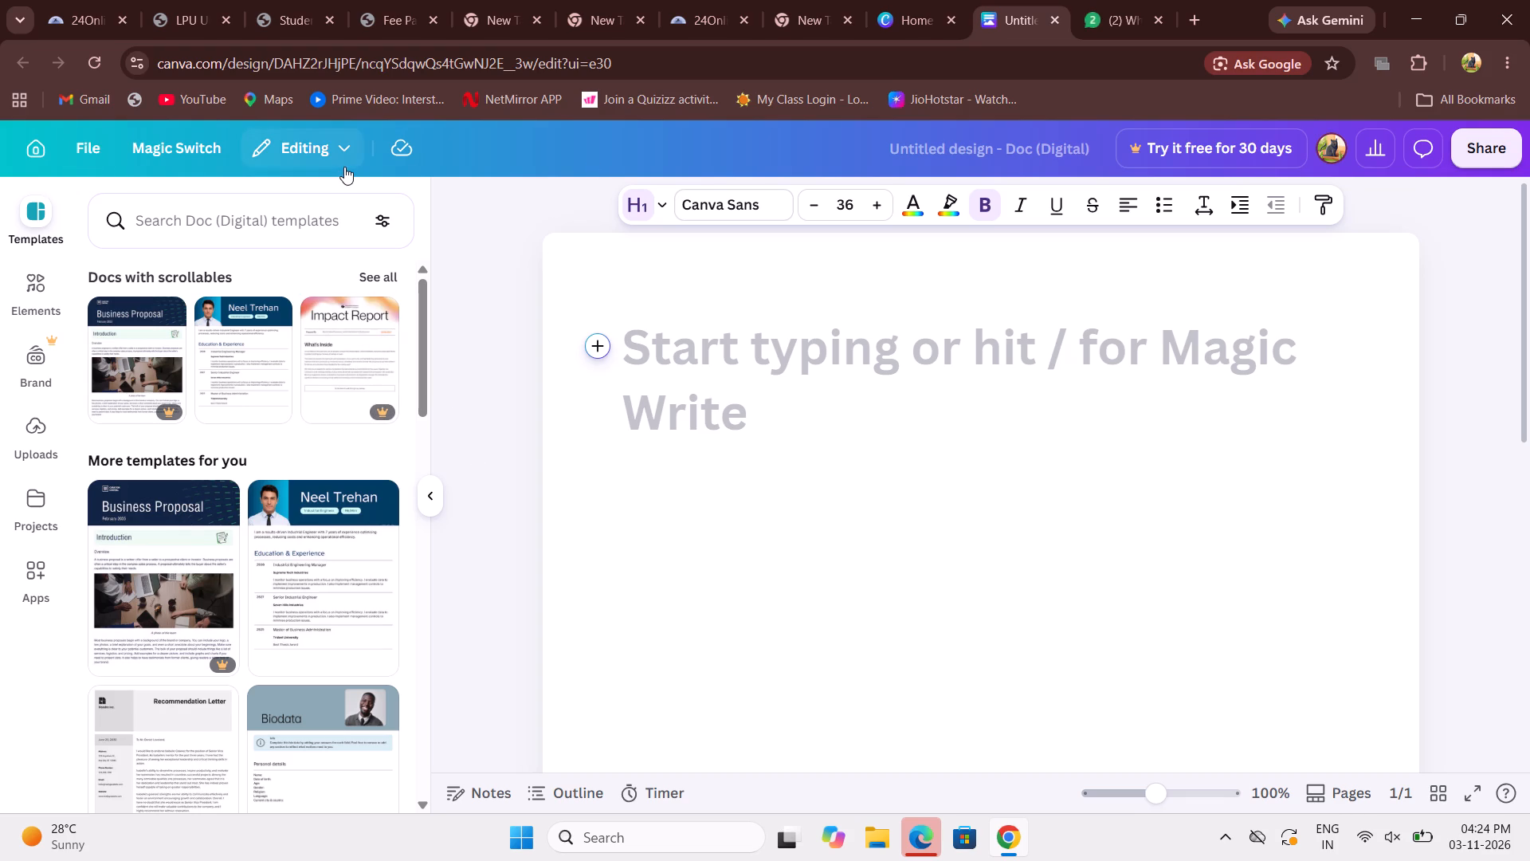
Launch the Kuro app from the recent Windows searches.
click(677, 828)
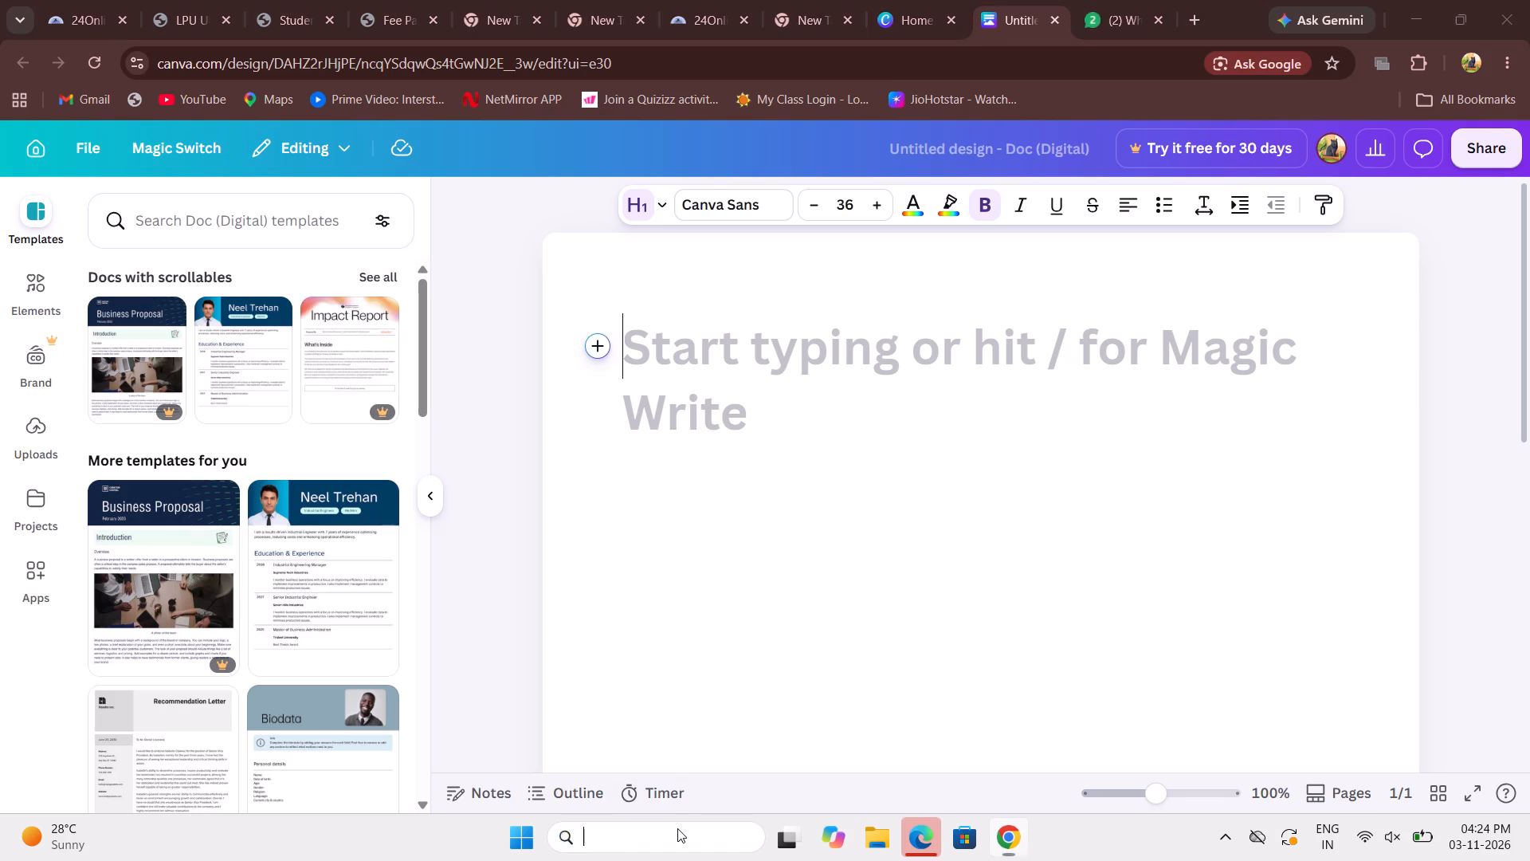
double_click(665, 183)
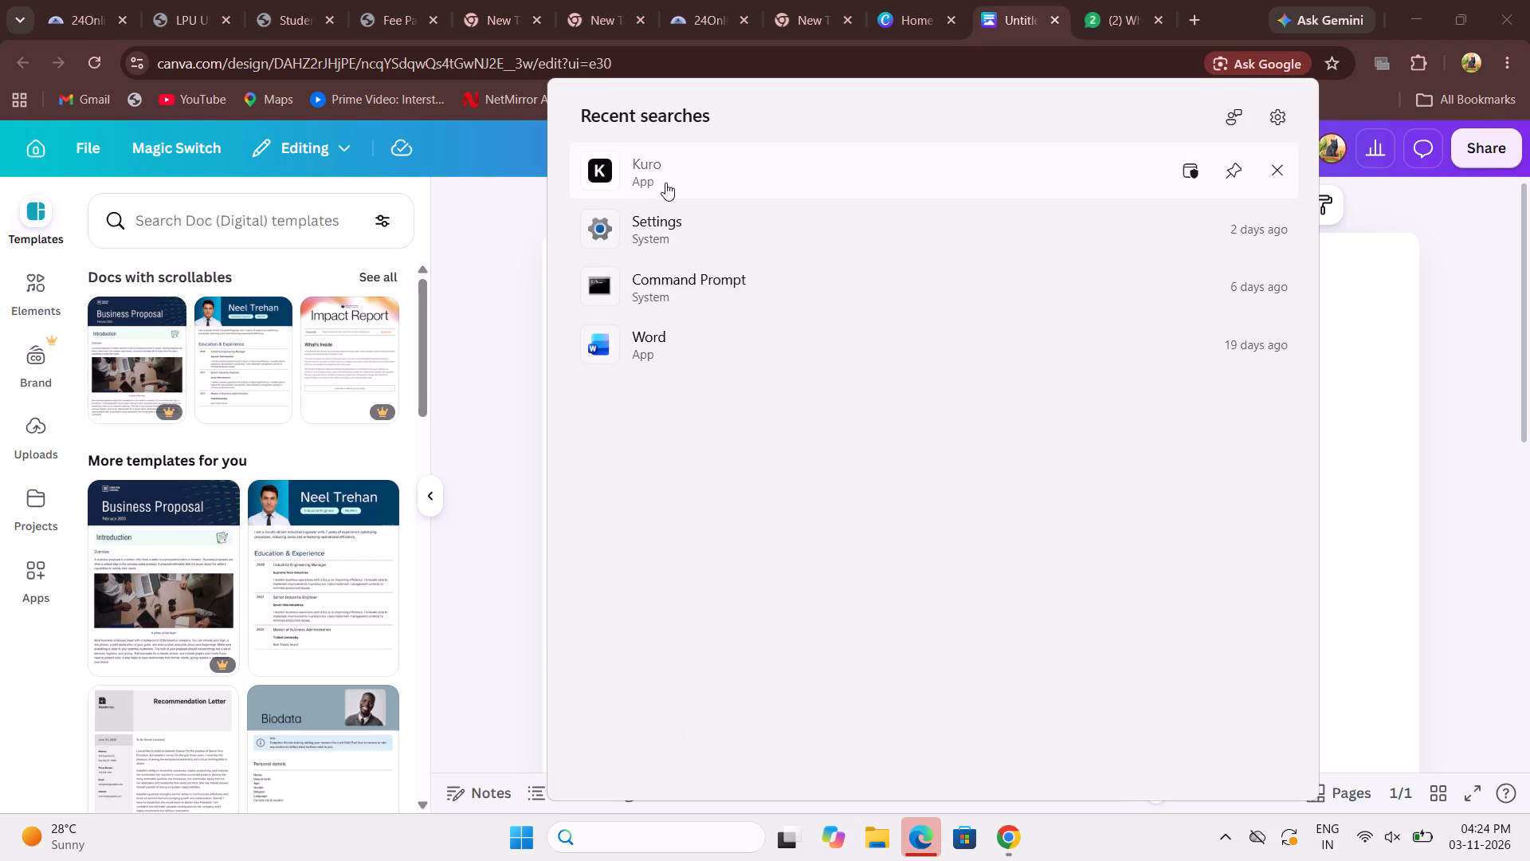
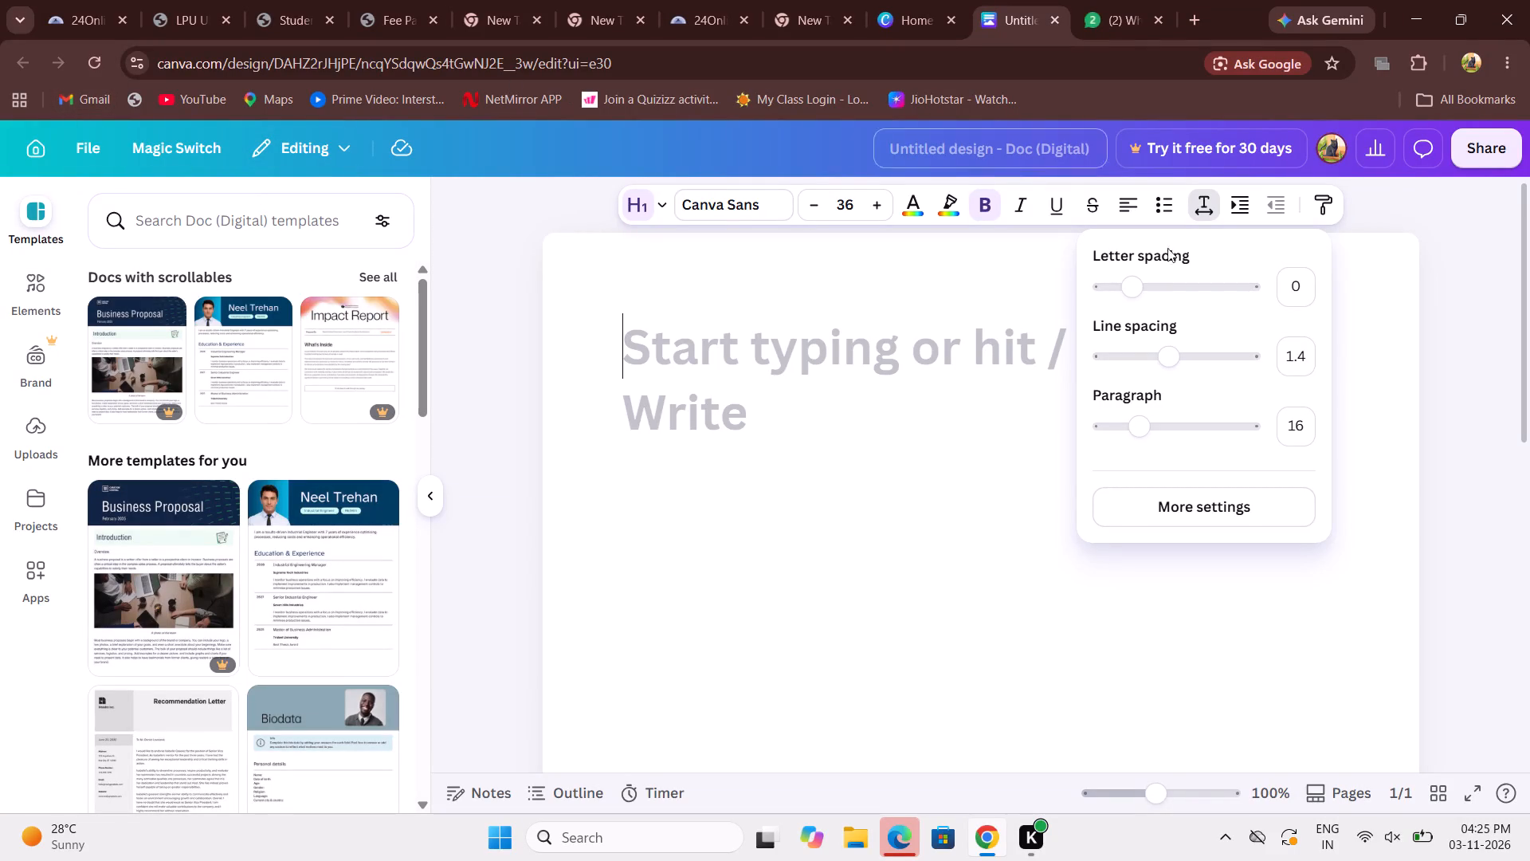
Close the untitled Doc (Digital) design and dismiss the Create a design dialog on the home page.
scroll(60, 301, up, 2)
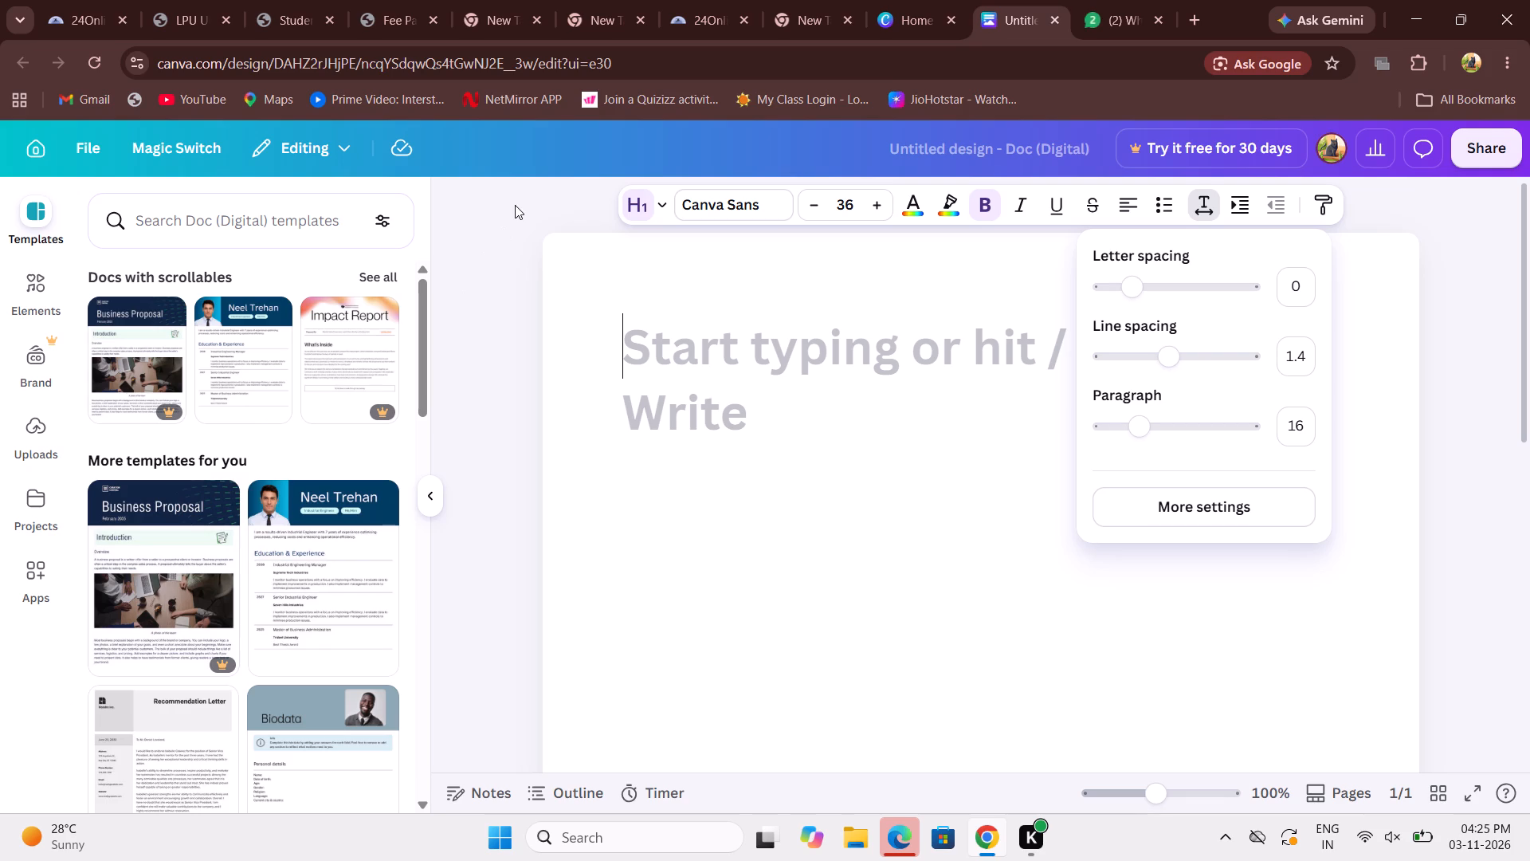
click(46, 70)
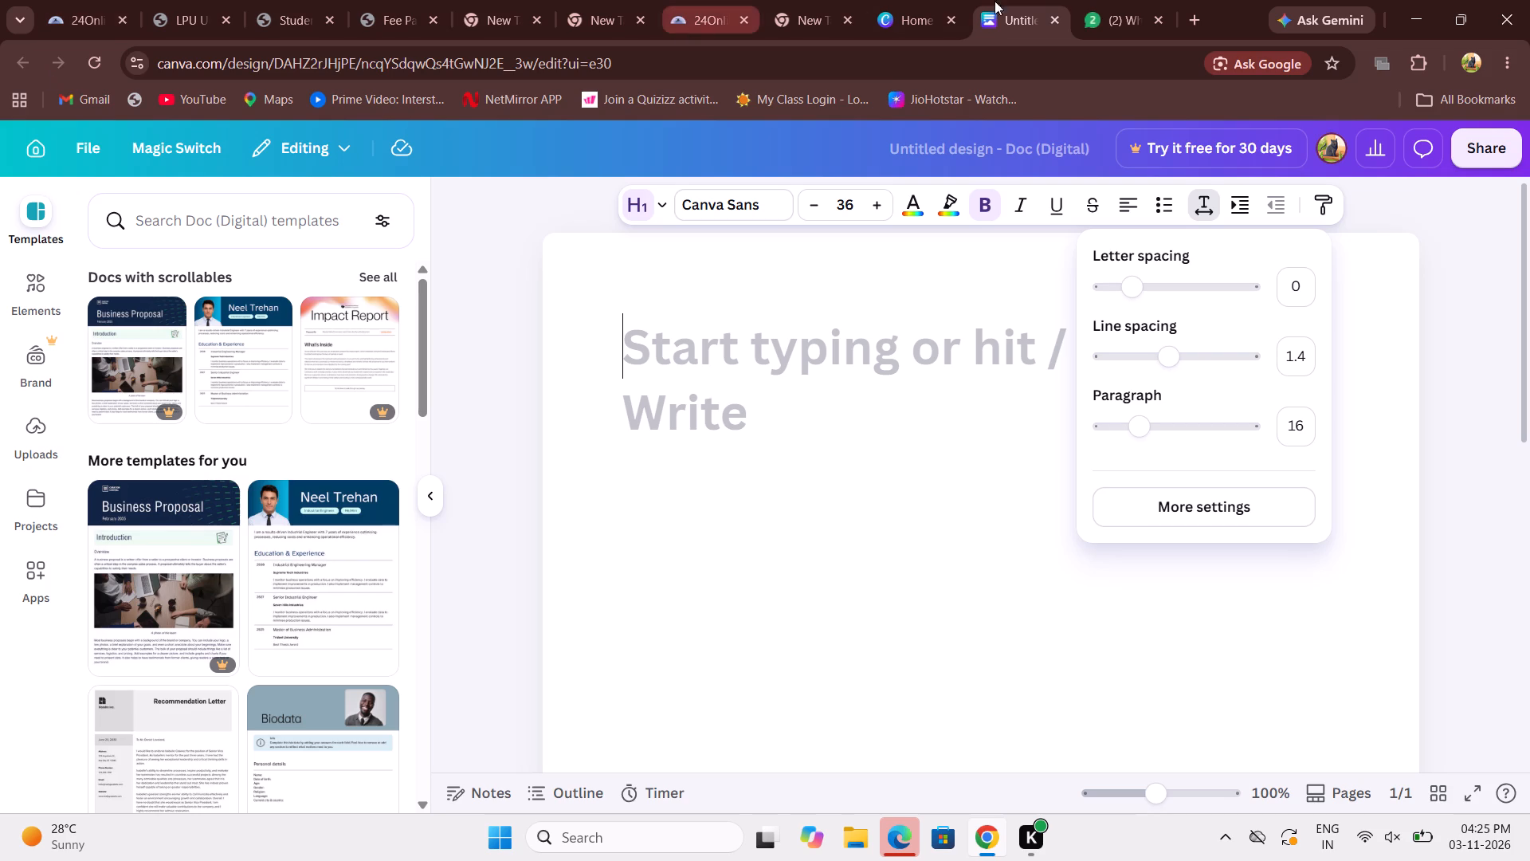
click(1057, 23)
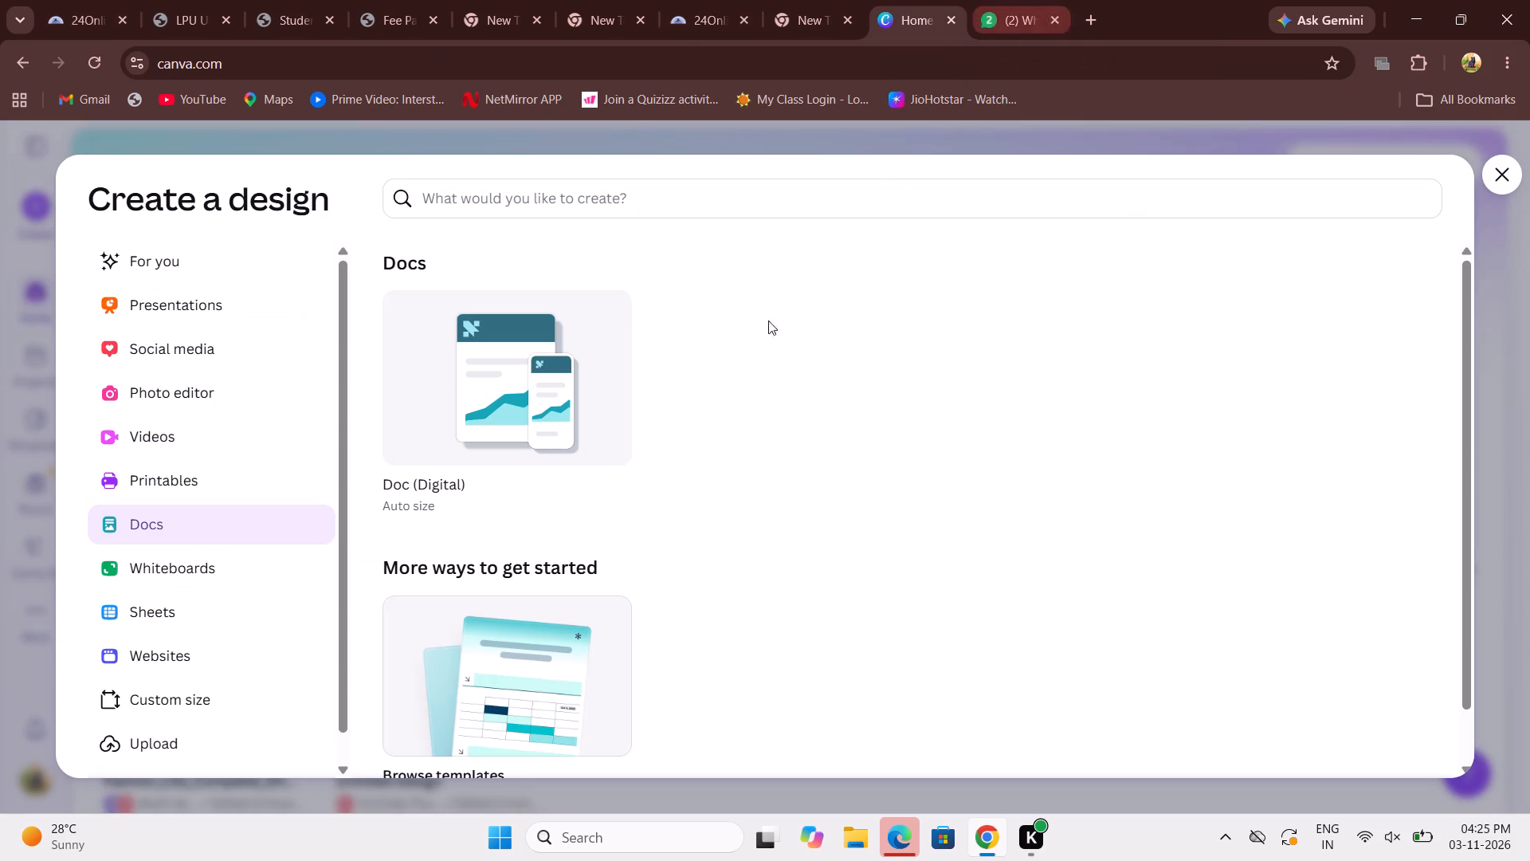
scroll(289, 363, up, 5)
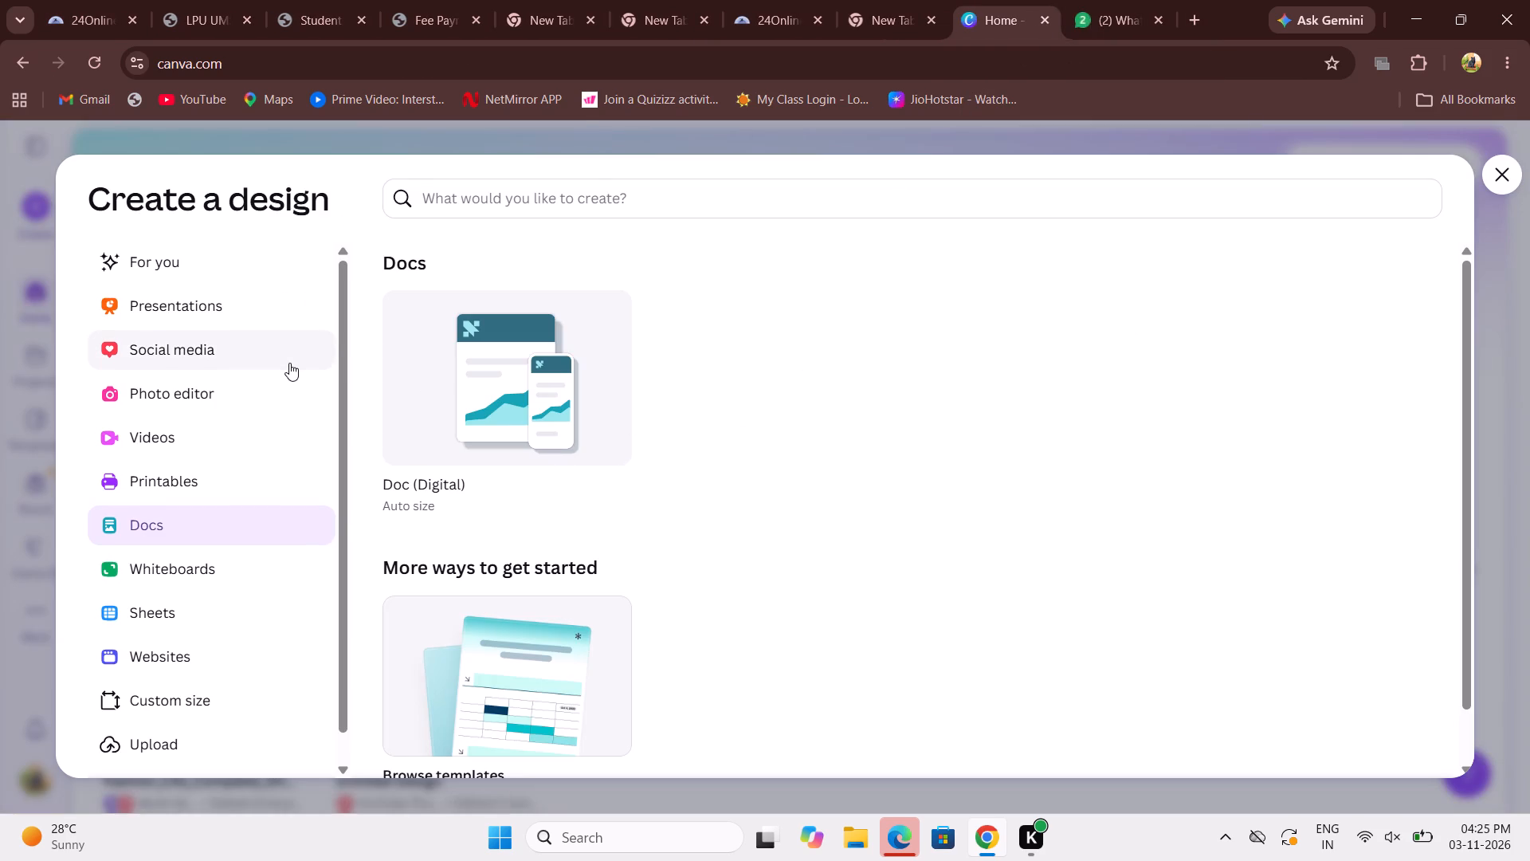
click(595, 123)
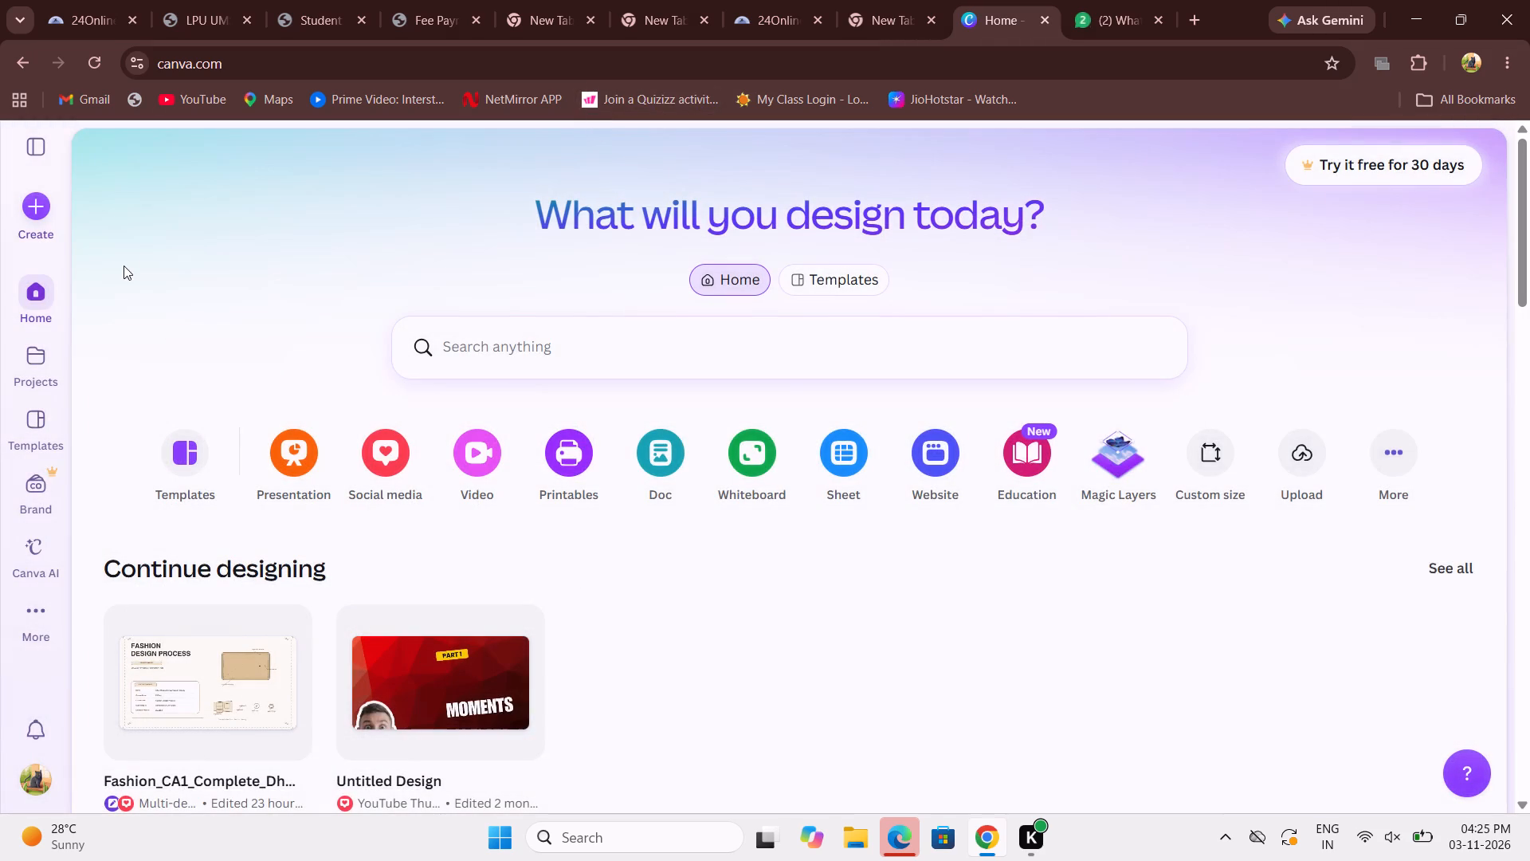
Open the recent Fashion_CA1_Complete design from the Continue designing section.
scroll(147, 540, down, 1)
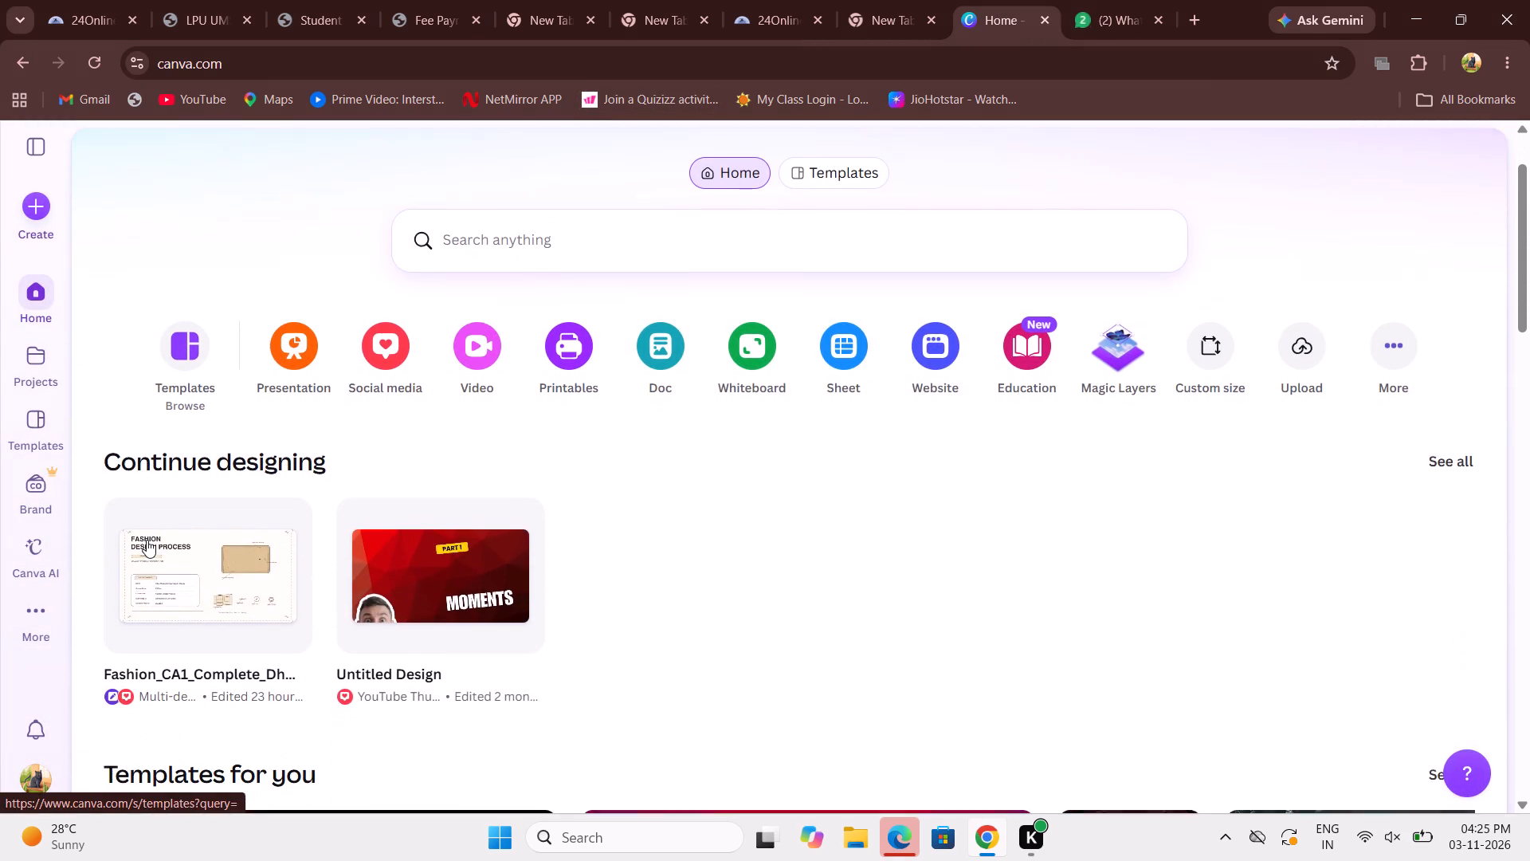
double_click(174, 566)
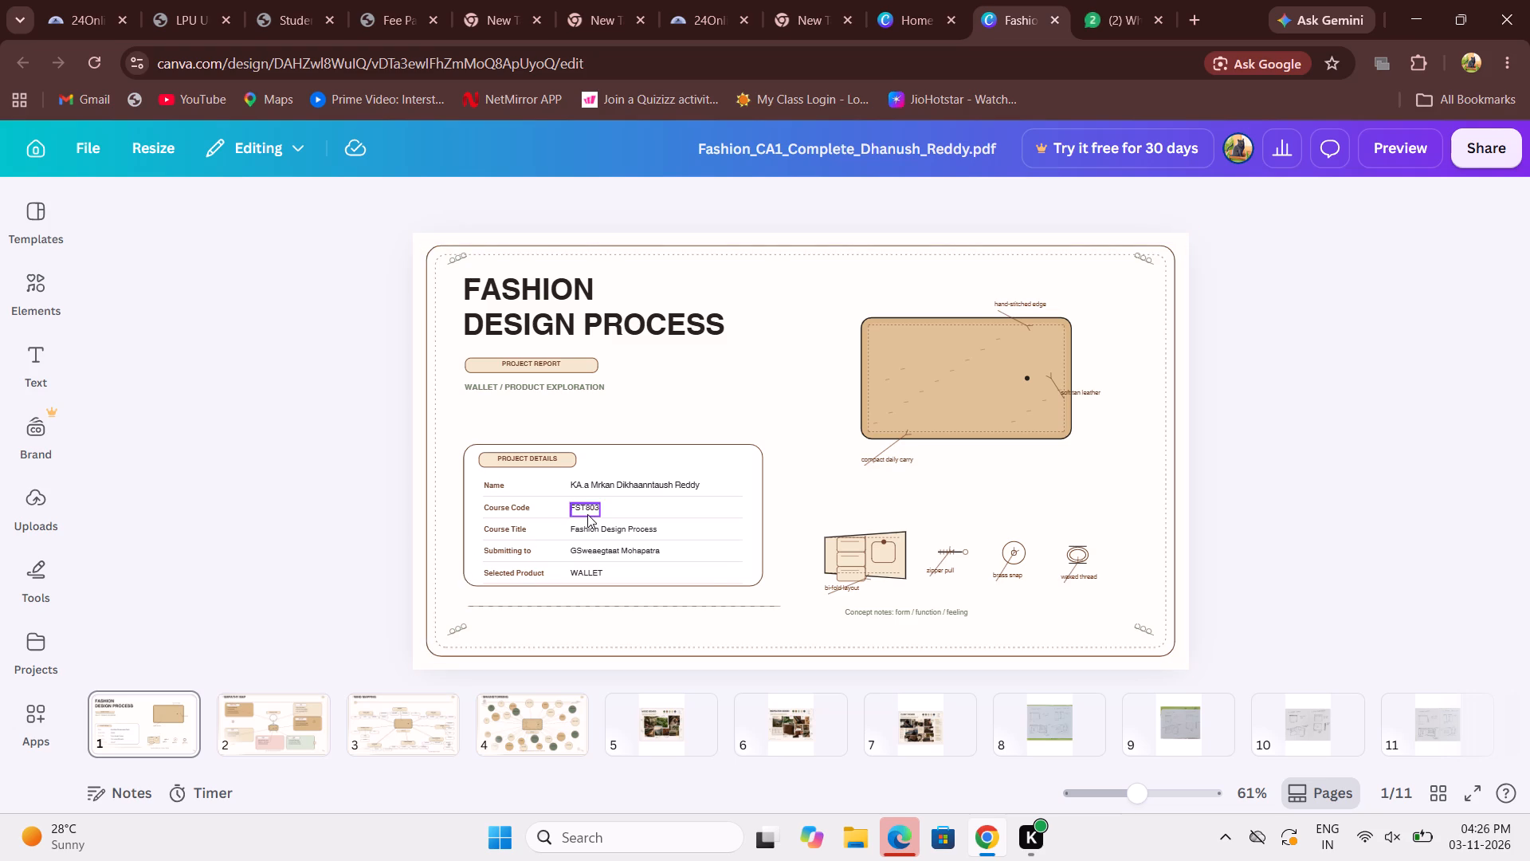
On page 3, move the "contrast stitch" label under DETAILS down so it sits centred inside its rounded box.
scroll(587, 514, down, 4)
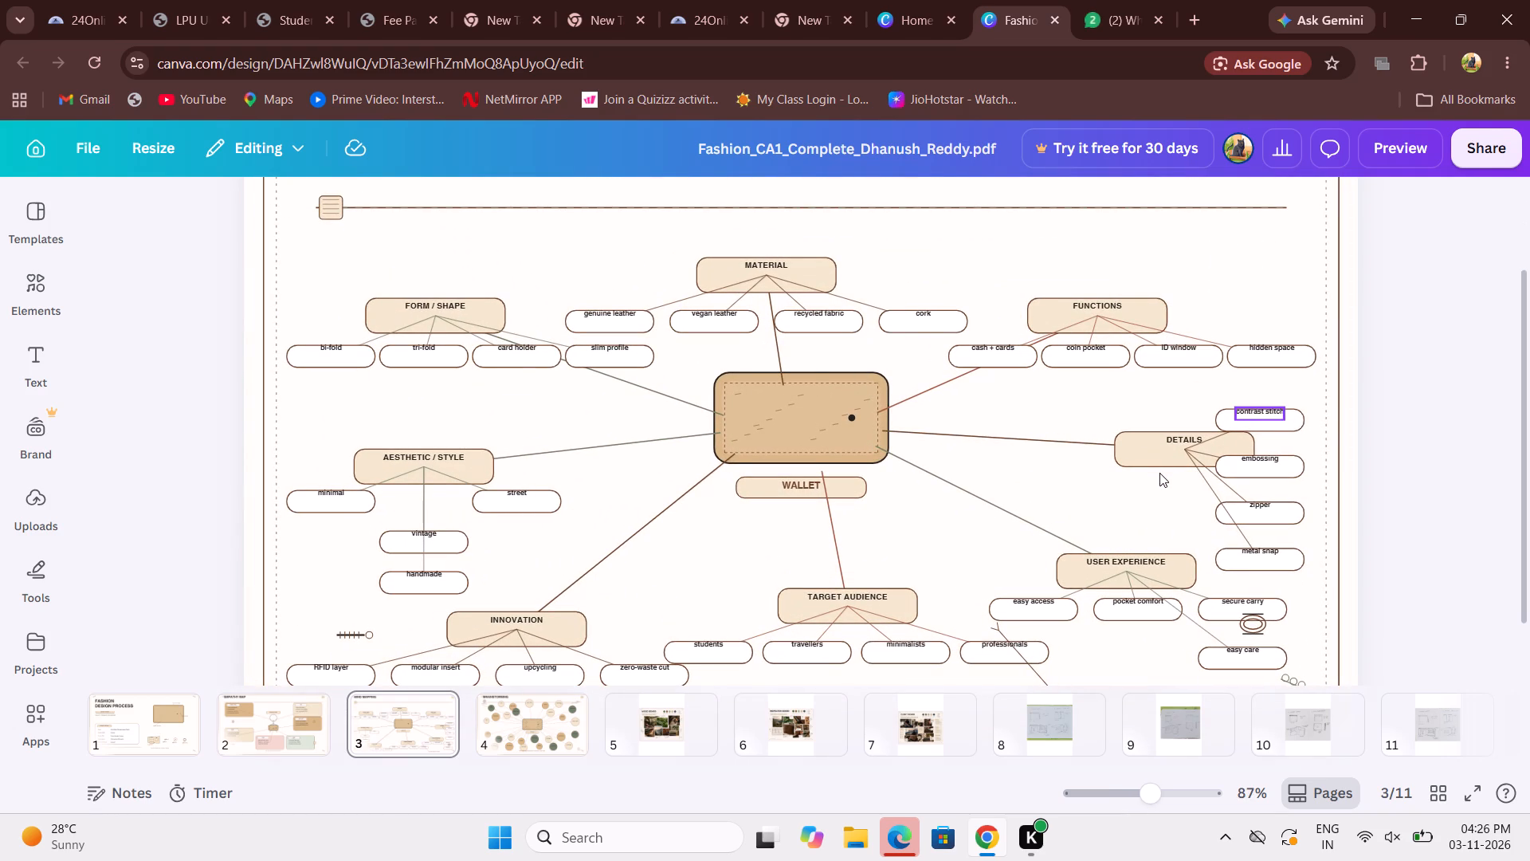
click(1265, 416)
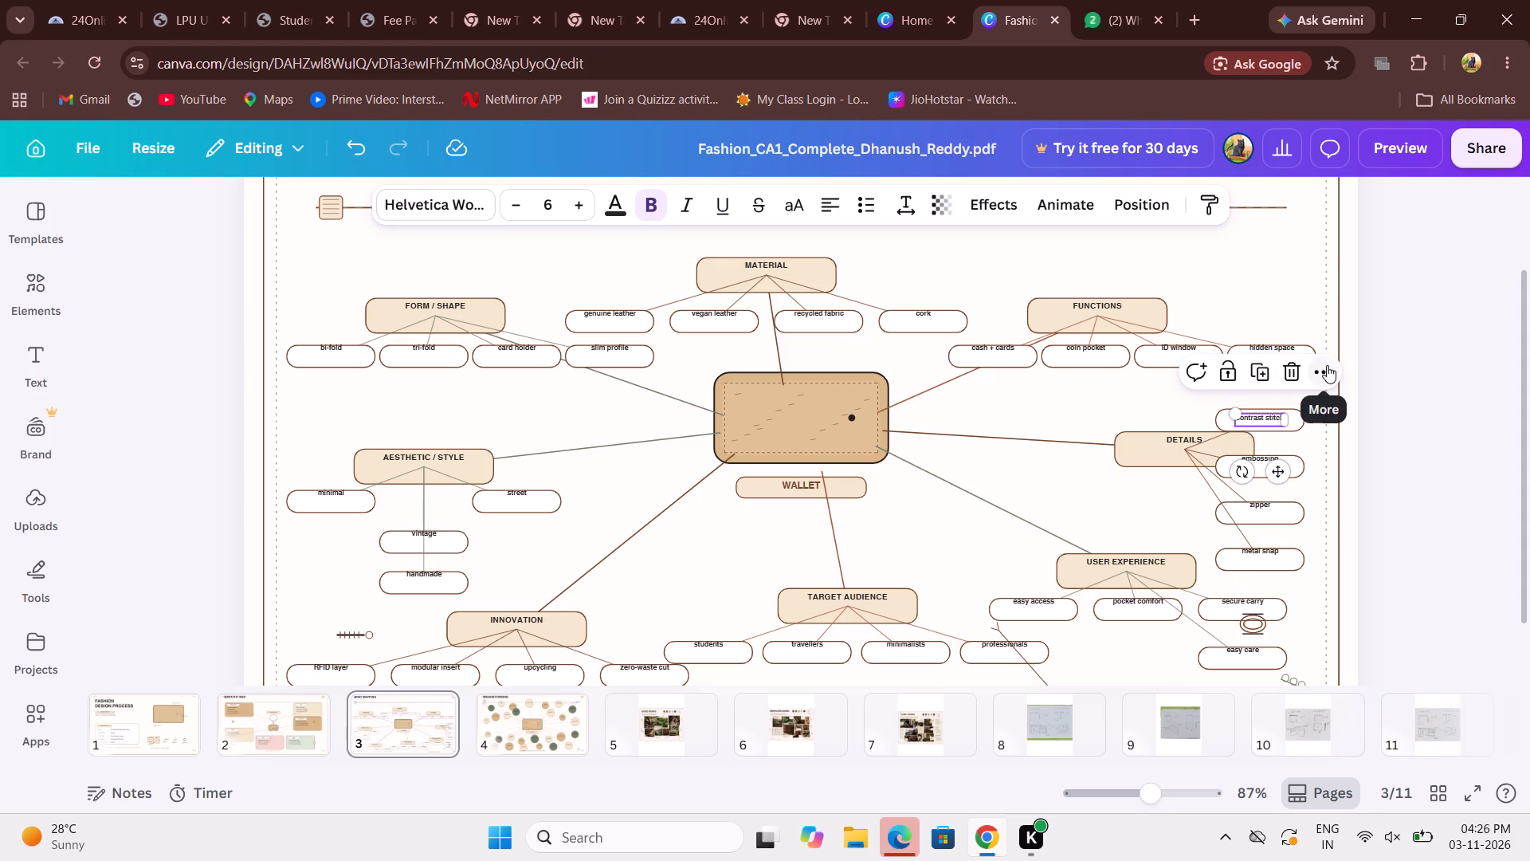
click(1141, 413)
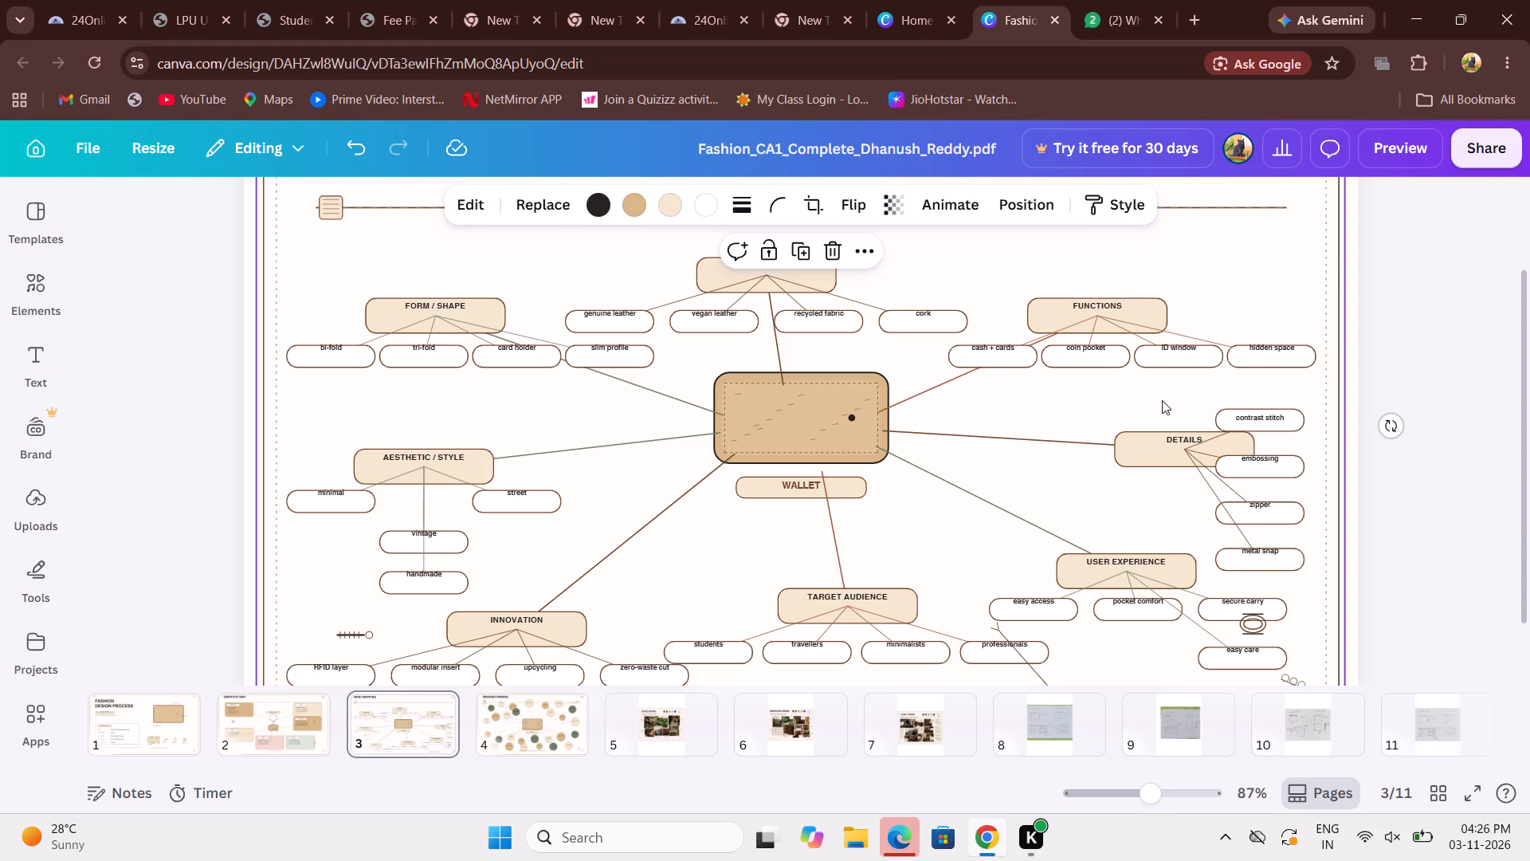
Move the FUNCTIONS labels "hidden space", "ID window", "coin pocket" and "cash + cards" down into the centre of their boxes.
click(1257, 345)
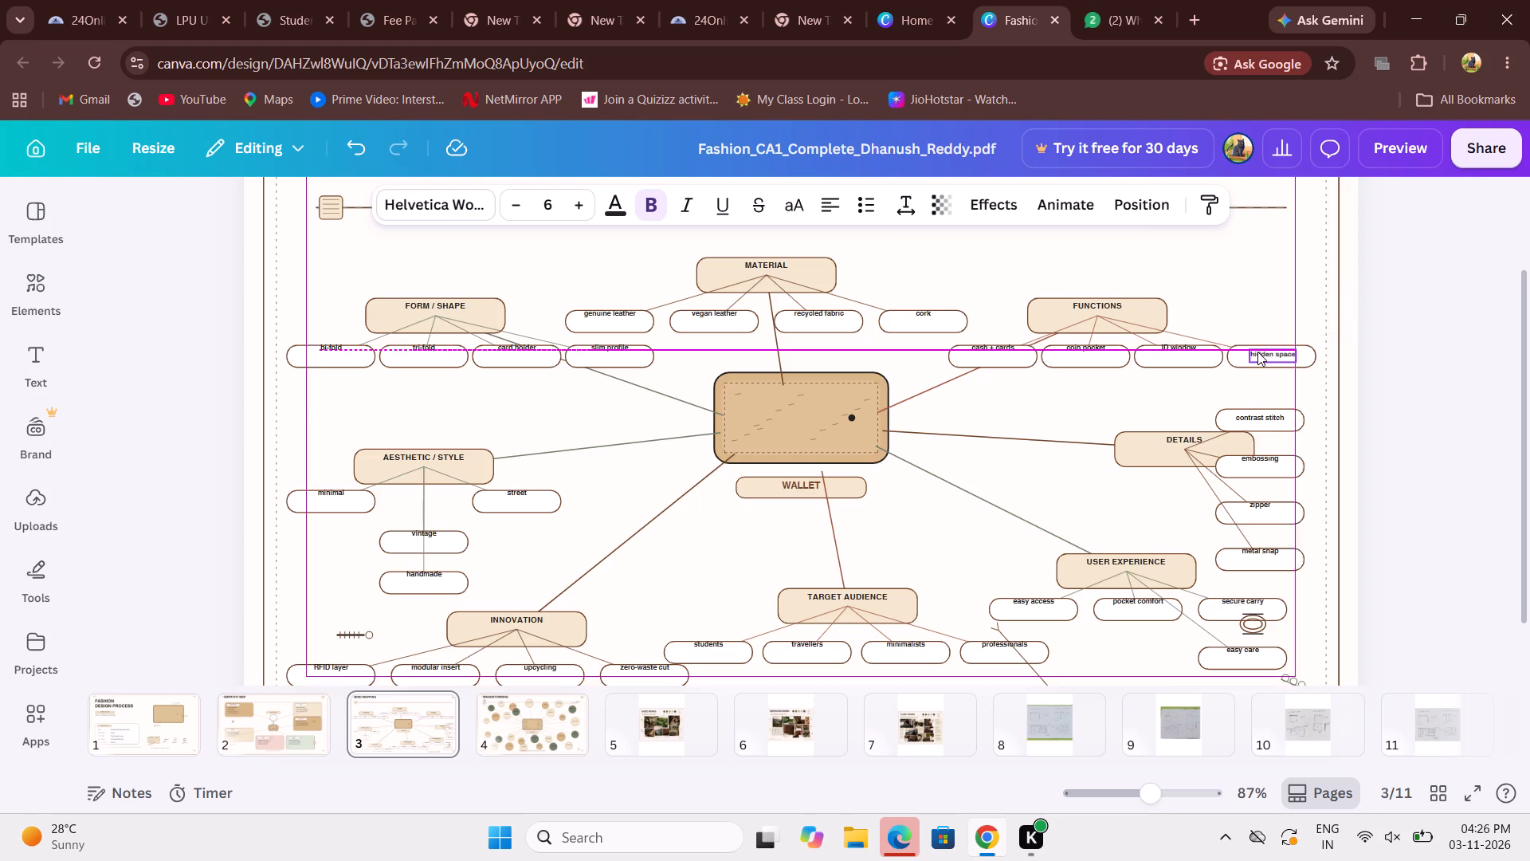
click(1187, 348)
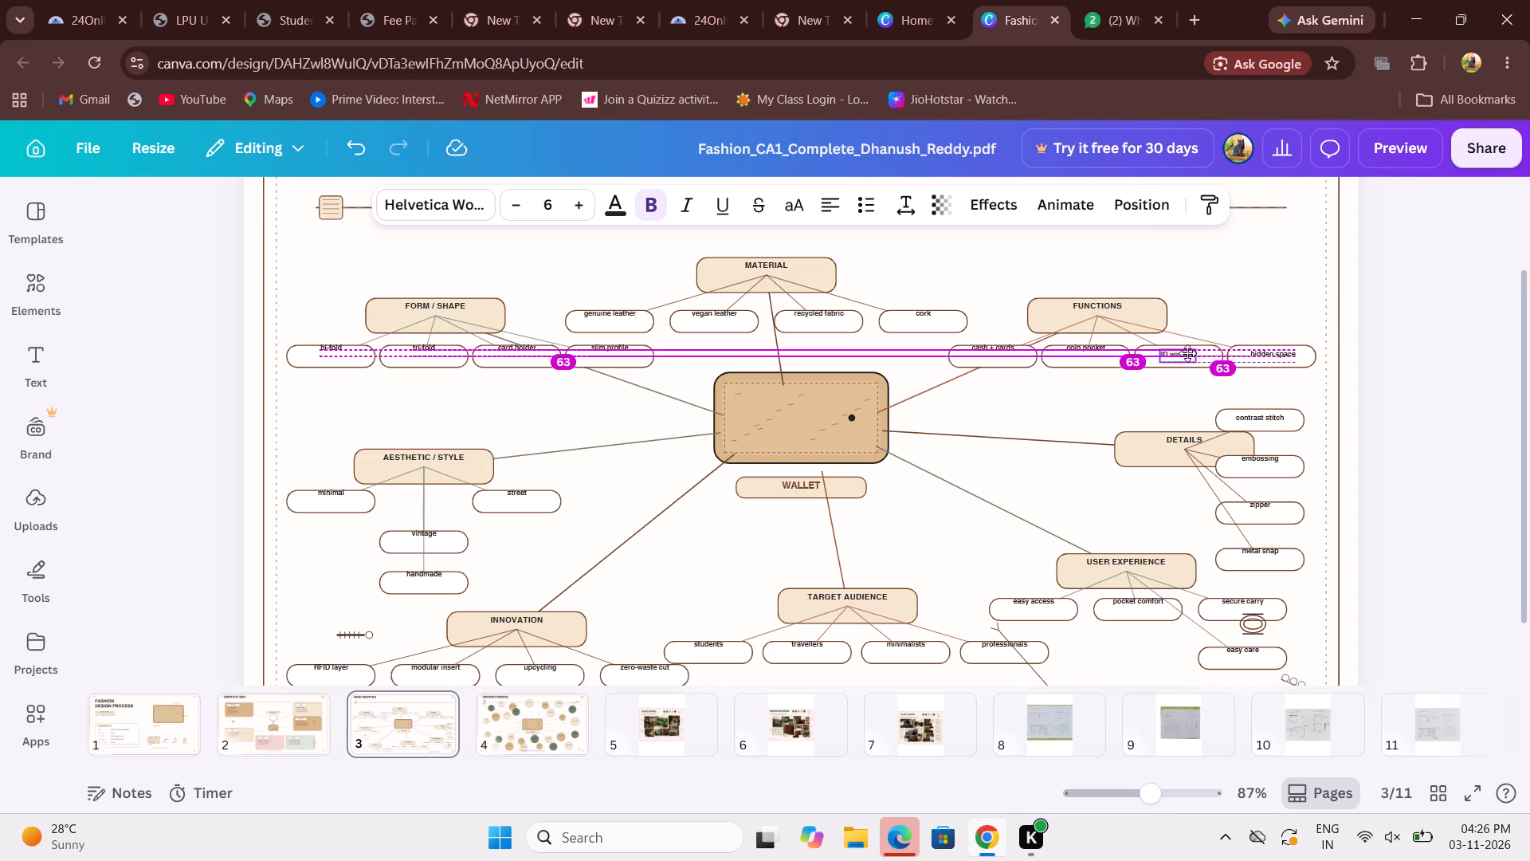
drag(1185, 346, 1187, 353)
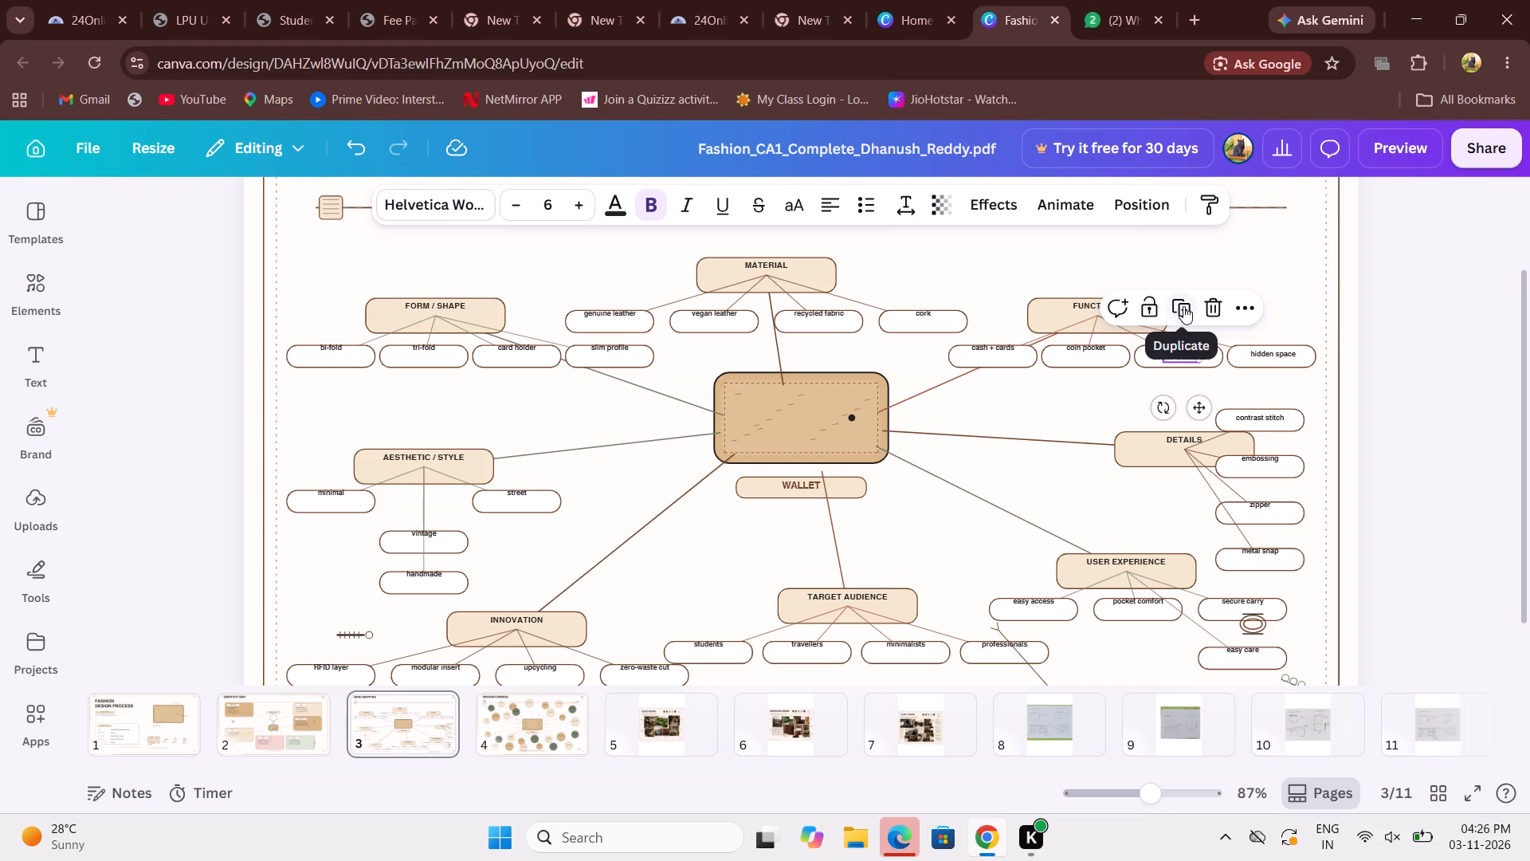
click(1183, 306)
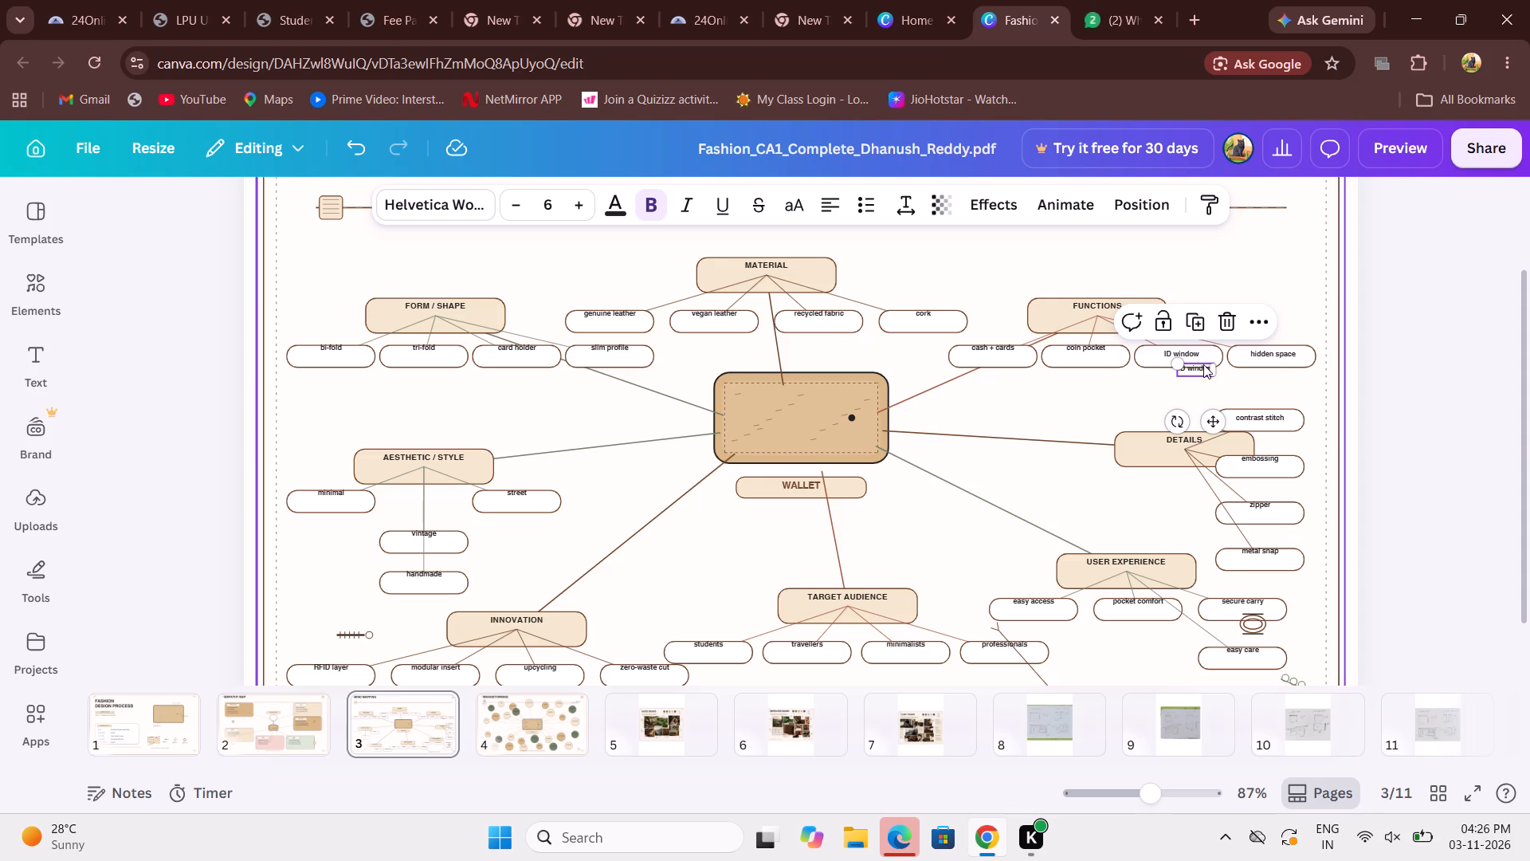
click(1219, 332)
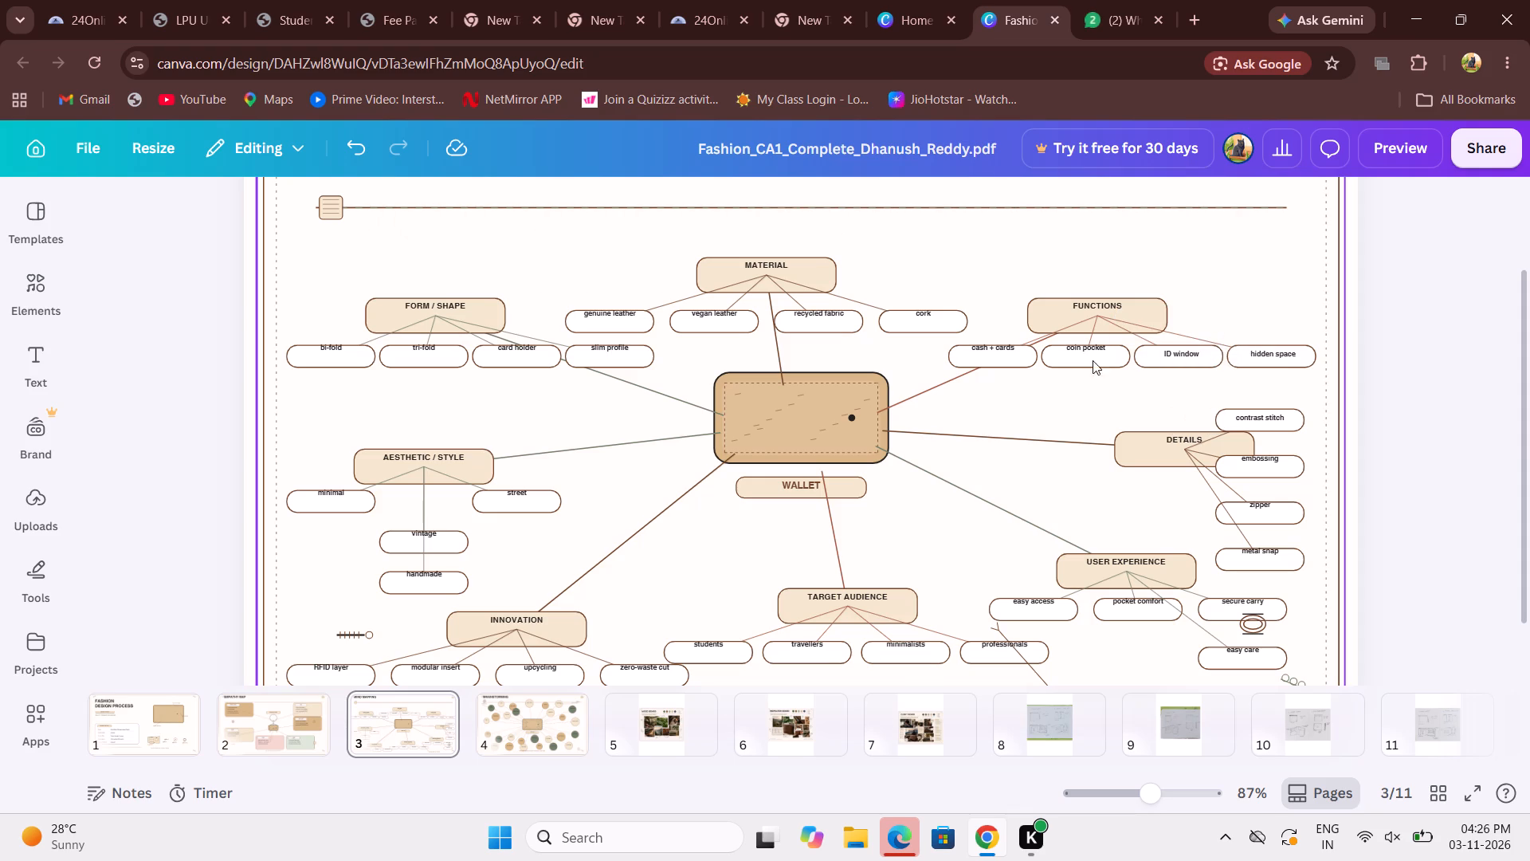
click(1078, 345)
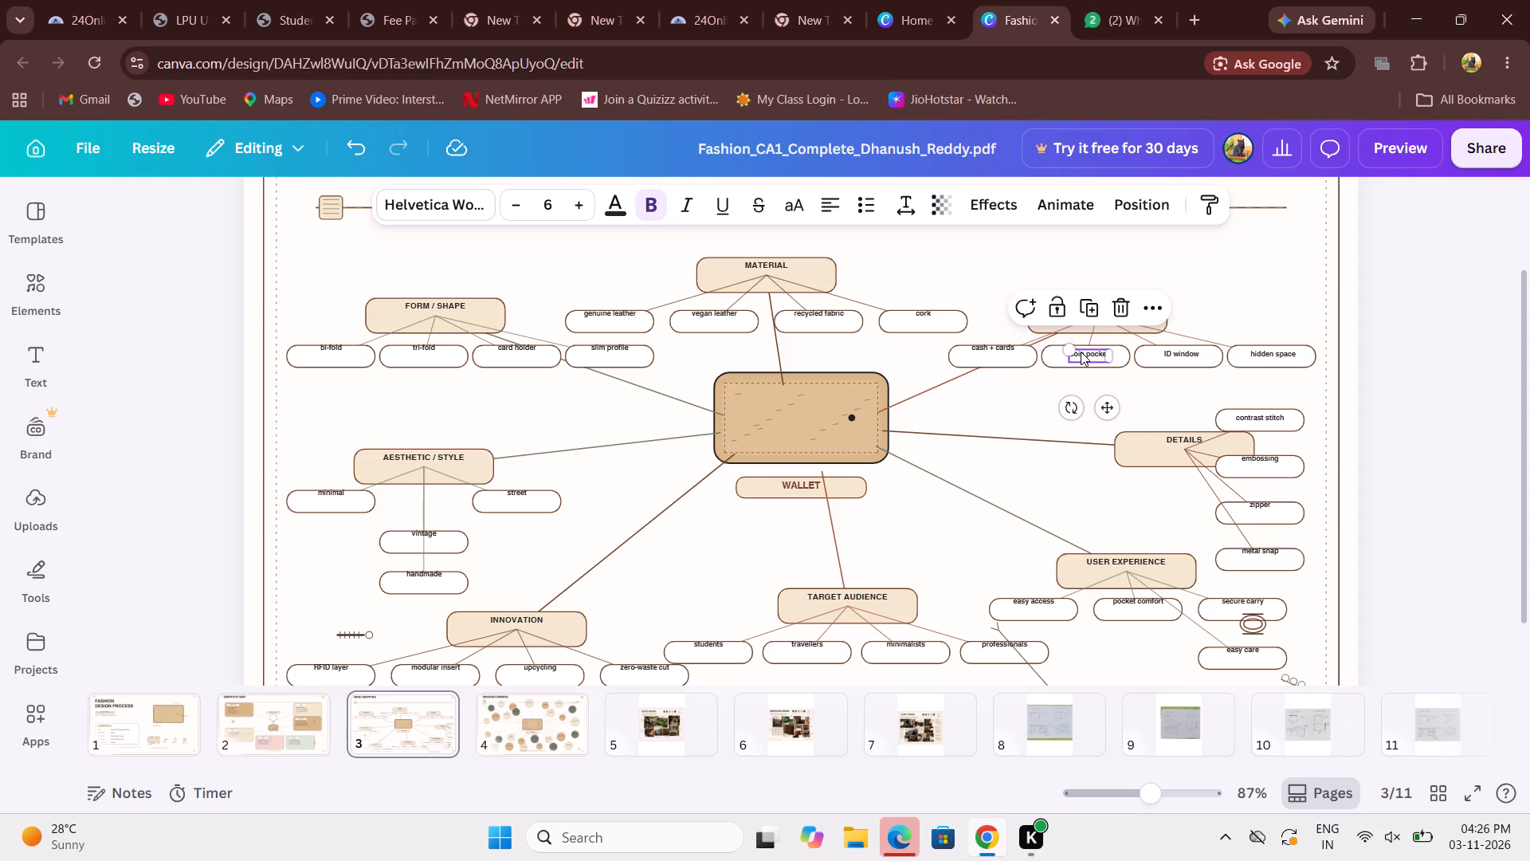
click(1005, 348)
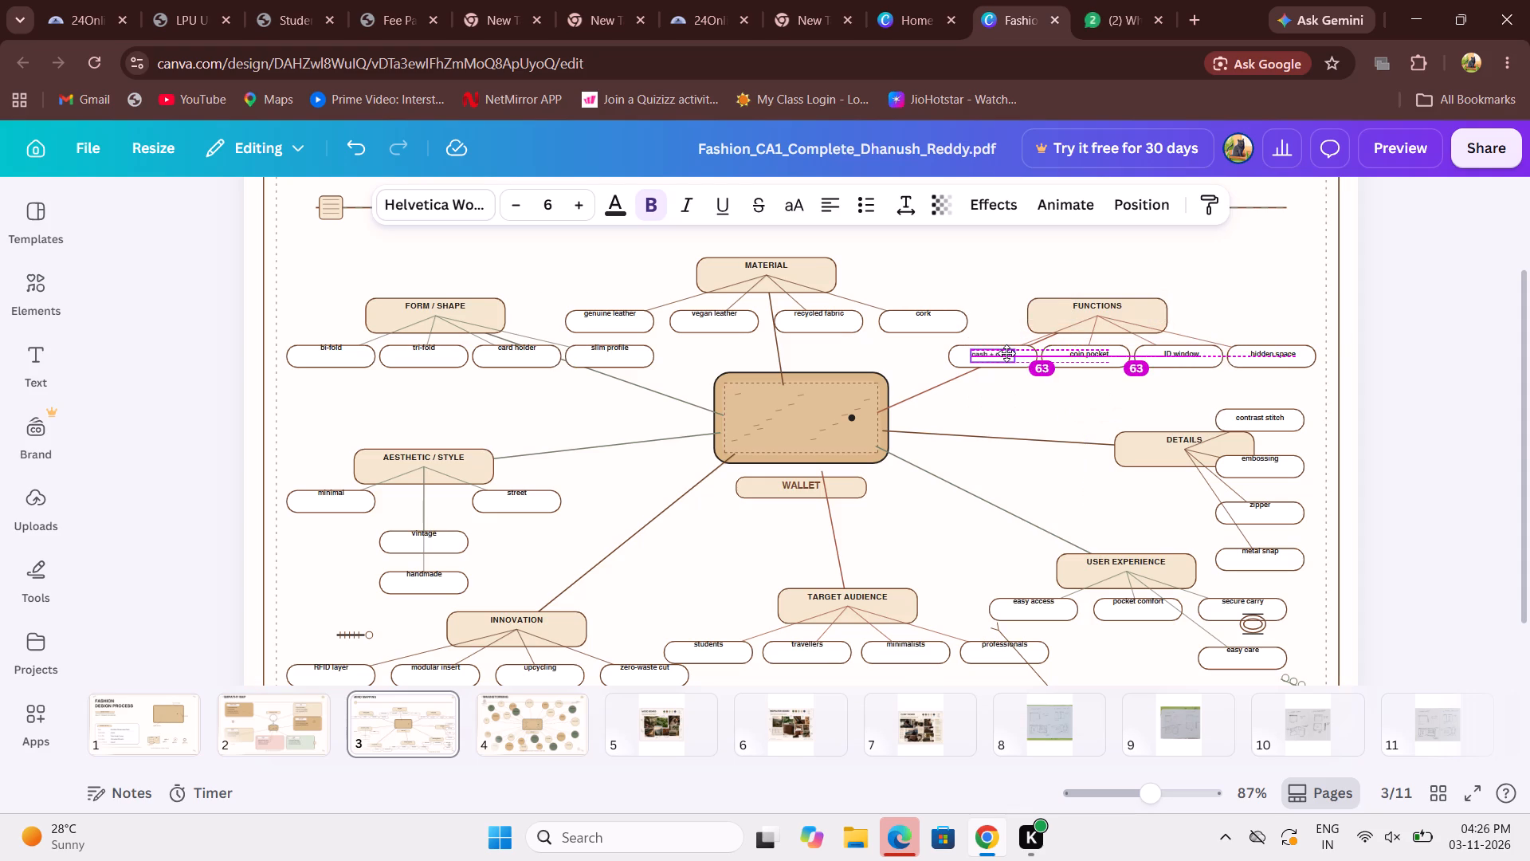
Move the MATERIAL labels "recycled fabric", "cork", "vegan leather" and "genuine leather" down into the centre of their boxes.
click(822, 313)
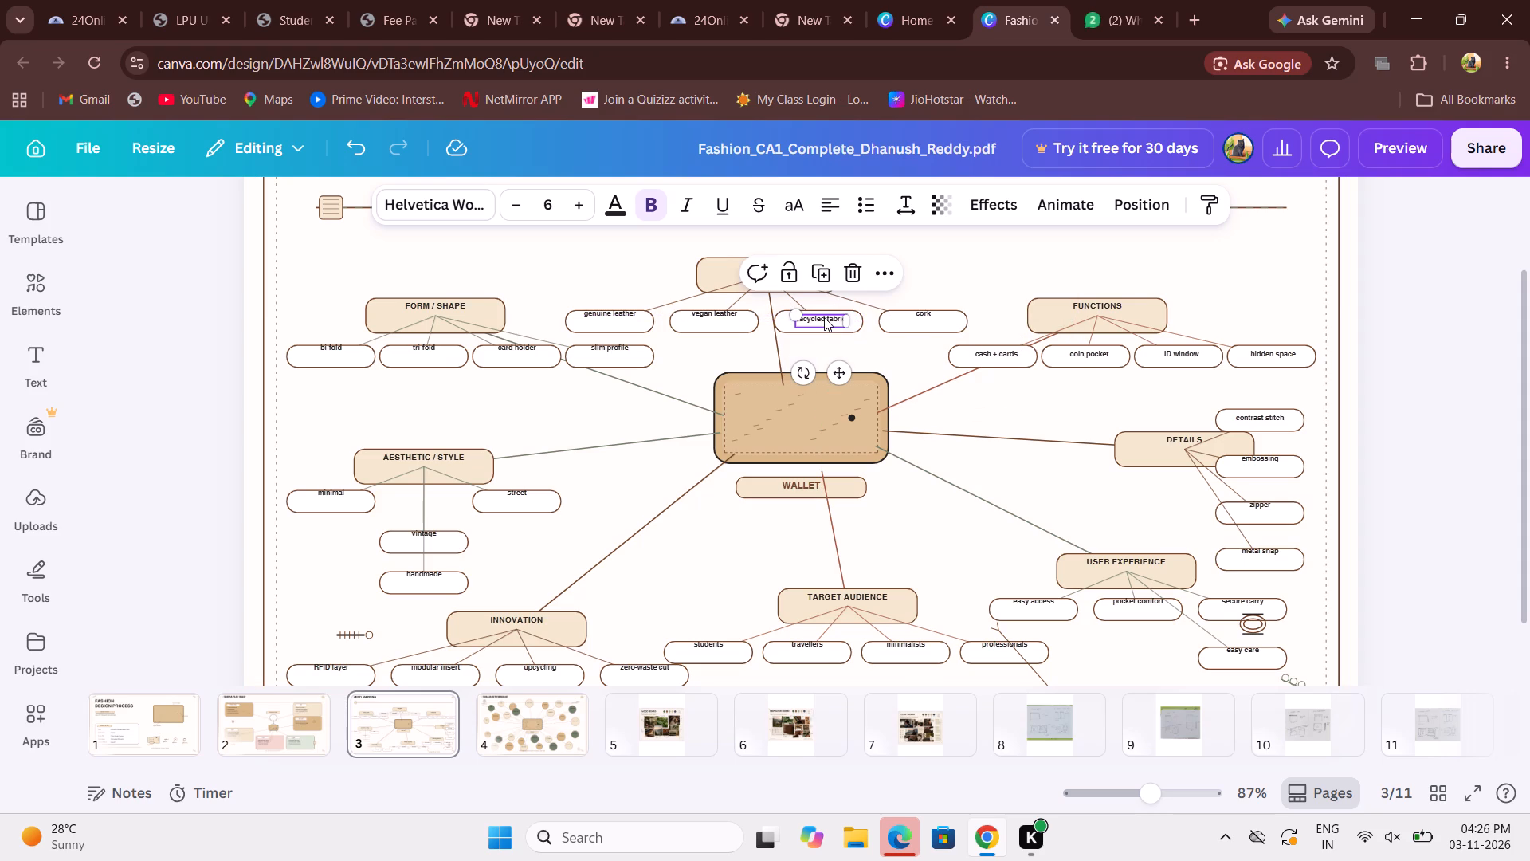
double_click(919, 308)
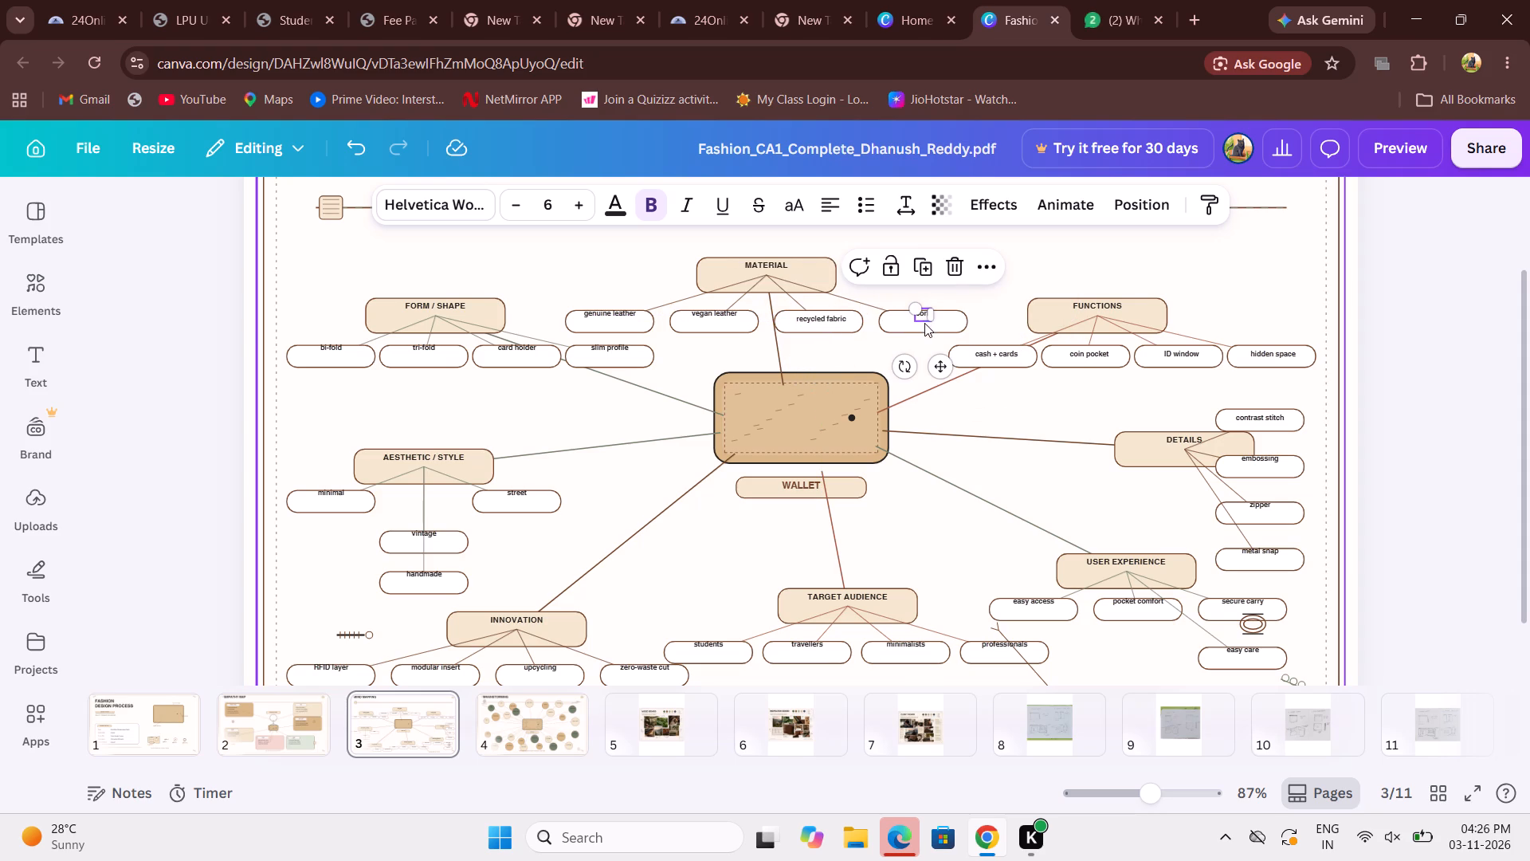
drag(920, 309, 922, 318)
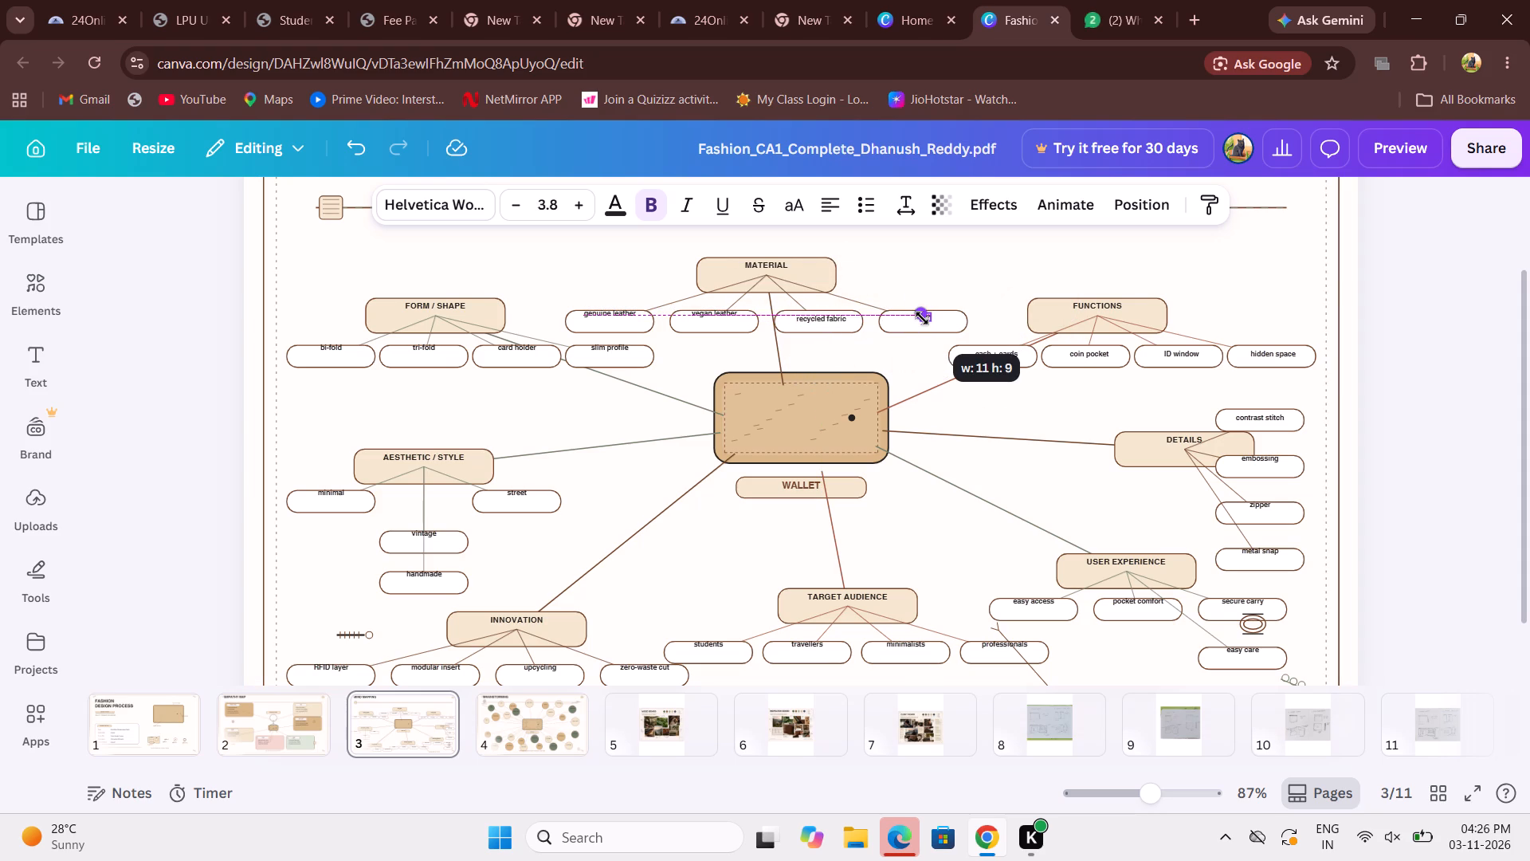
drag(922, 318, 910, 313)
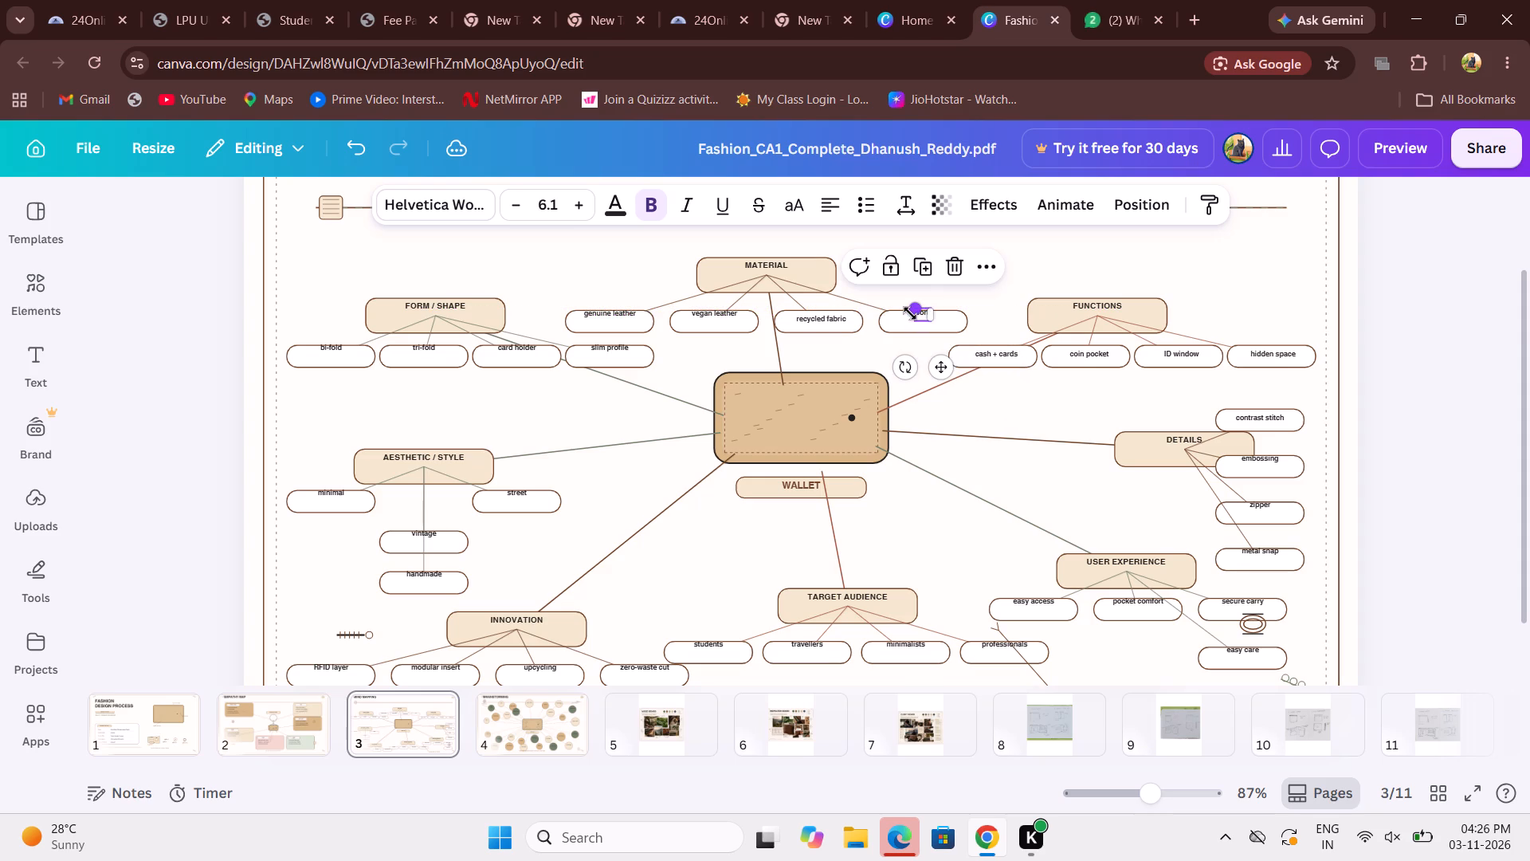
click(922, 316)
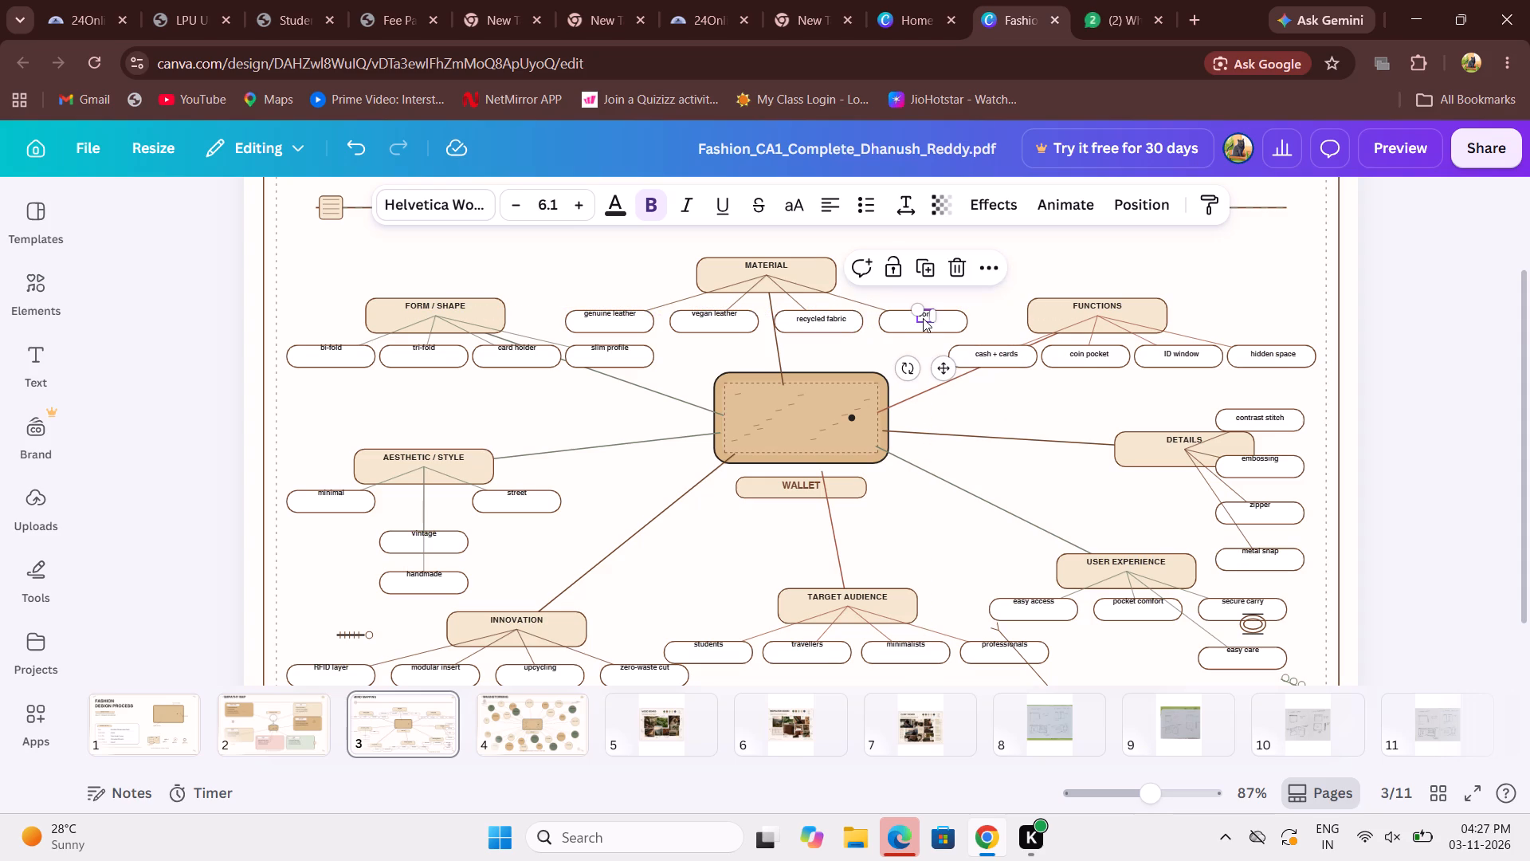
click(923, 317)
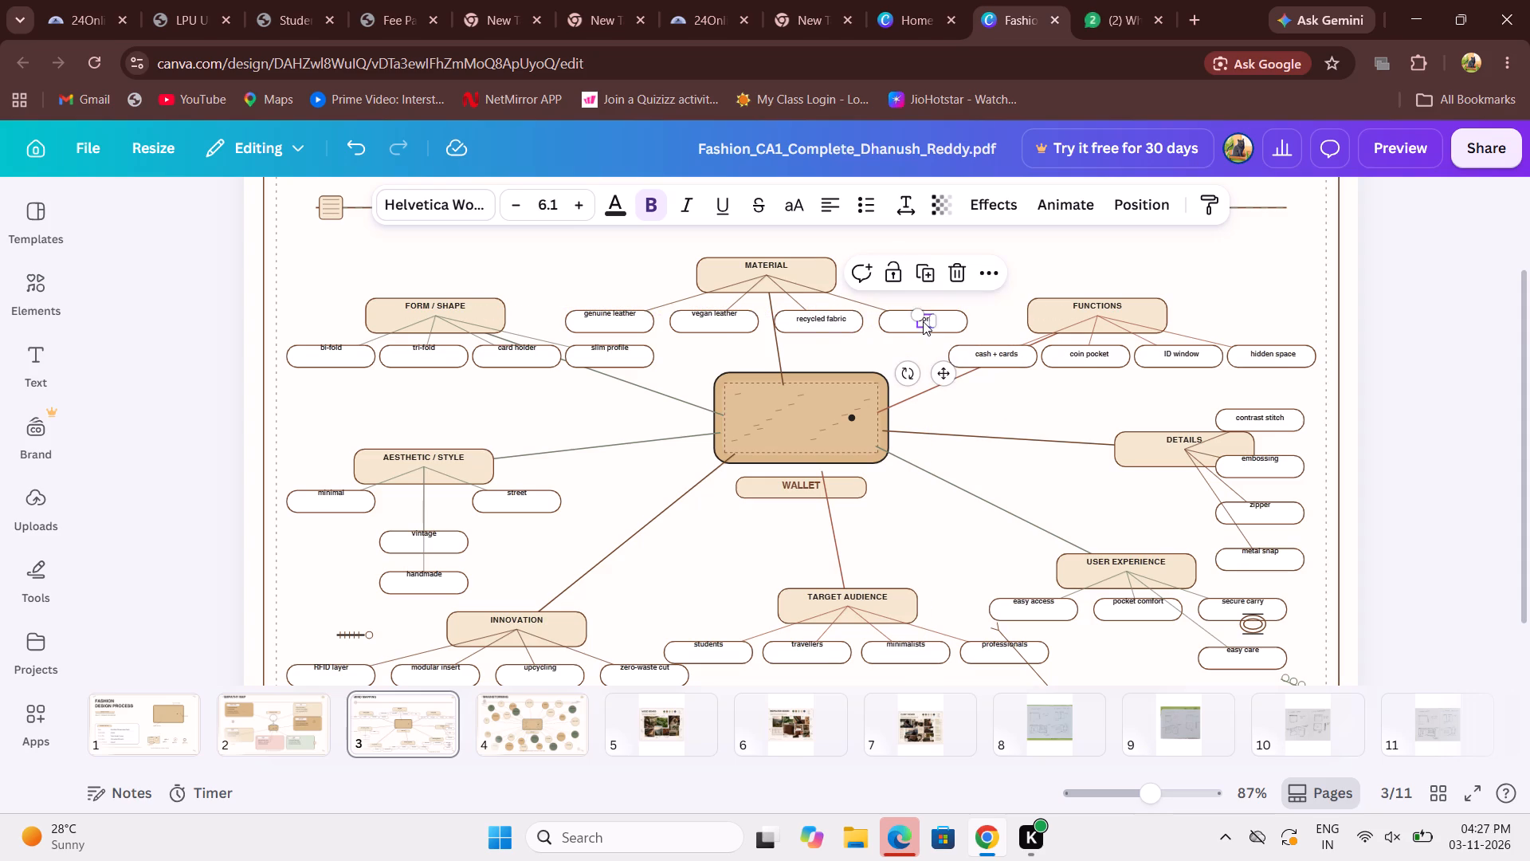
click(718, 317)
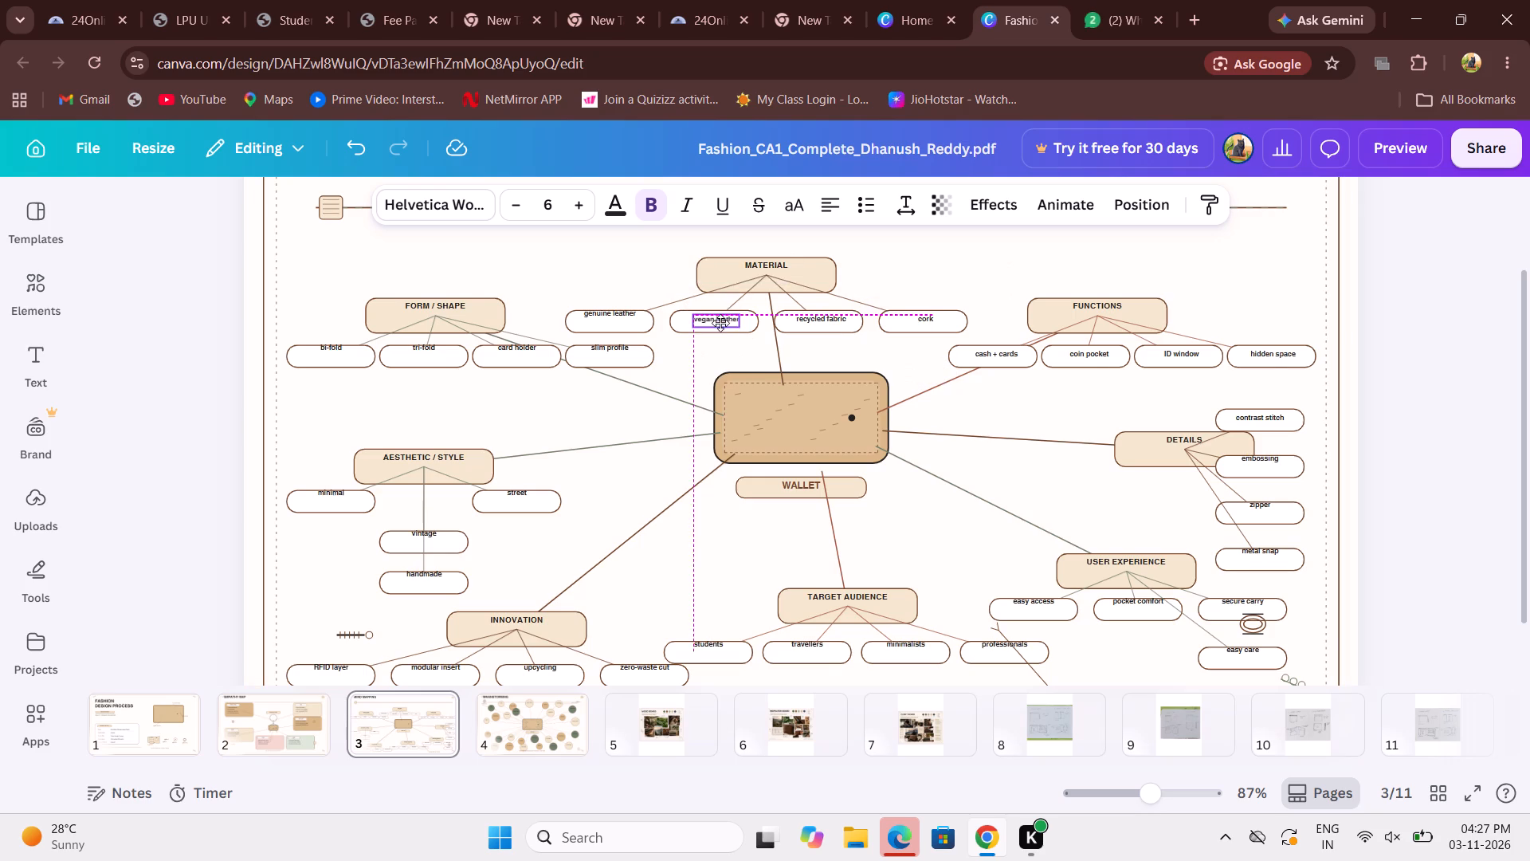
drag(613, 317, 613, 323)
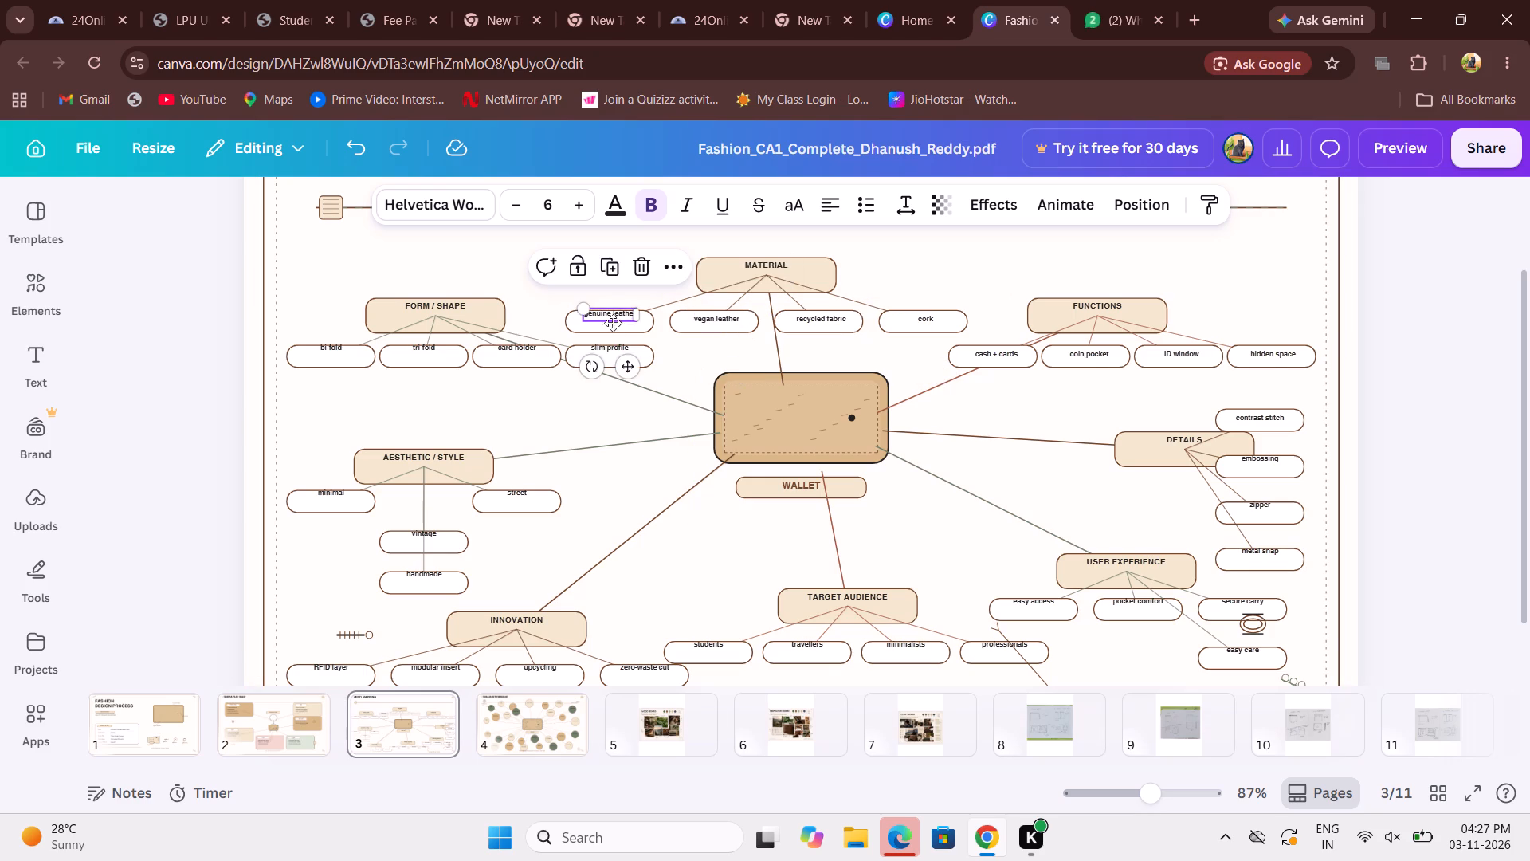
drag(613, 323, 613, 325)
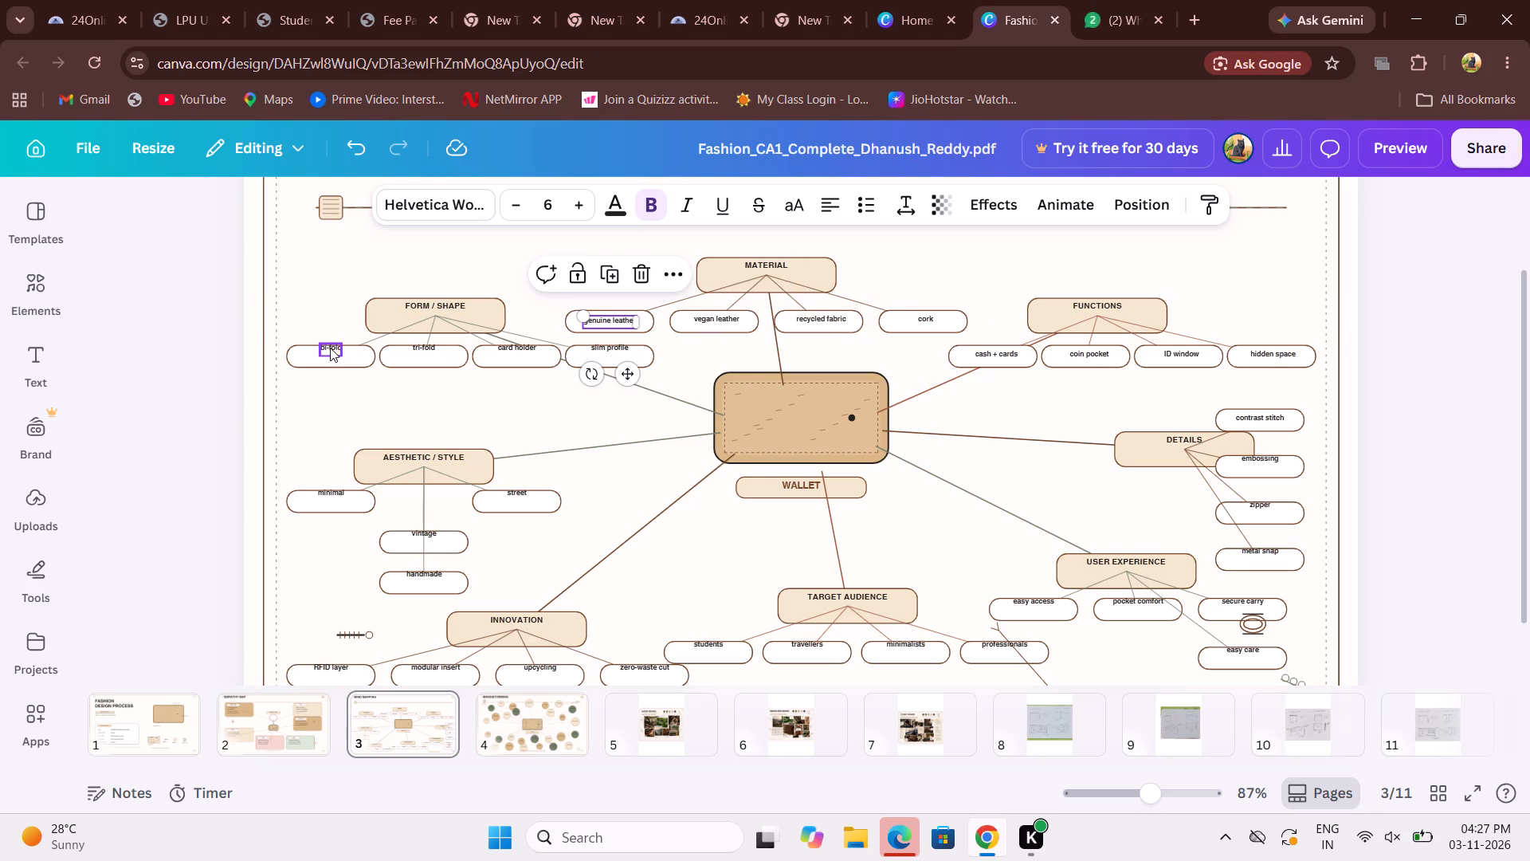
Move the FORM / SHAPE labels "bi-fold", "tri-fold", "card holder" and "slim profile" down into the centre of their boxes.
click(330, 348)
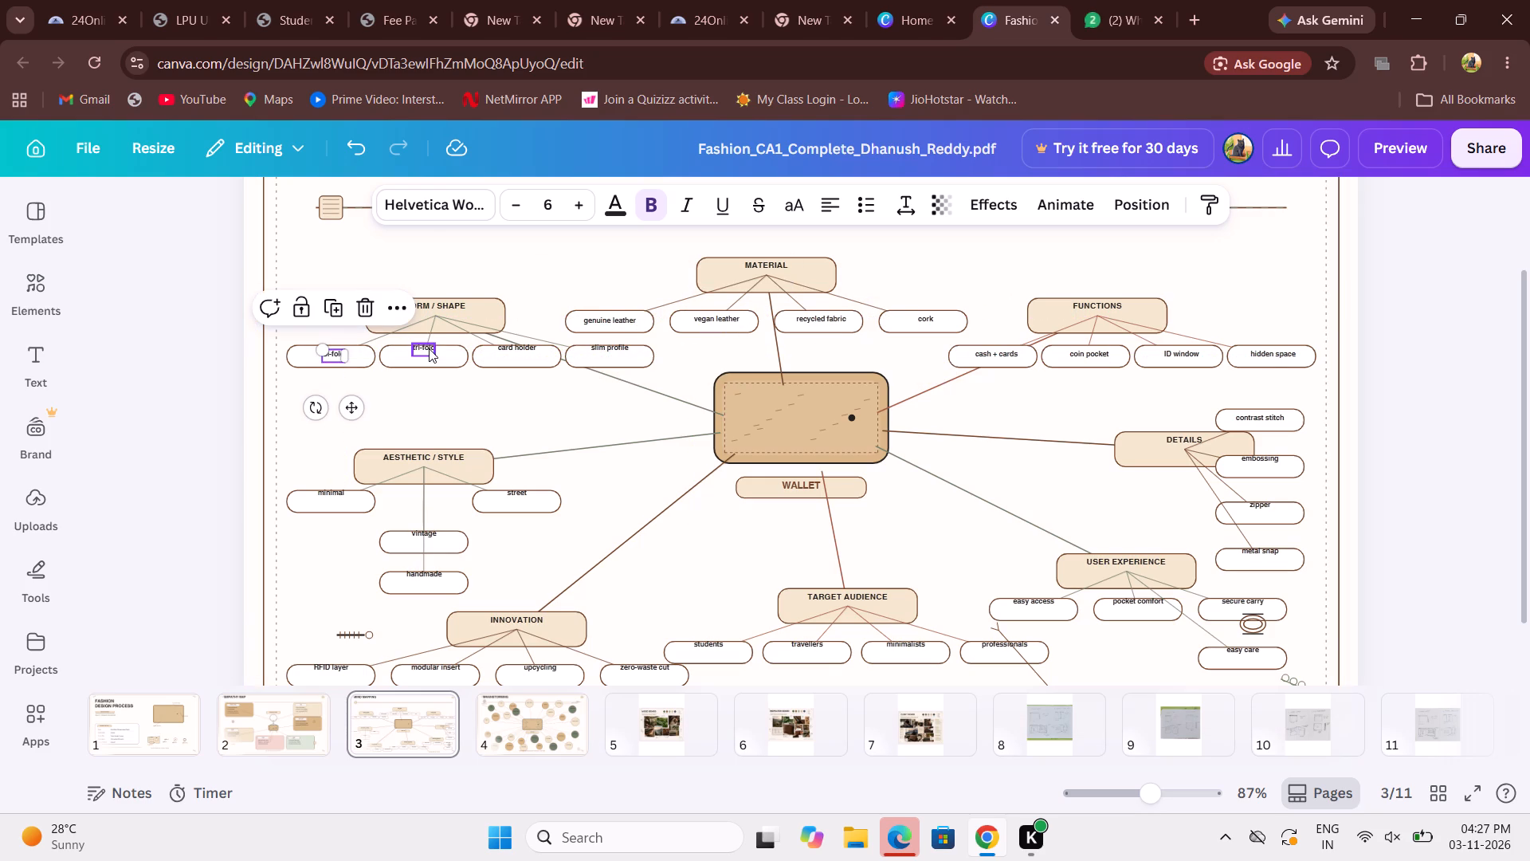
click(429, 348)
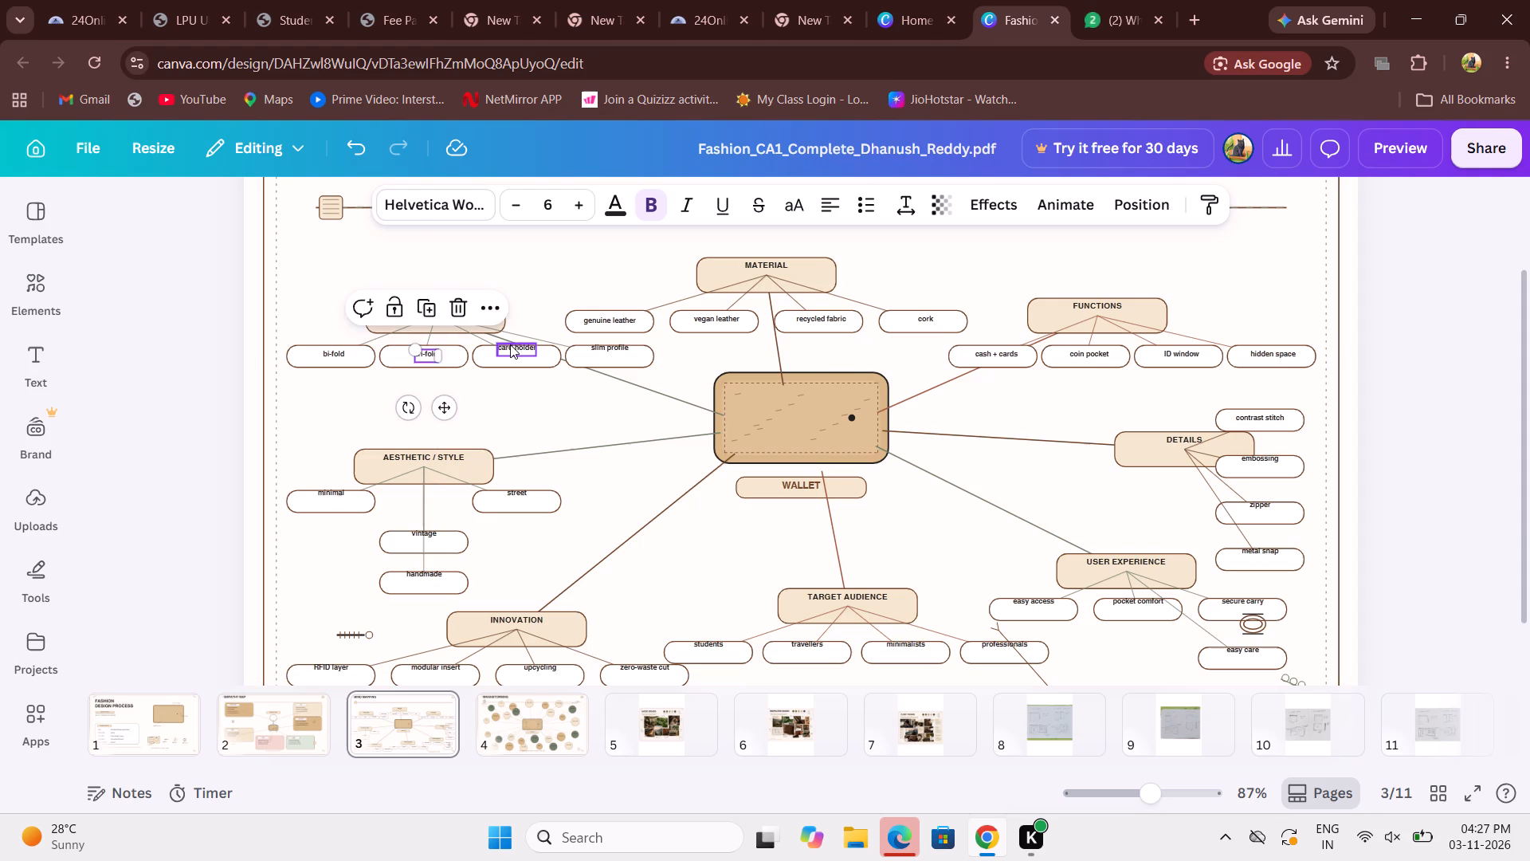
click(510, 344)
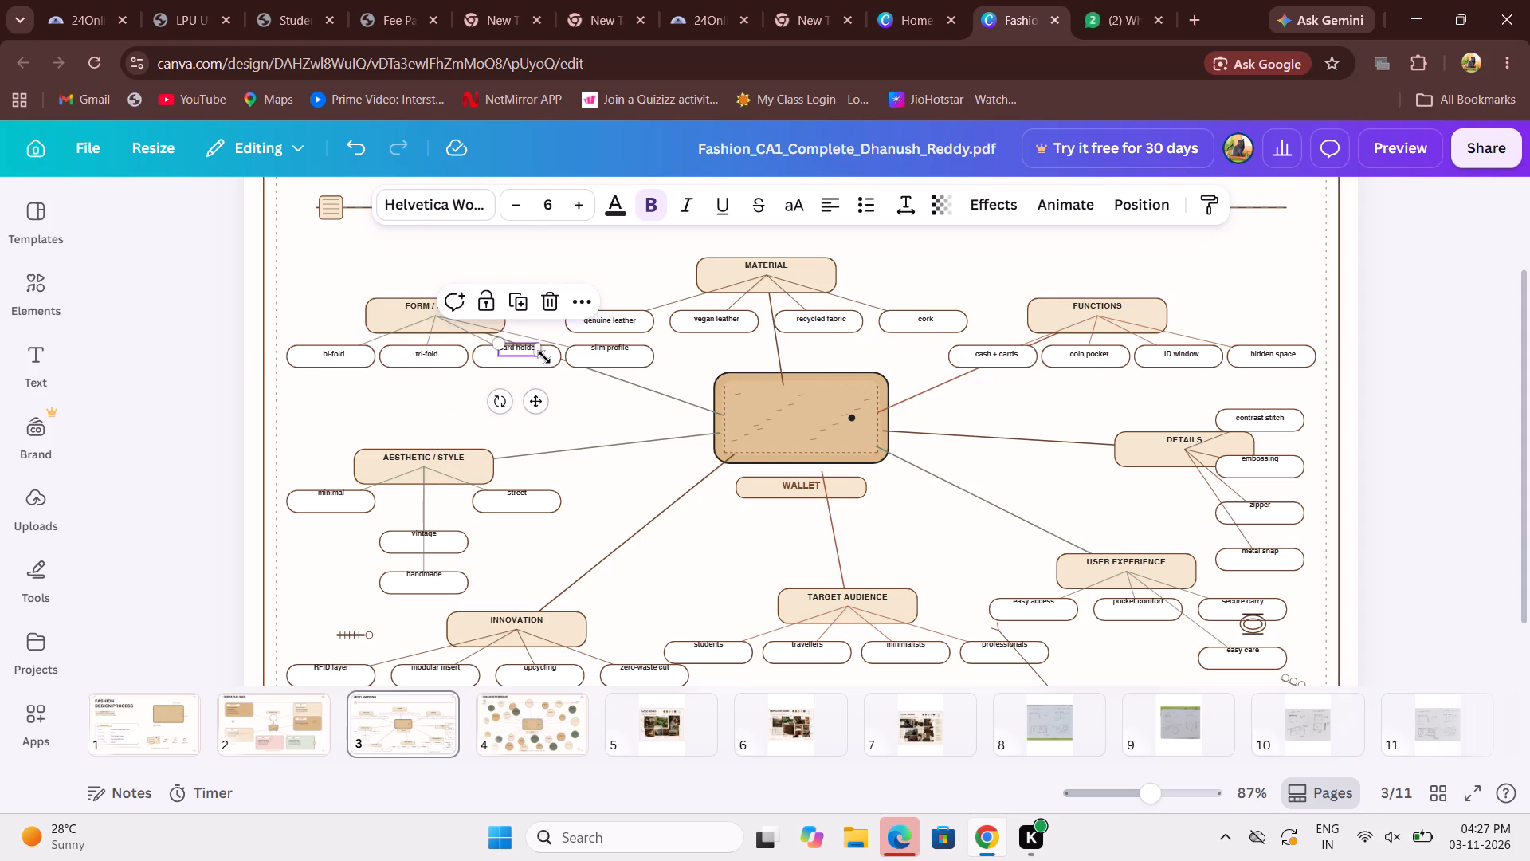
click(522, 349)
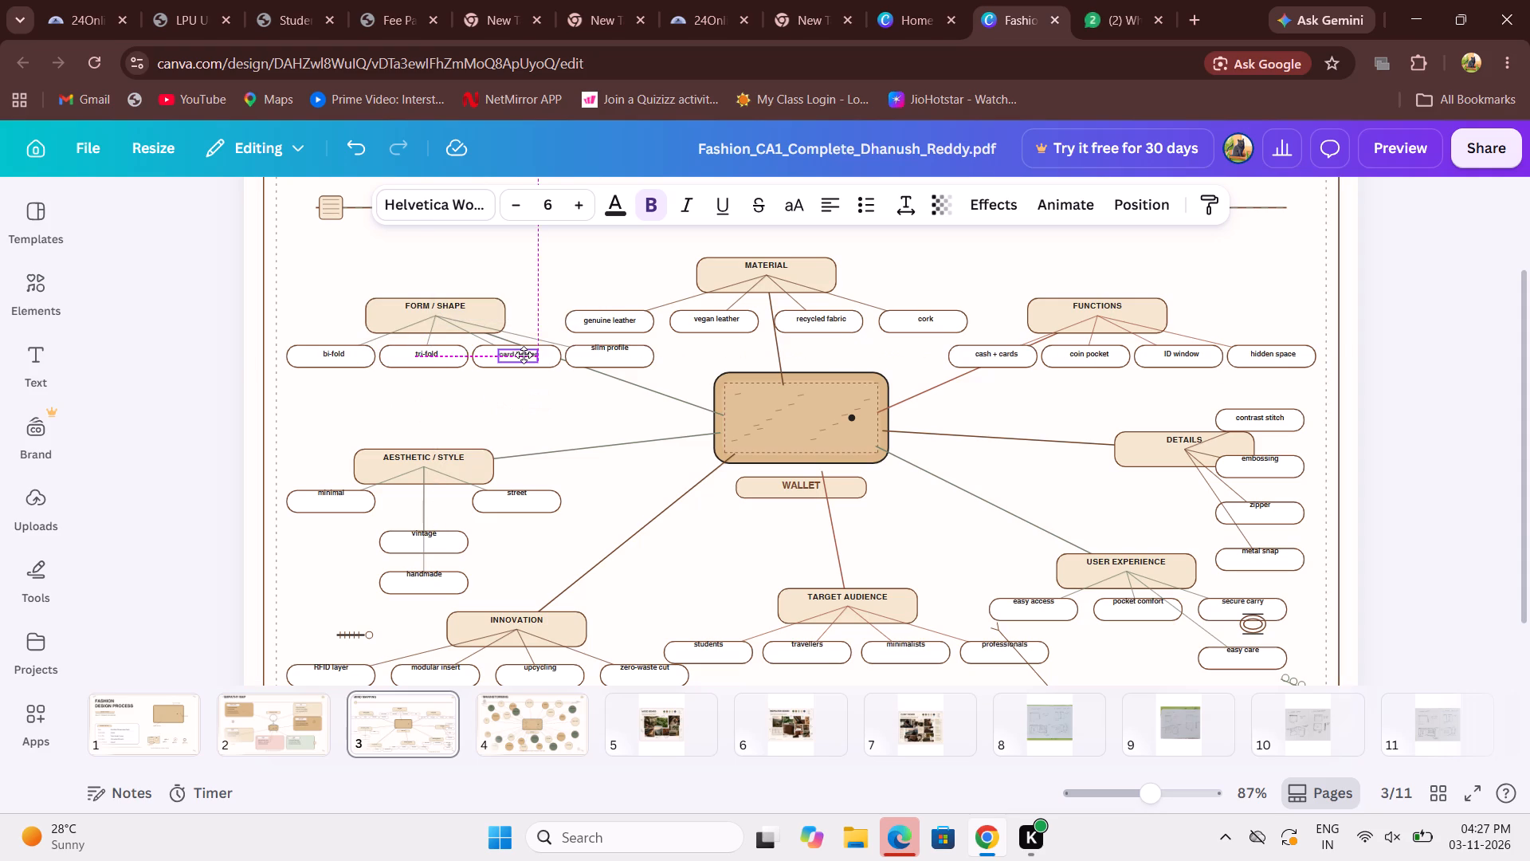
click(601, 342)
Move the AESTHETIC / STYLE labels "minimal", "street", "vintage" and "handmade" down into the centre of their boxes.
click(322, 493)
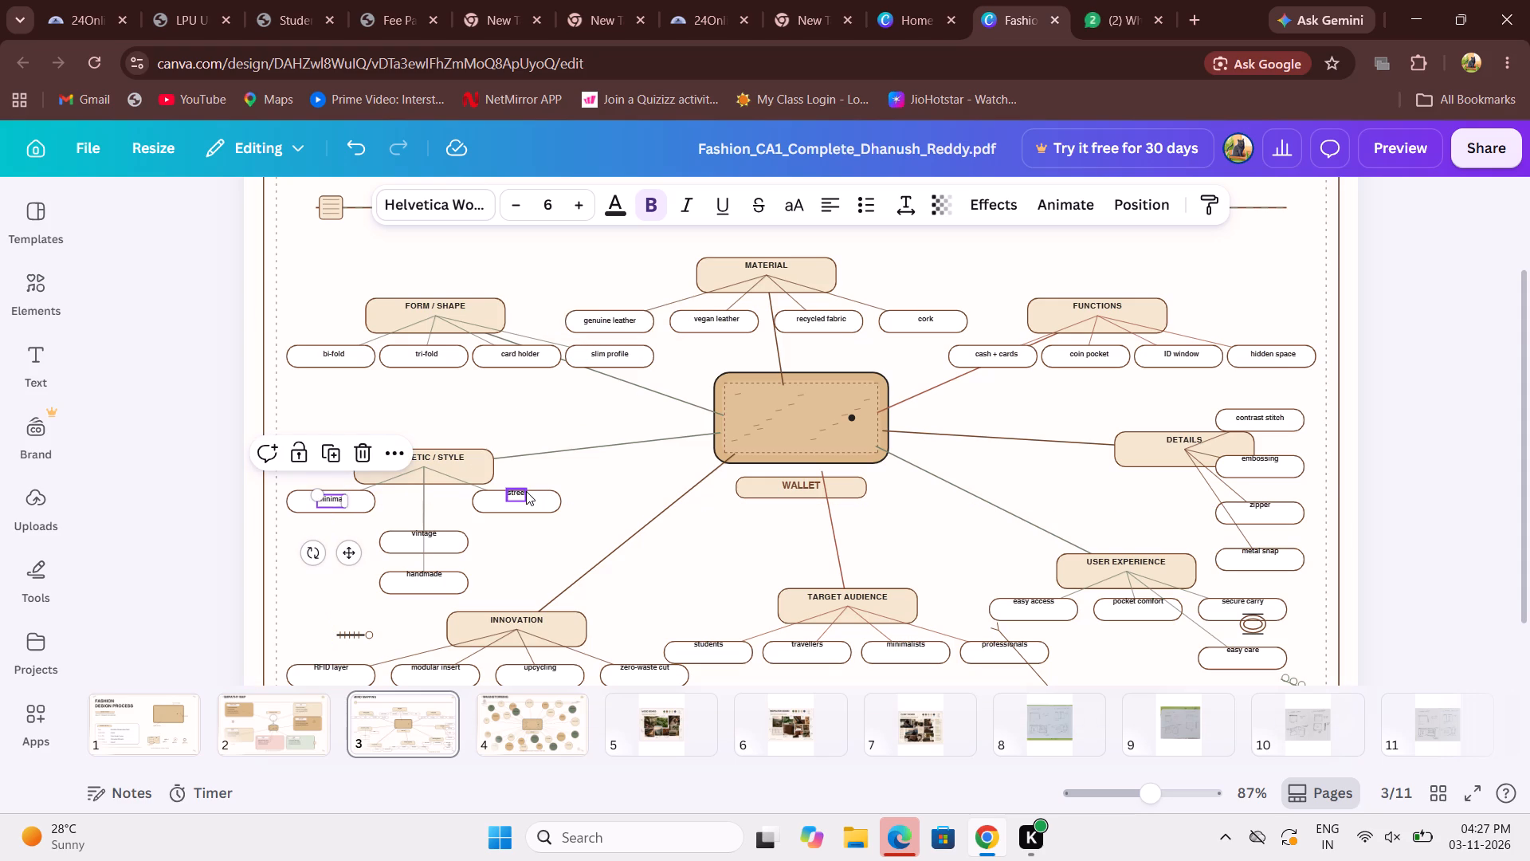
click(526, 491)
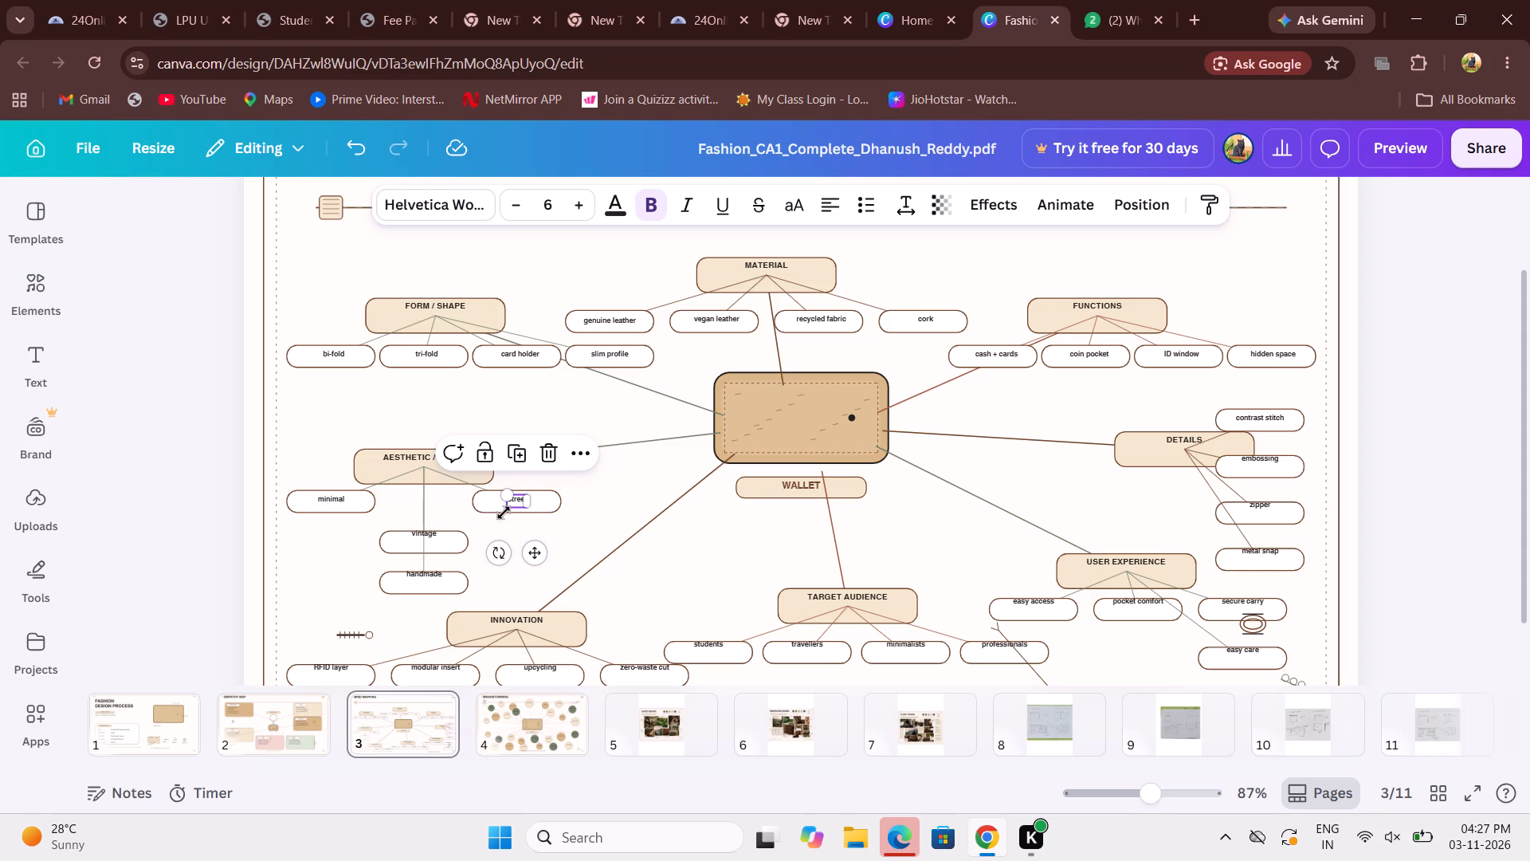
drag(528, 500, 545, 499)
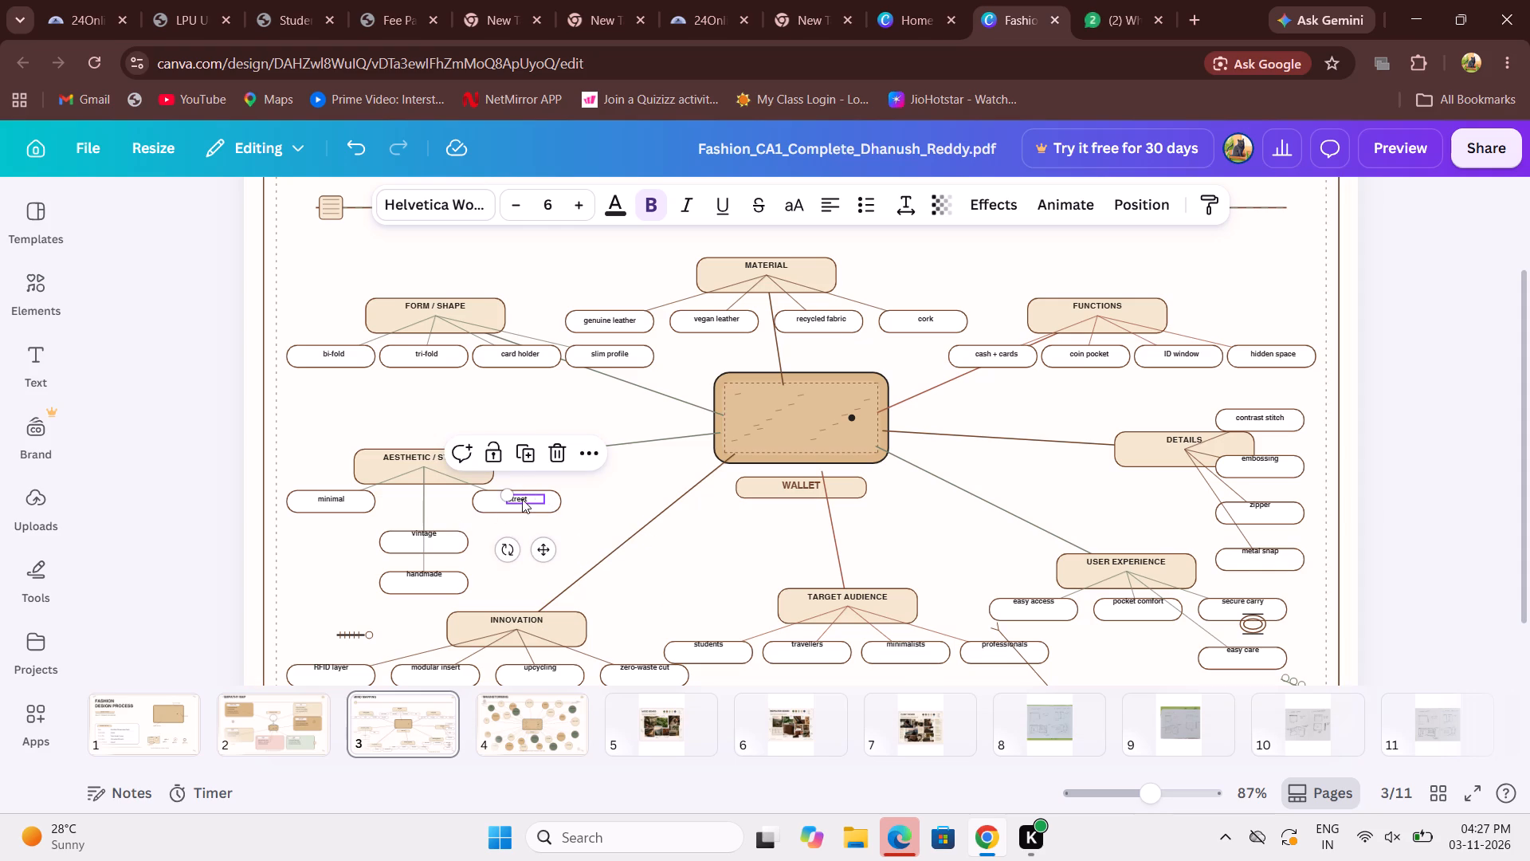
click(423, 532)
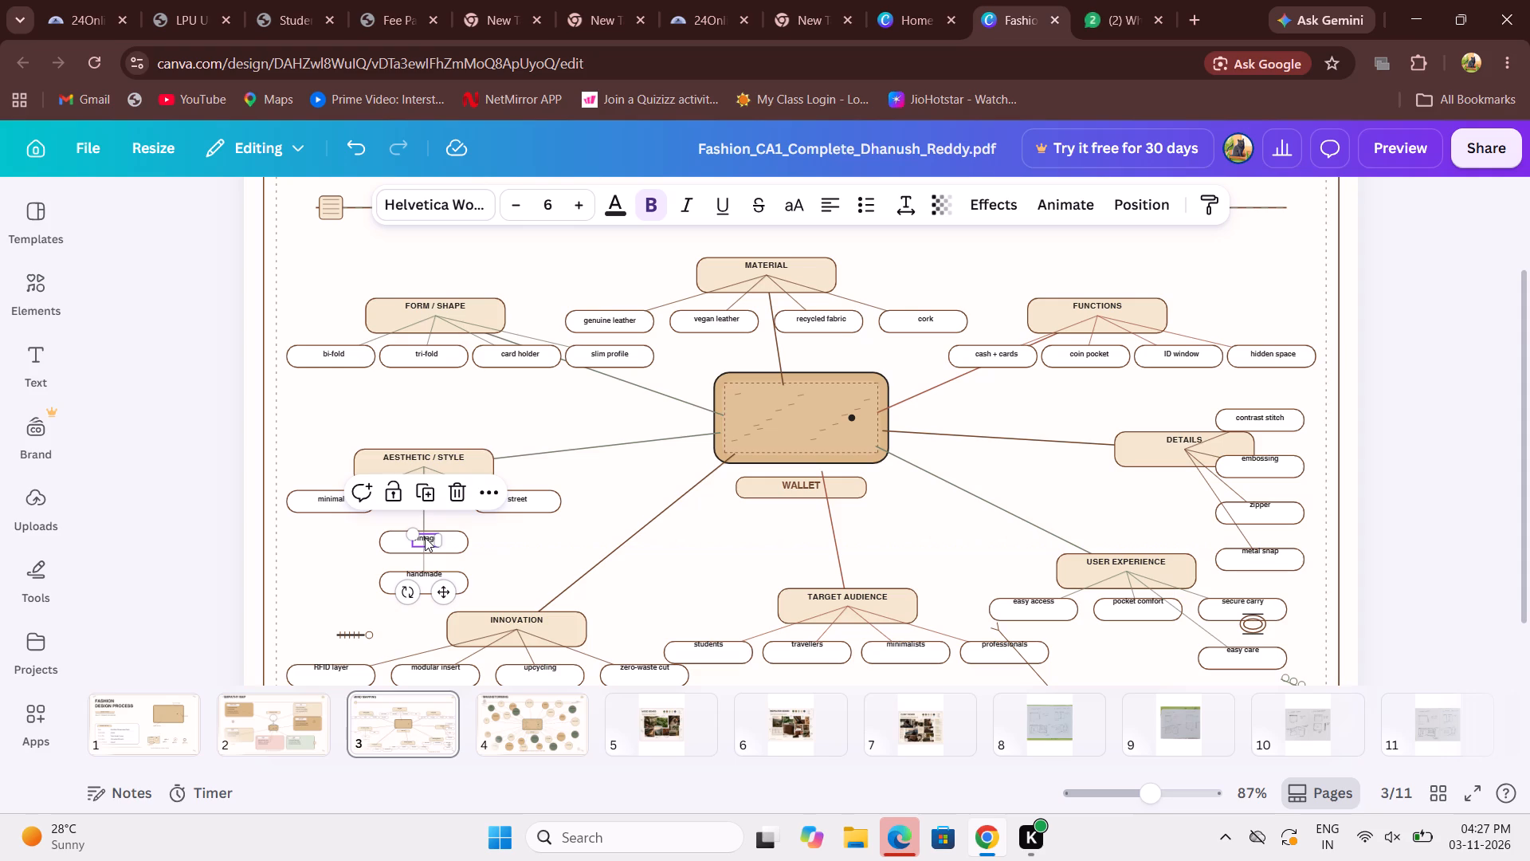
click(424, 572)
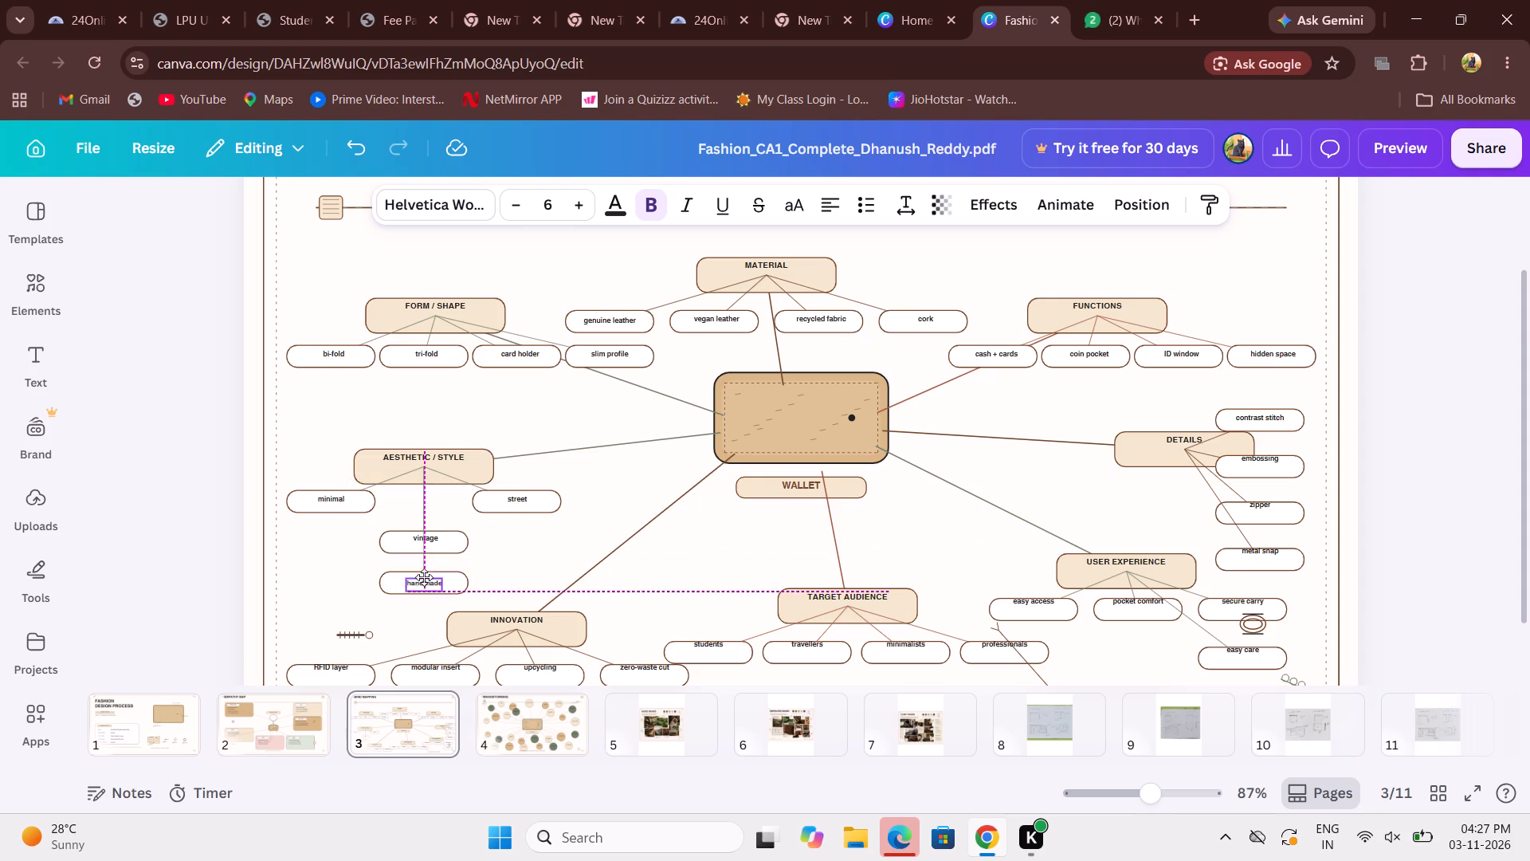
click(551, 546)
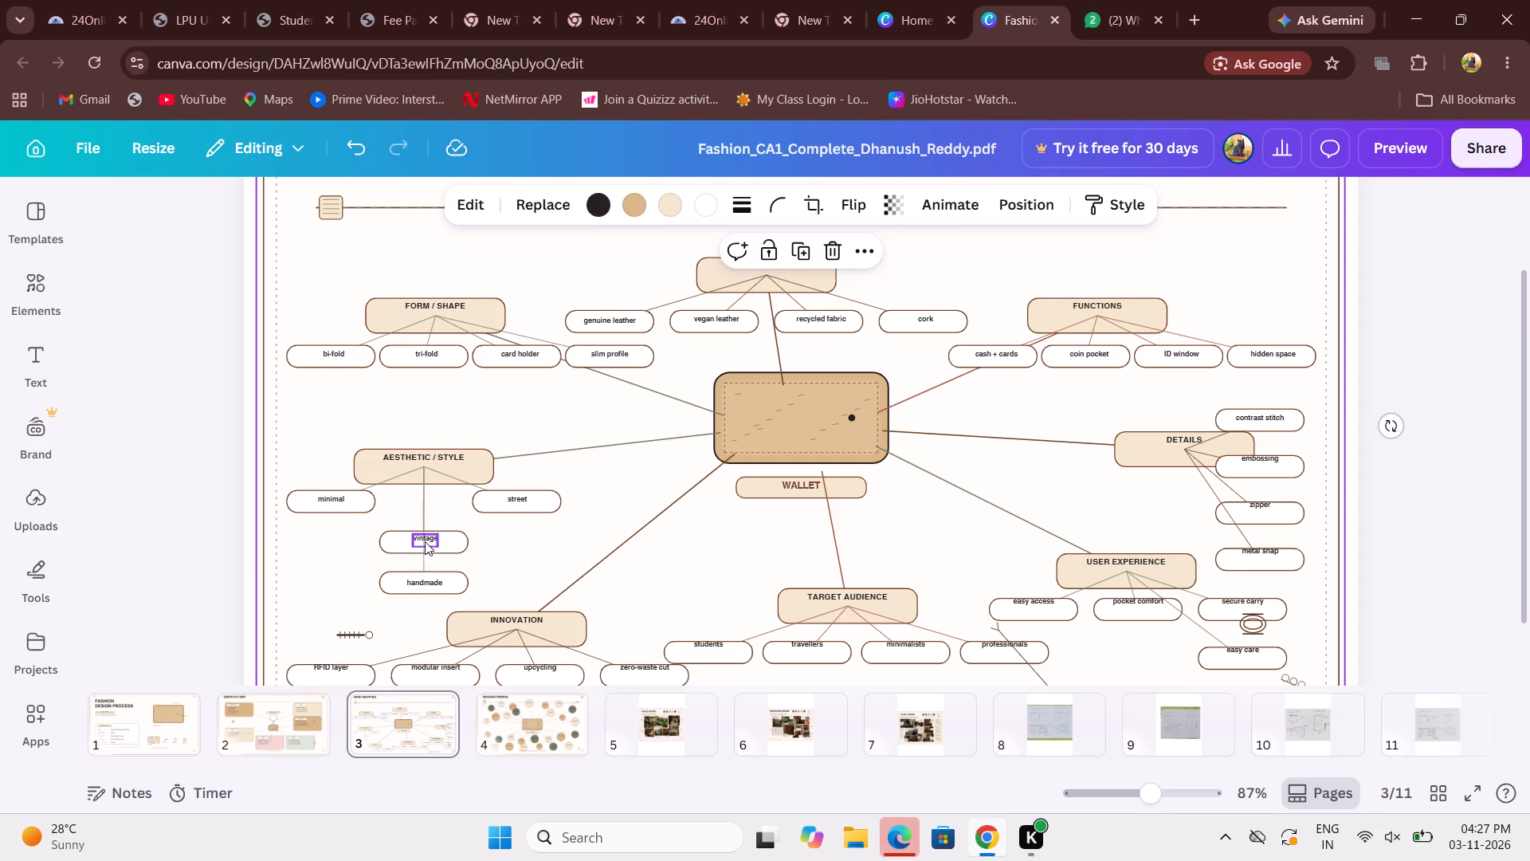
click(422, 513)
double_click(422, 513)
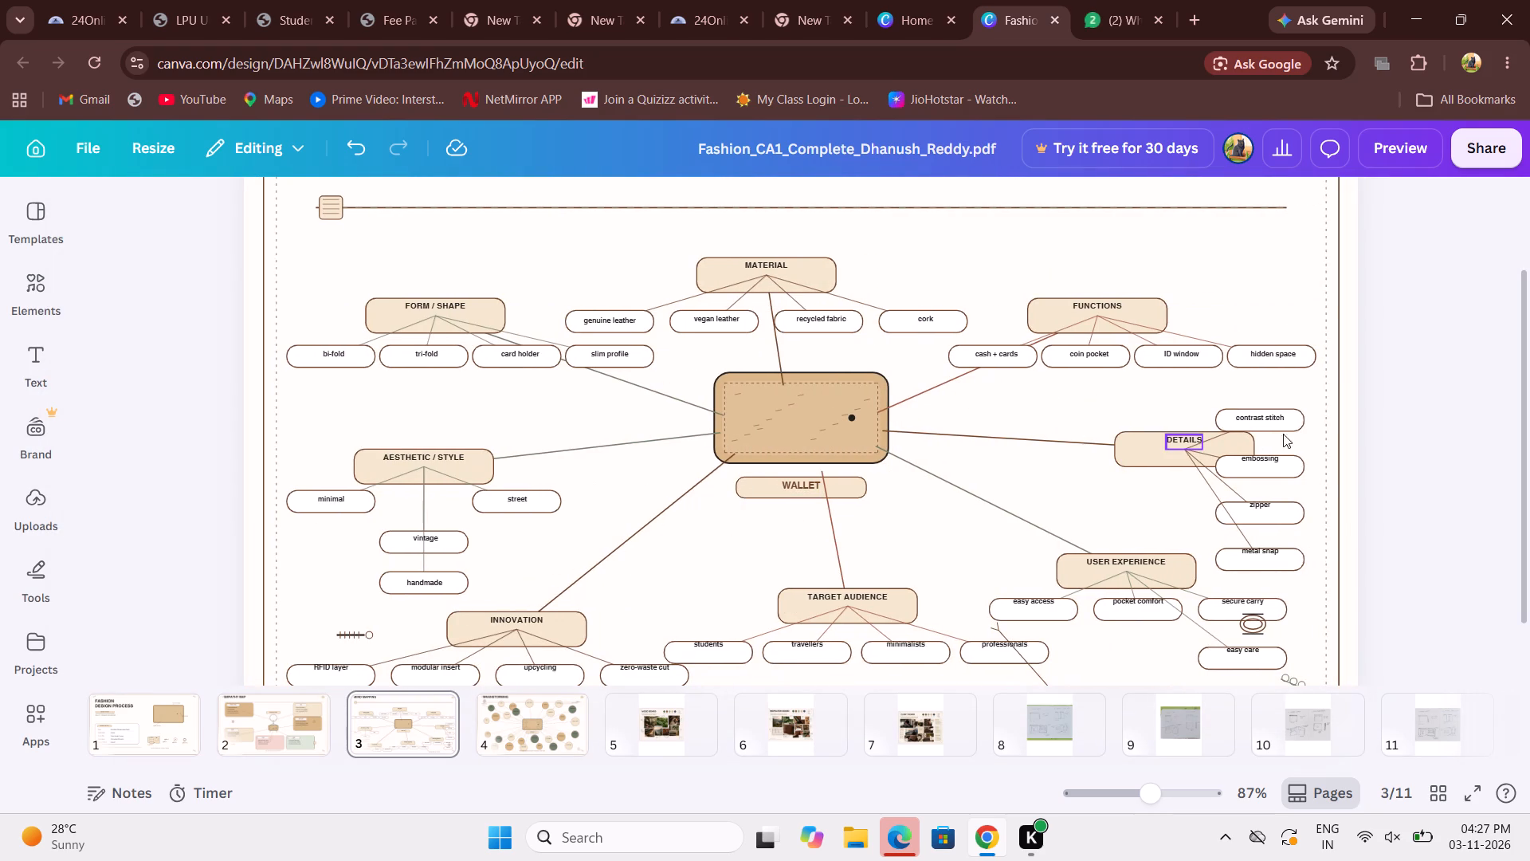
Move the DETAILS labels "embossing", "zipper" and "metal snap" down into the centre of their boxes.
click(1271, 457)
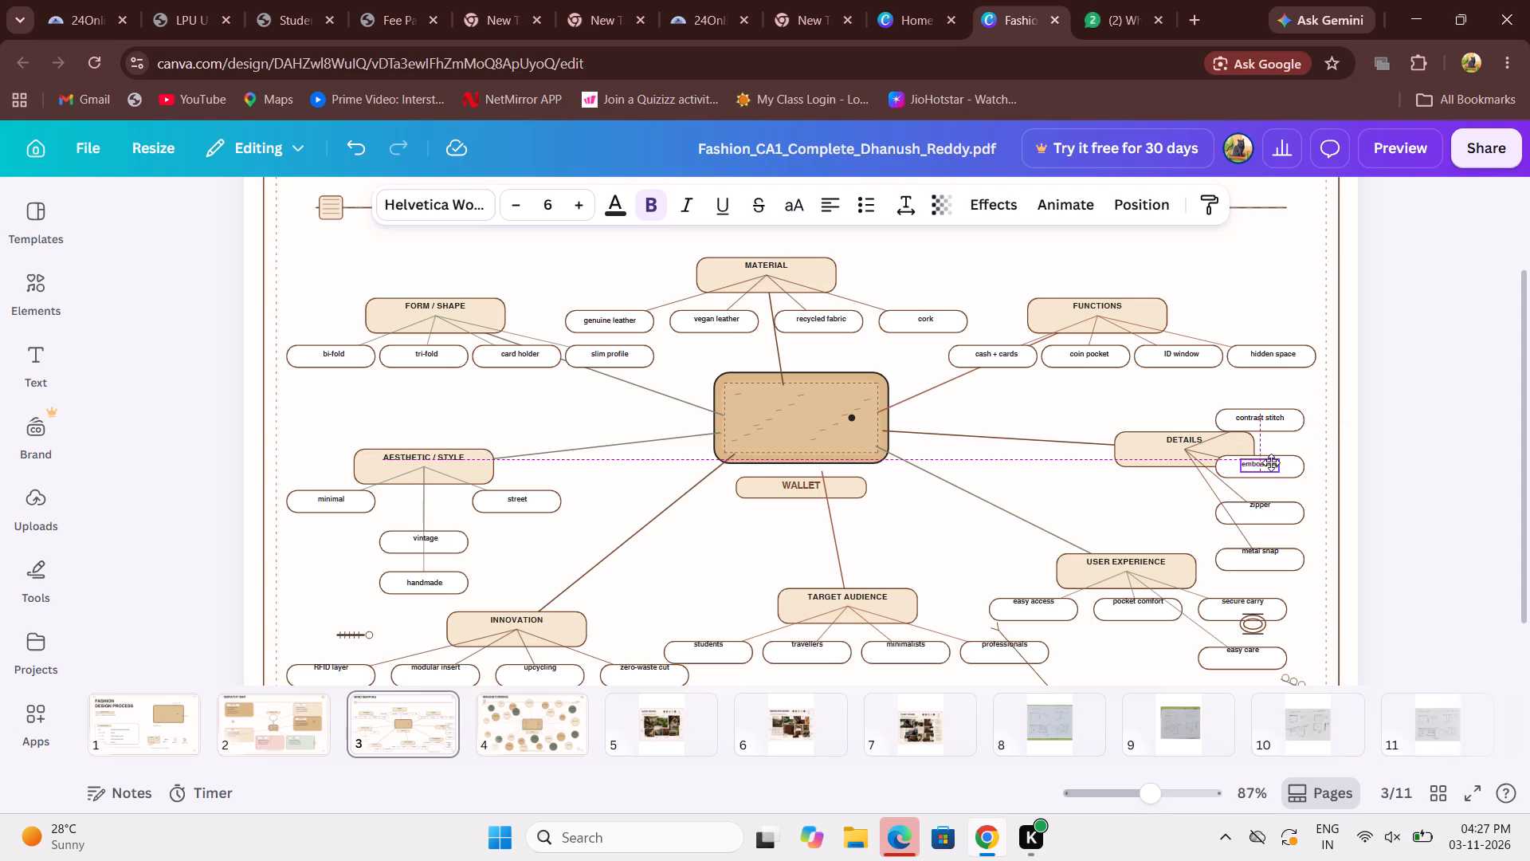
click(1265, 505)
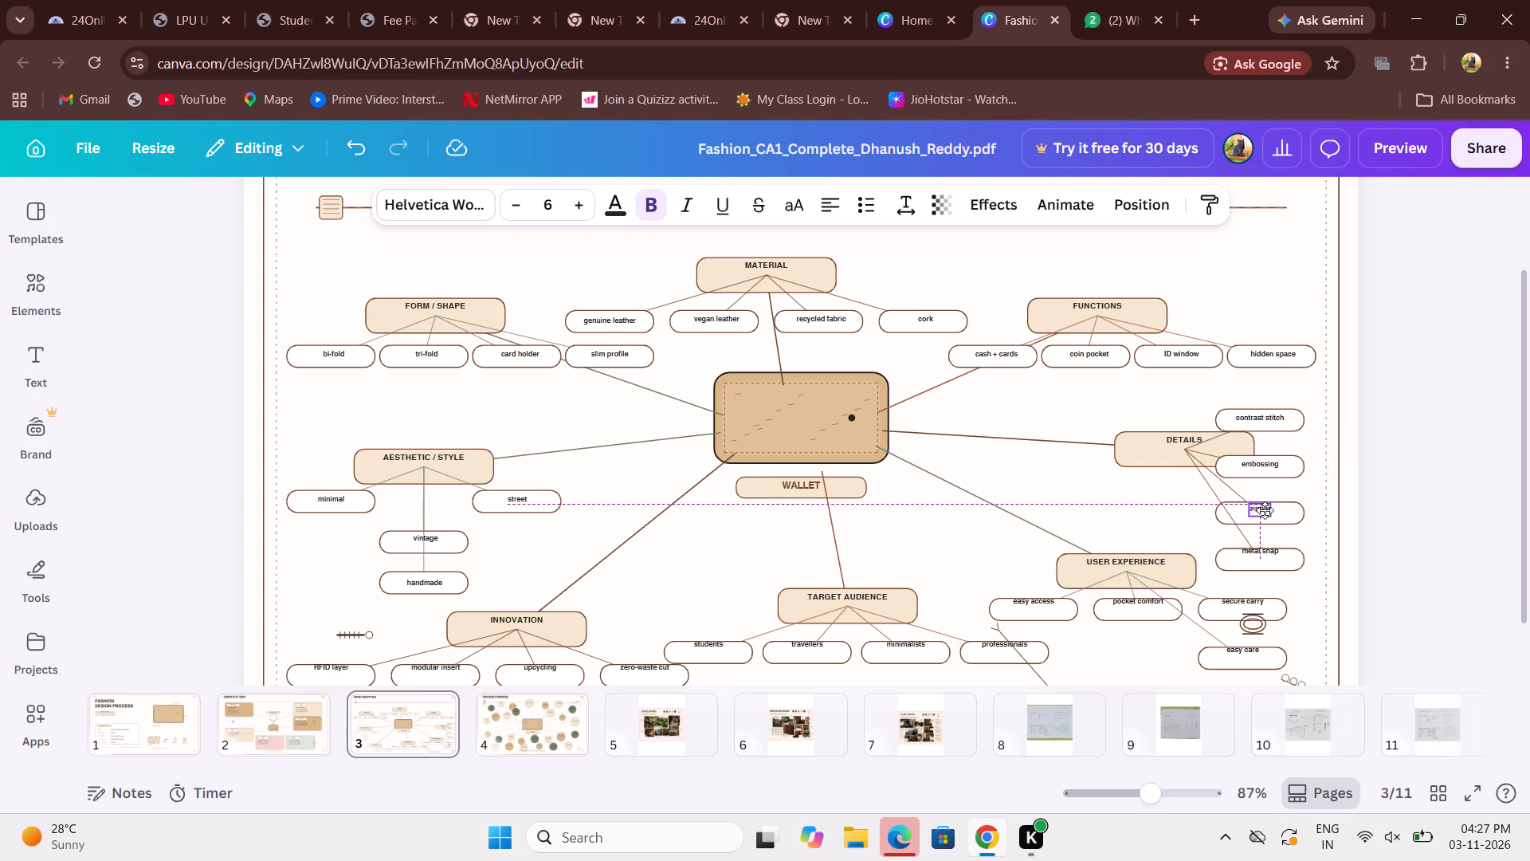
click(1264, 553)
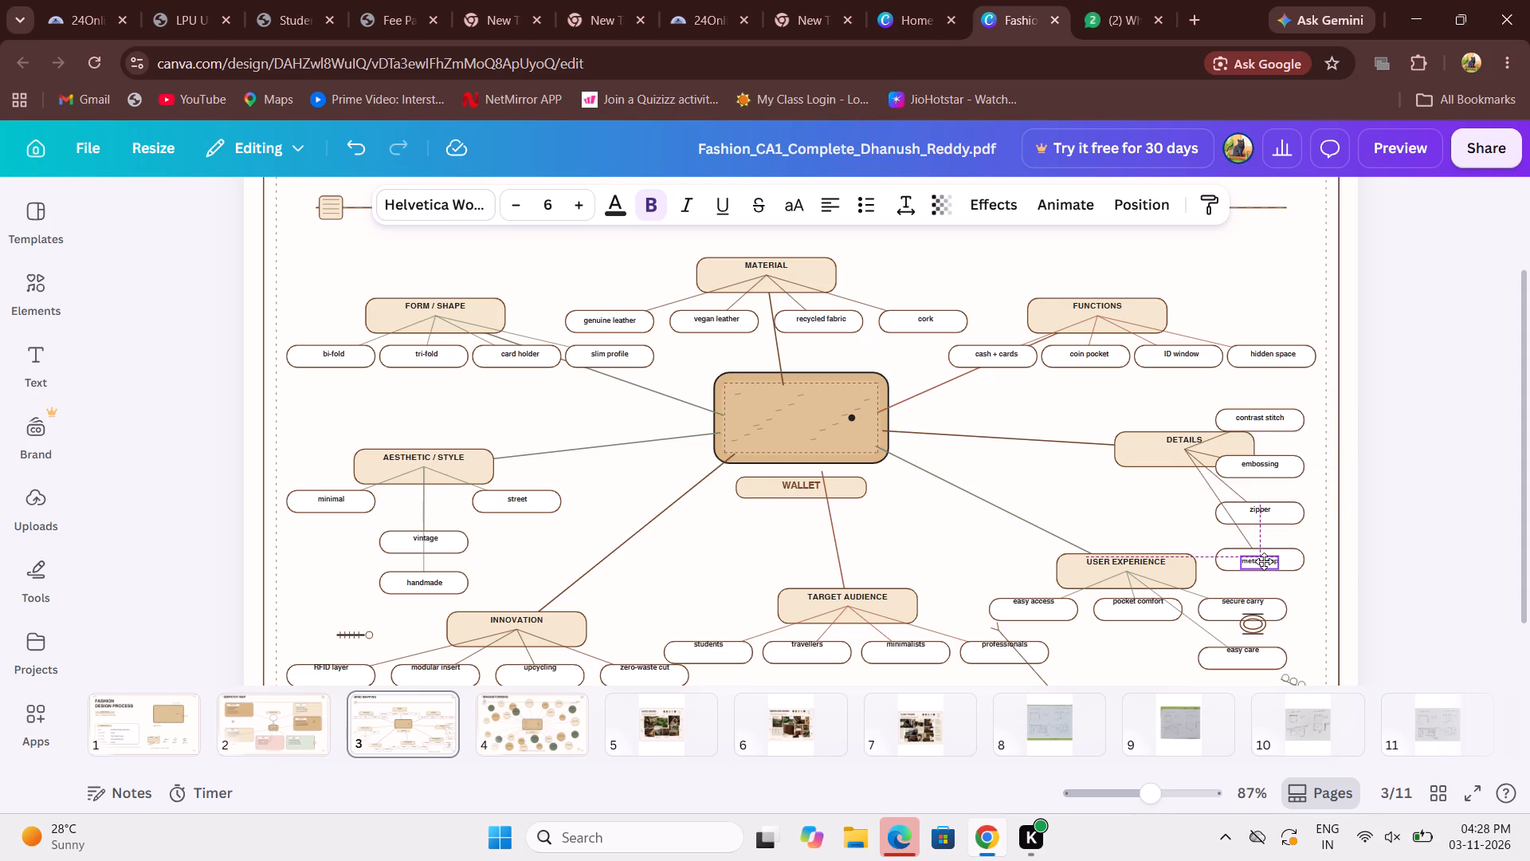
Move the USER EXPERIENCE labels "secure carry", "pocket comfort" and "easy access" down into the centre of their boxes.
click(1226, 603)
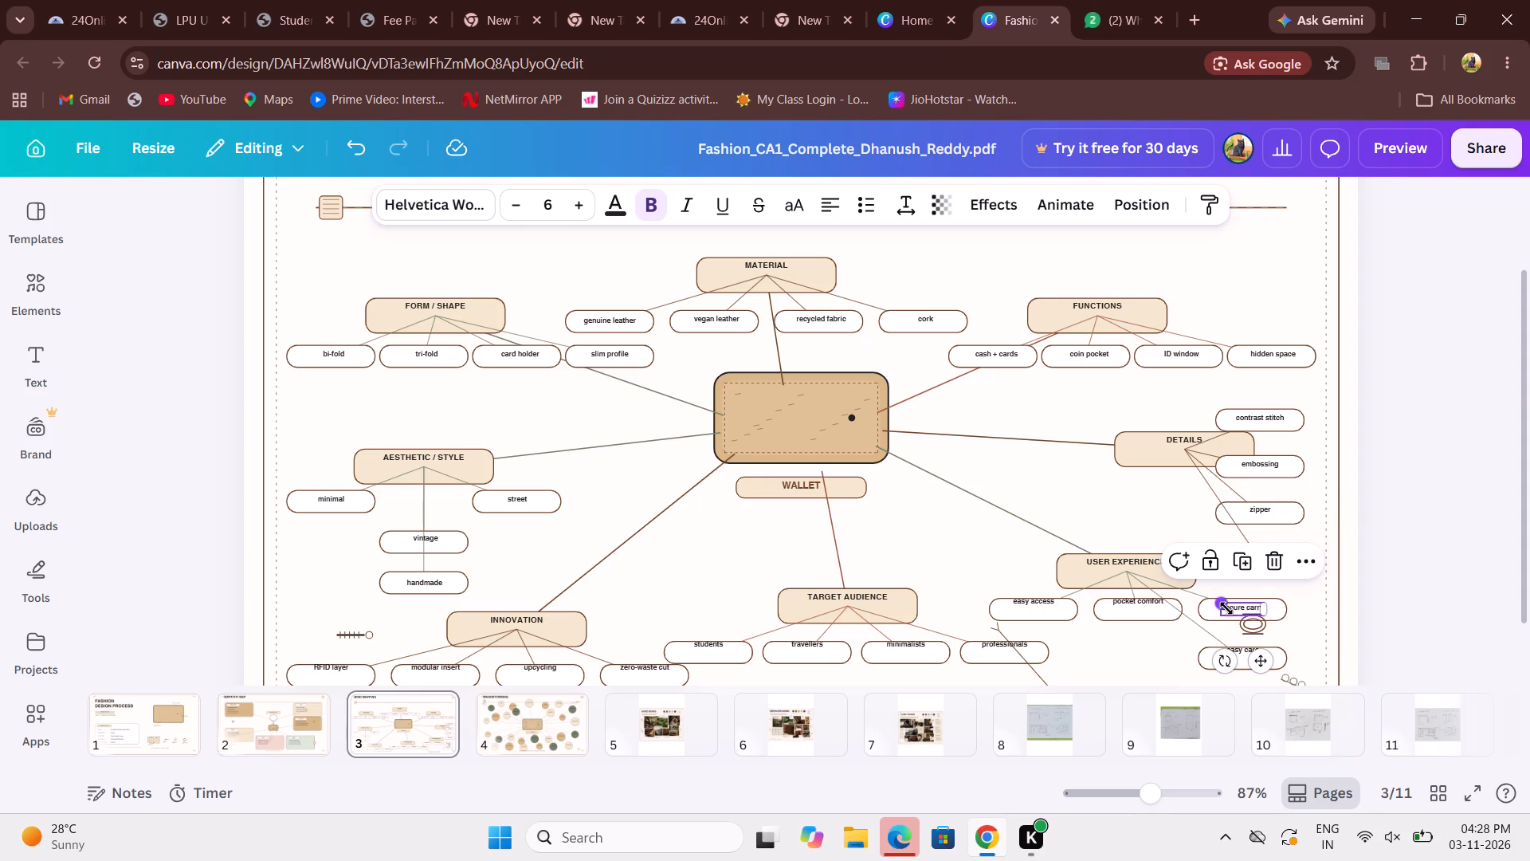
click(1134, 607)
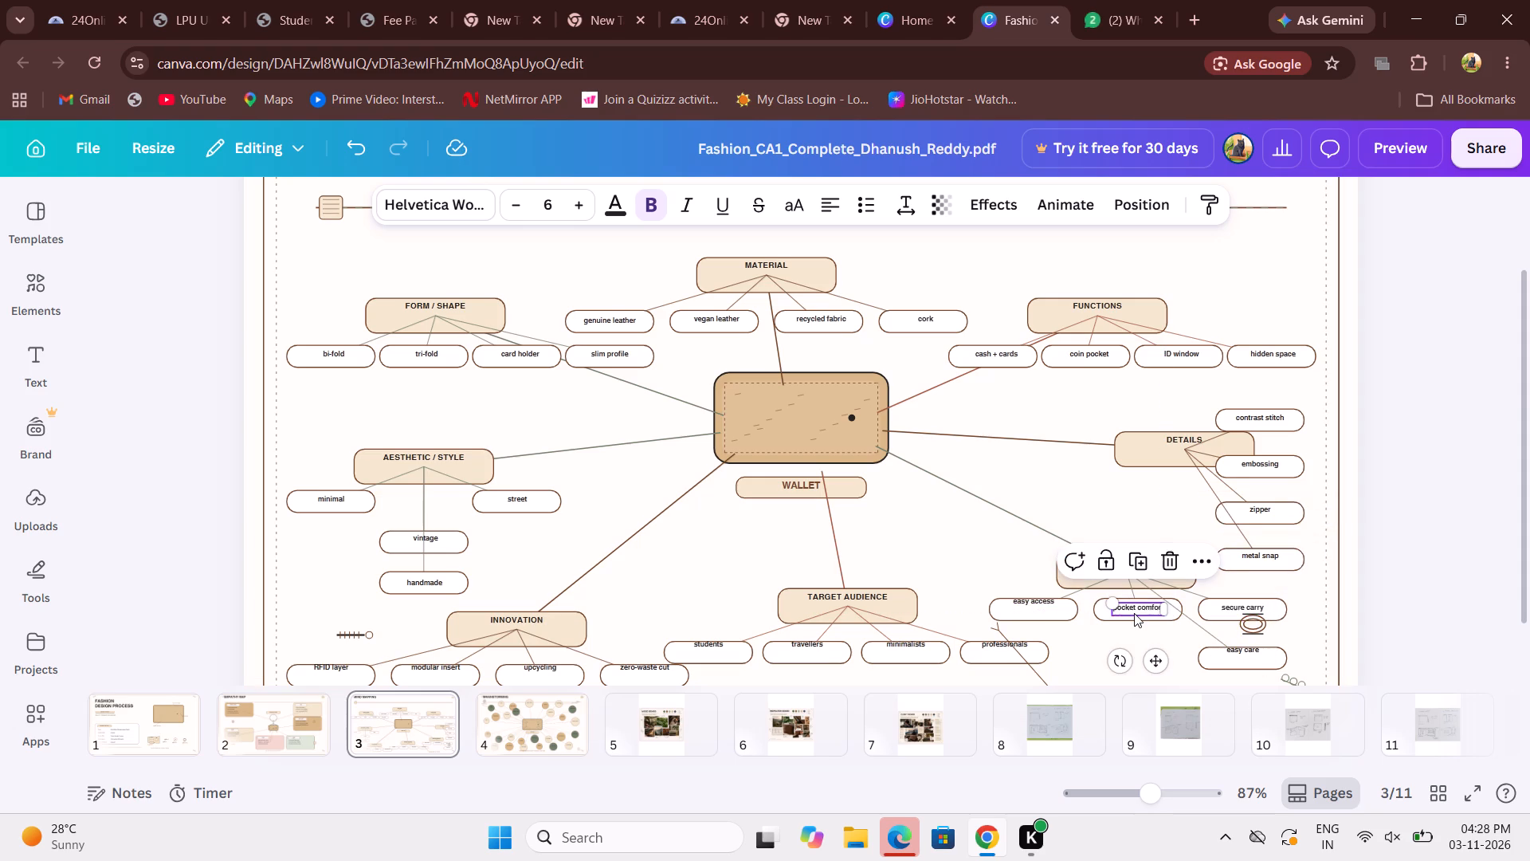
drag(1038, 600, 1038, 608)
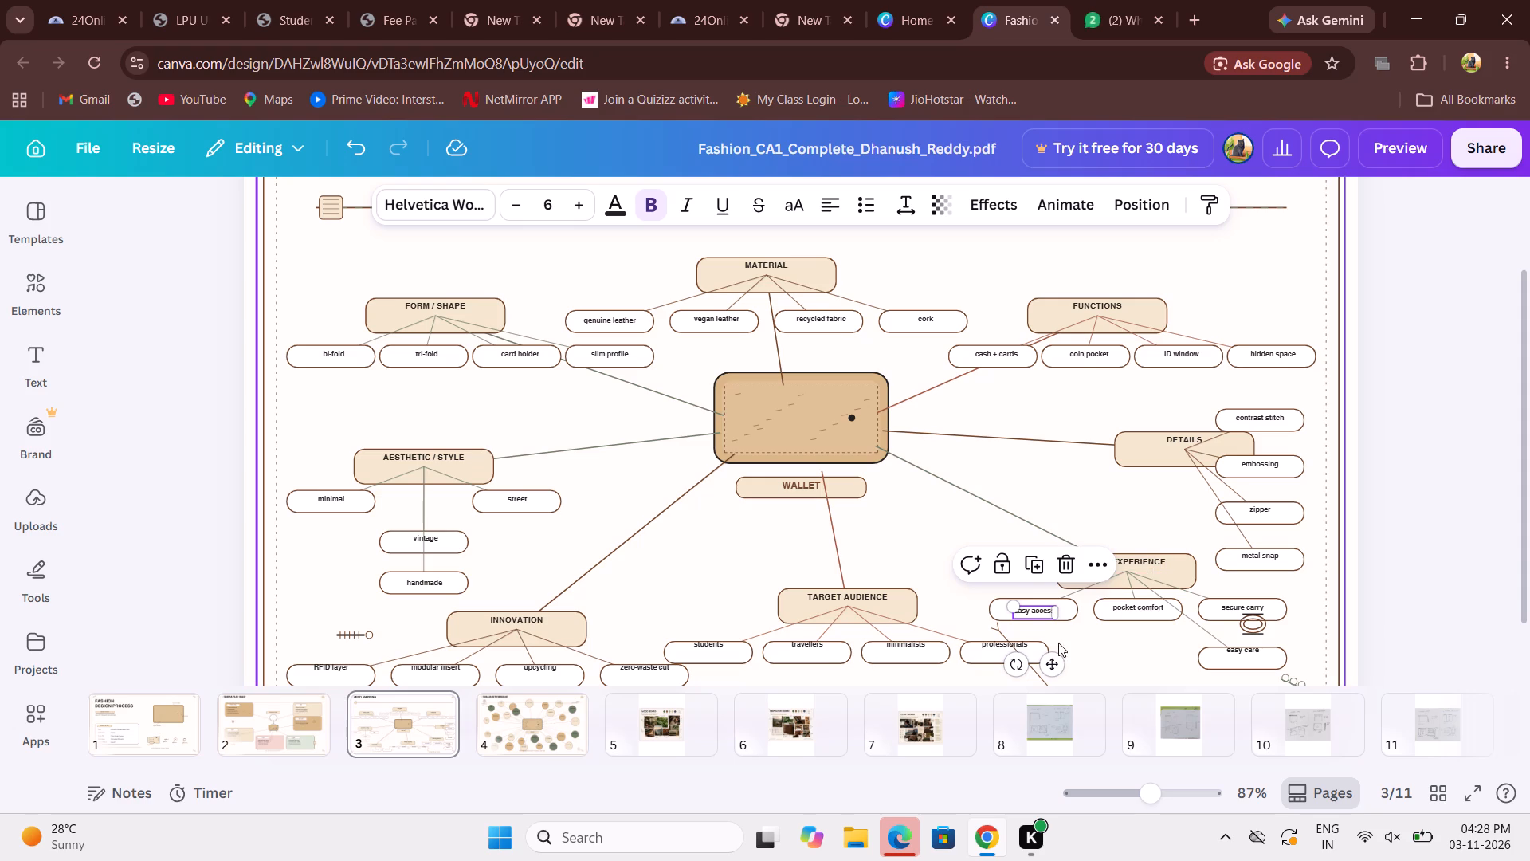
Move the TARGET AUDIENCE labels "professionals" and "minimalists" down into the centre of their boxes.
click(1016, 644)
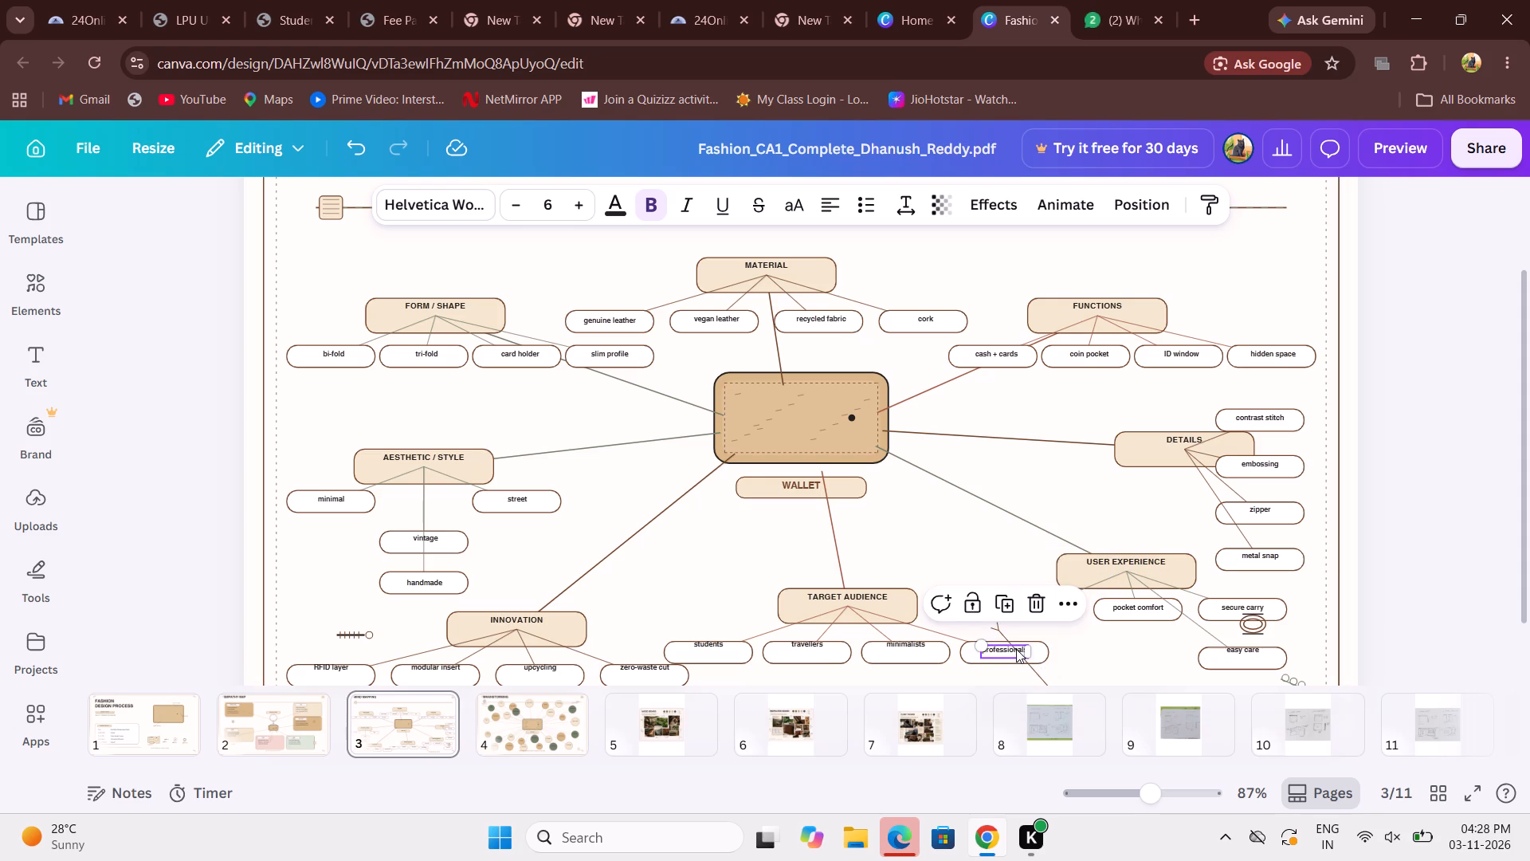
click(908, 639)
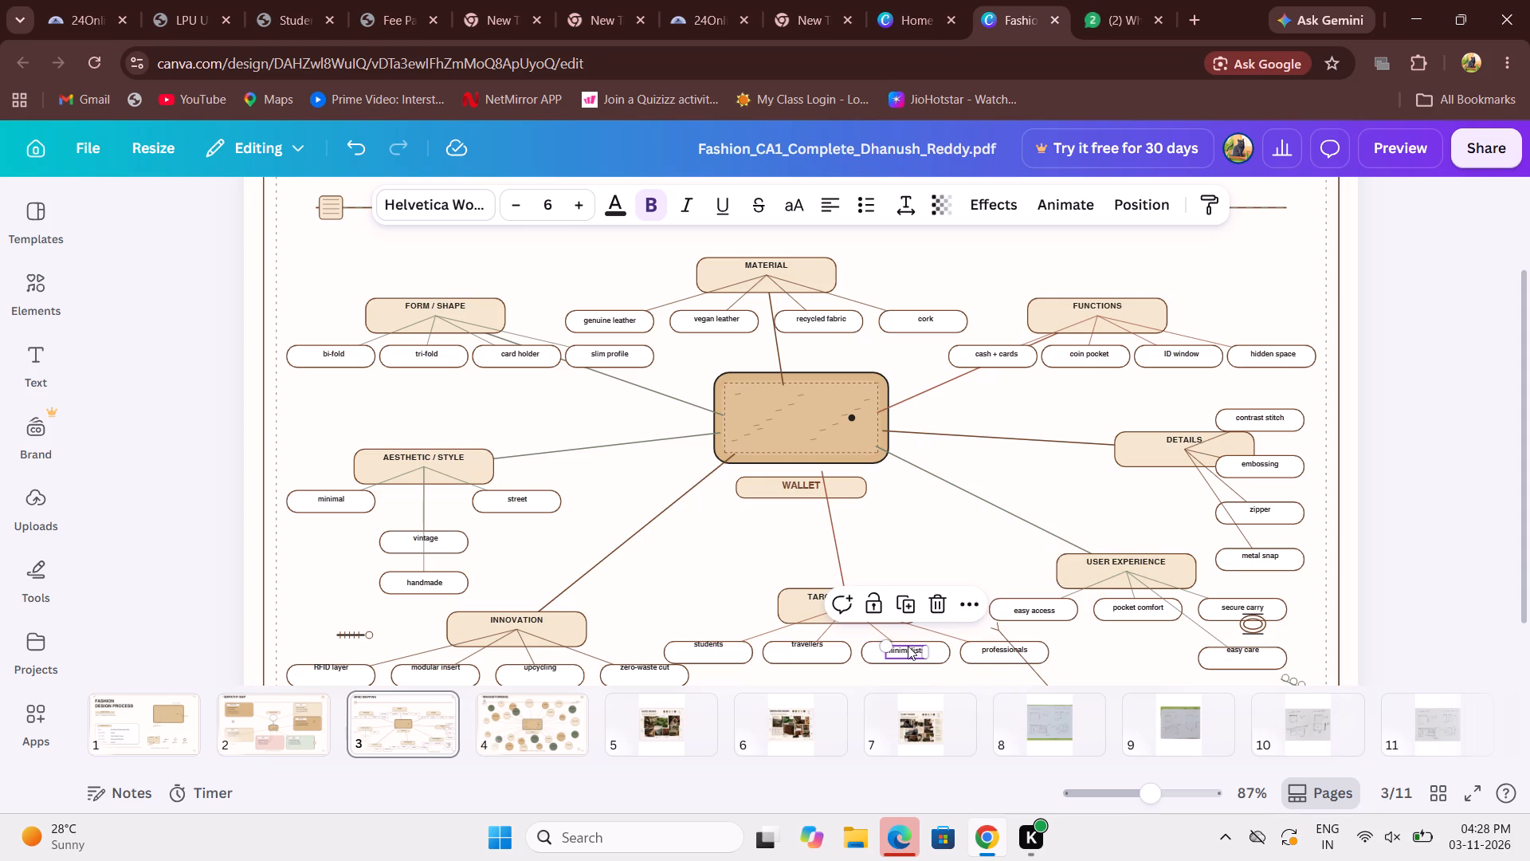
click(678, 493)
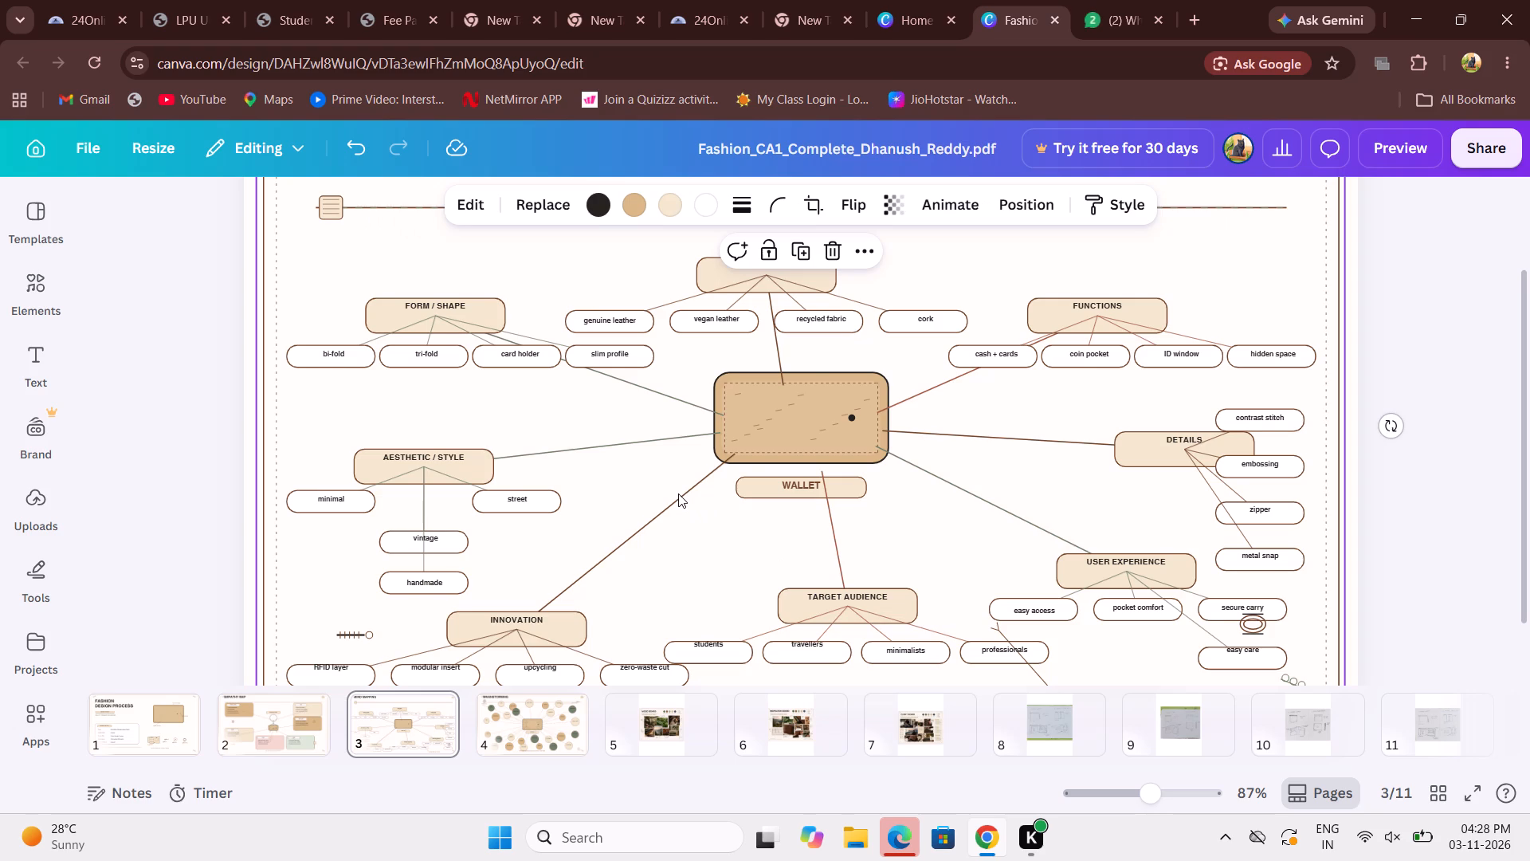
Move the INNOVATION labels "RFID layer", "modular insert", "upcycling" and "zero-waste cut" down into the centre of their boxes.
scroll(678, 493, down, 3)
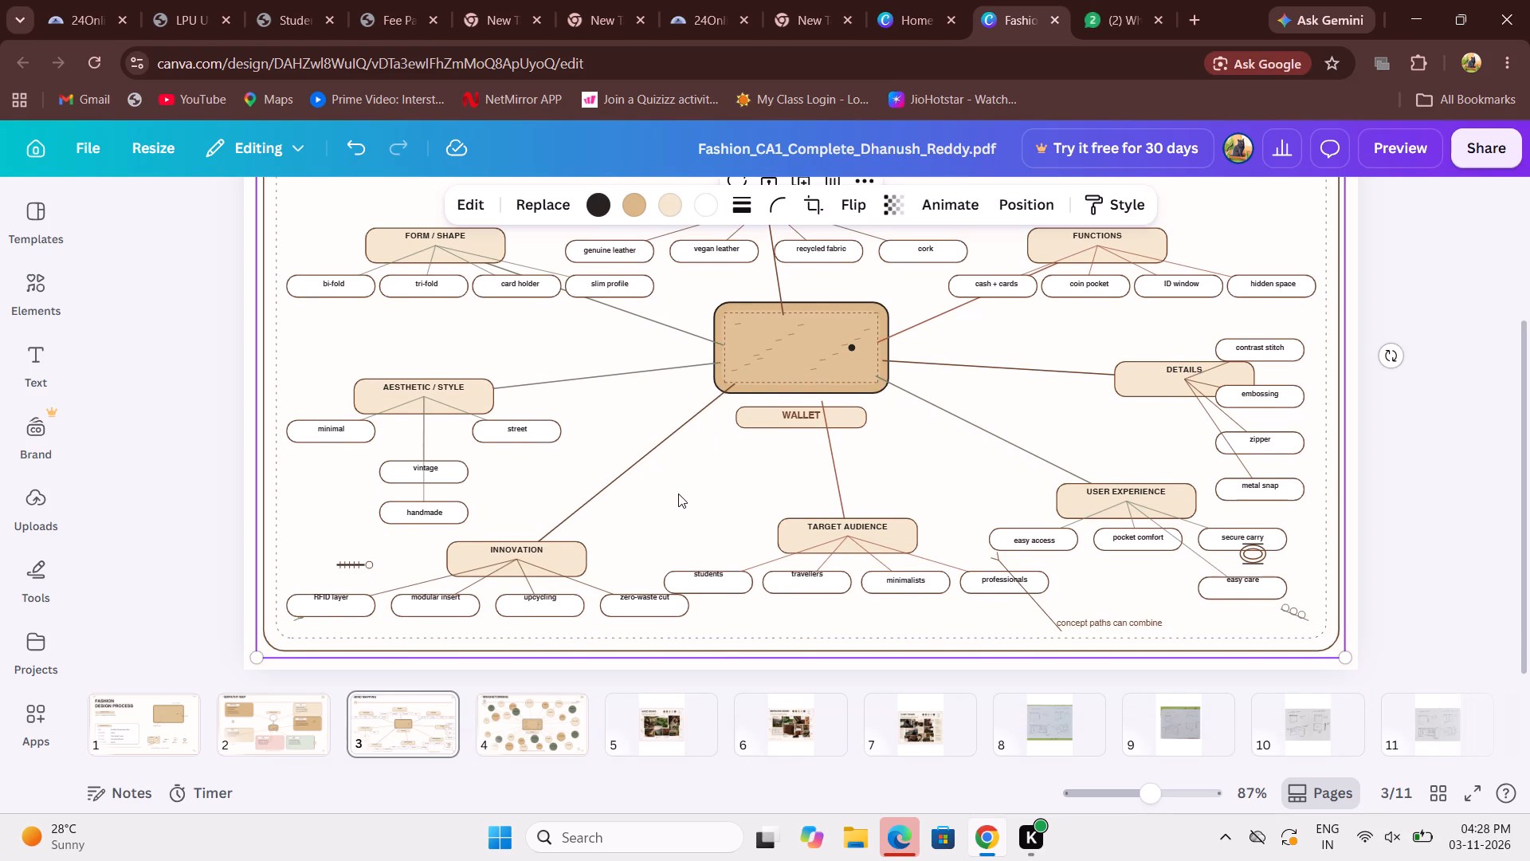
click(343, 600)
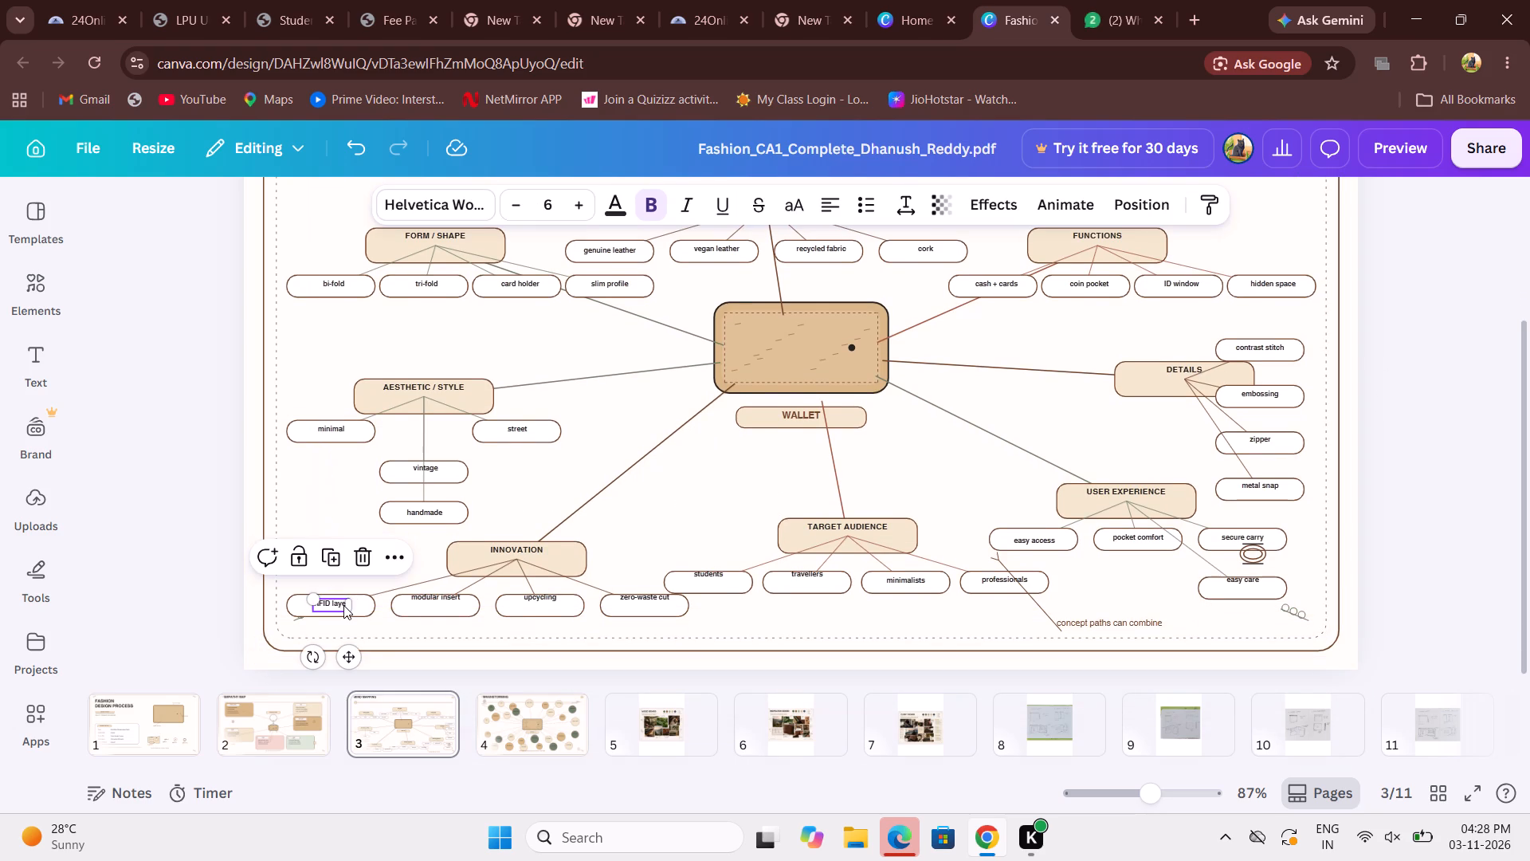
drag(445, 602, 445, 605)
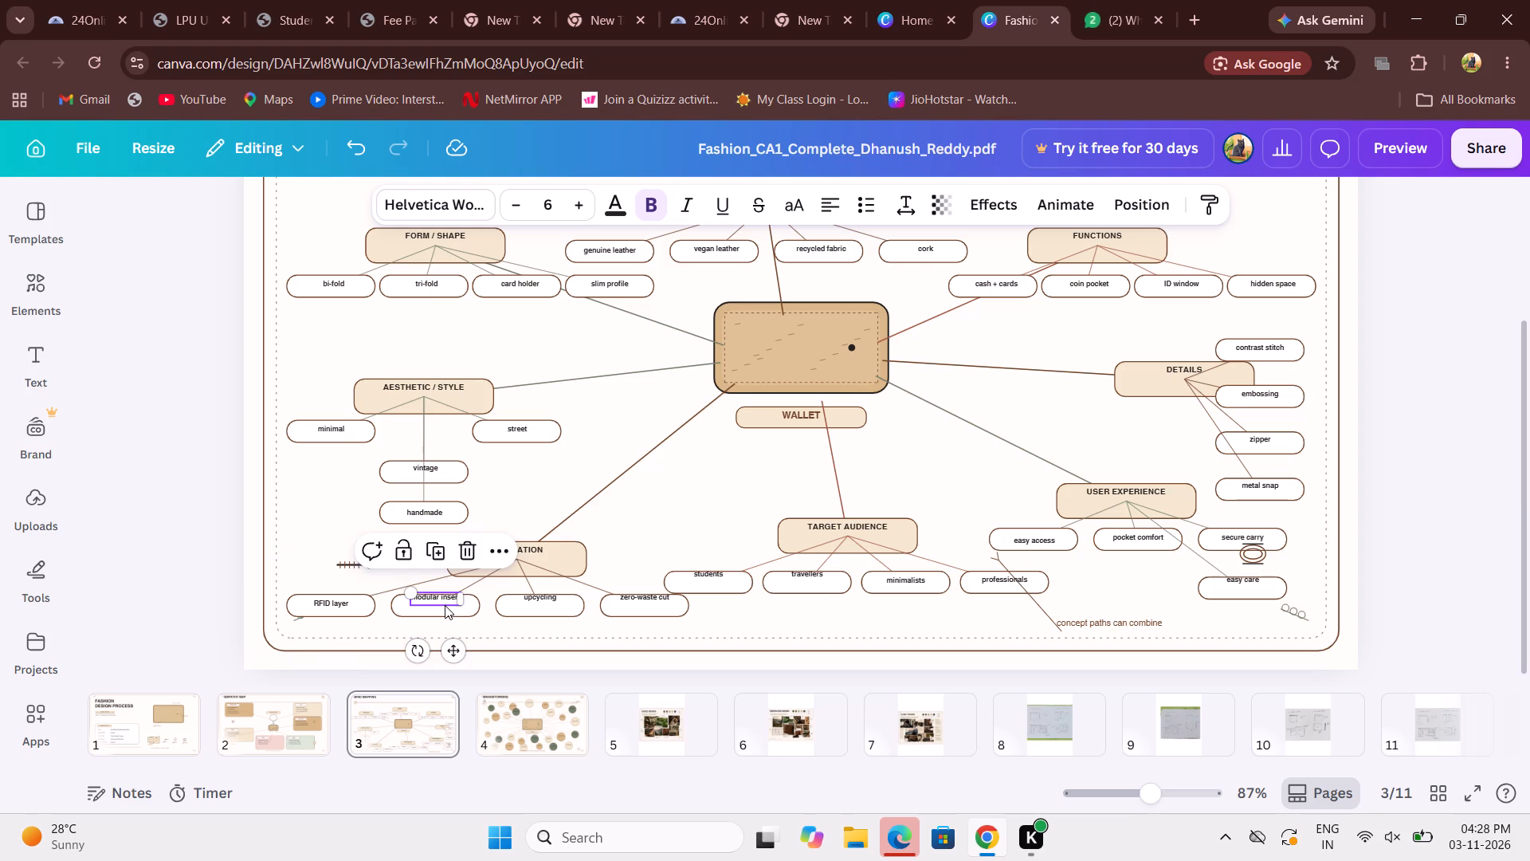
drag(445, 605, 445, 609)
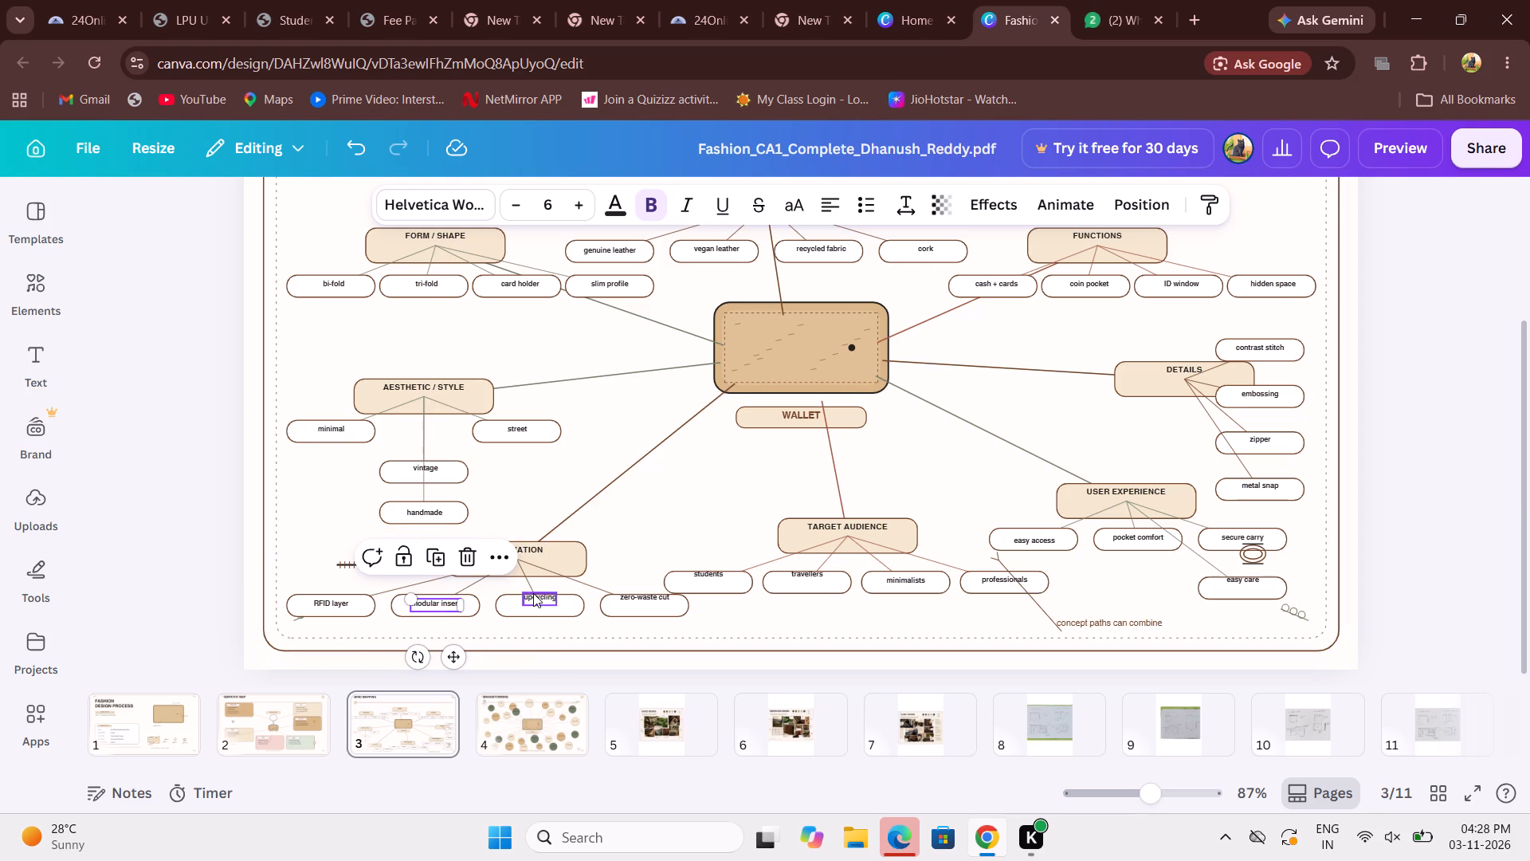
click(534, 593)
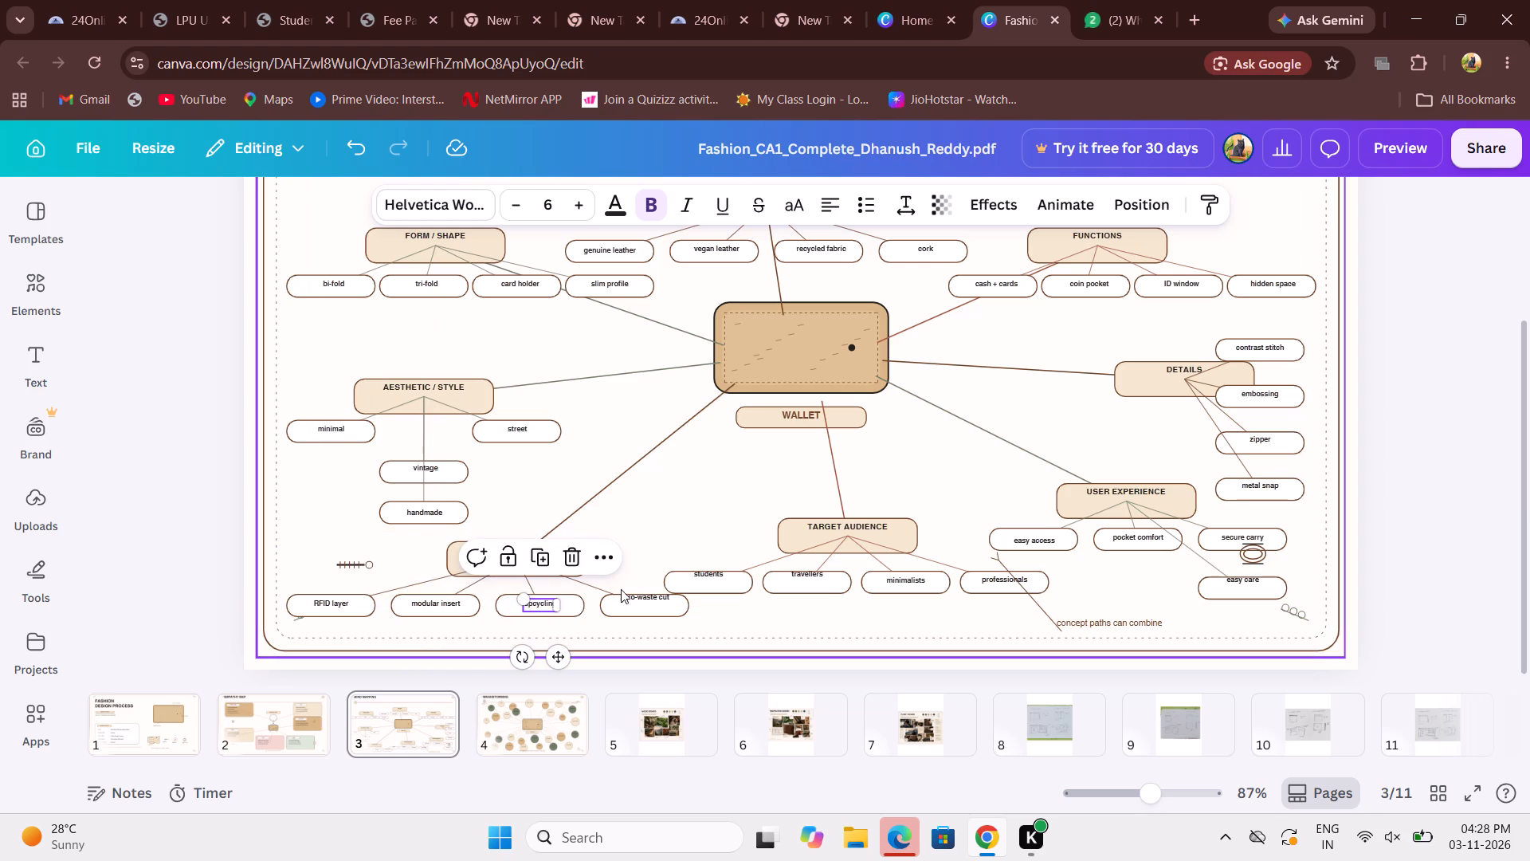
click(640, 596)
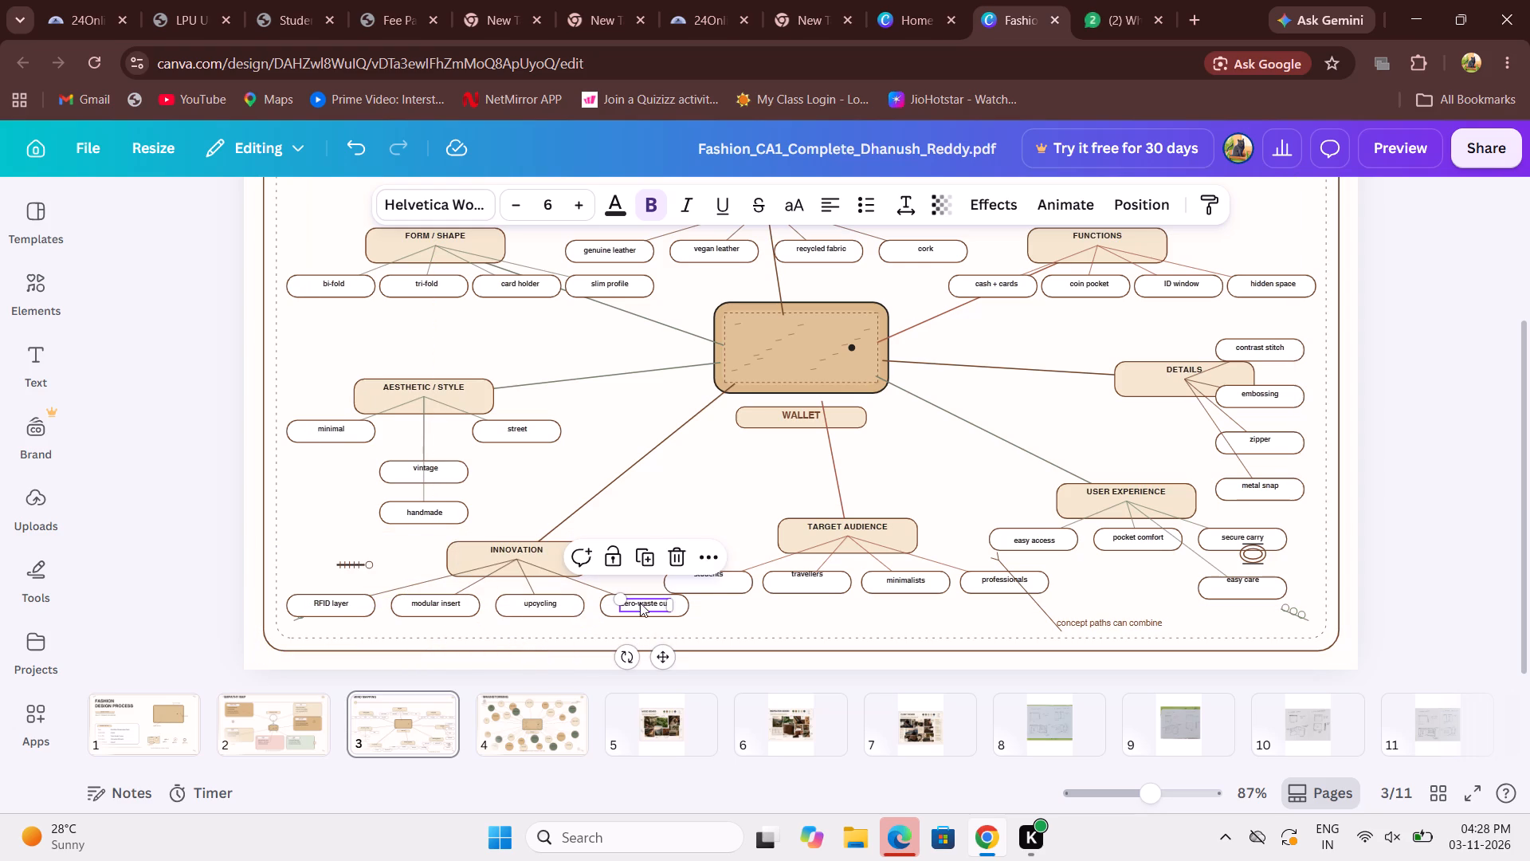
Move the TARGET AUDIENCE labels "students" and "travellers" down into the centre of their boxes.
click(708, 573)
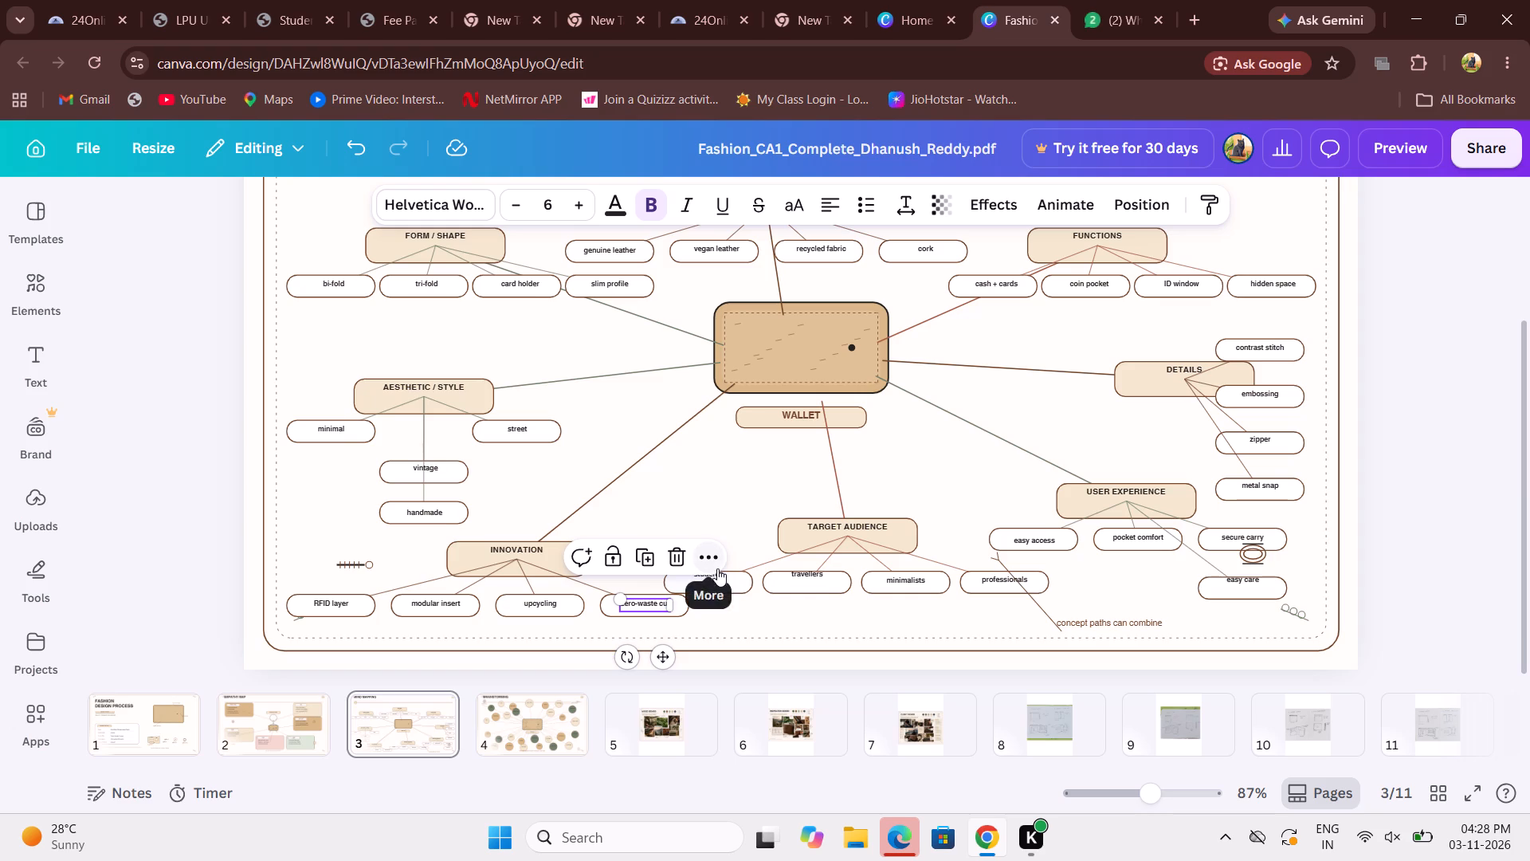
click(742, 537)
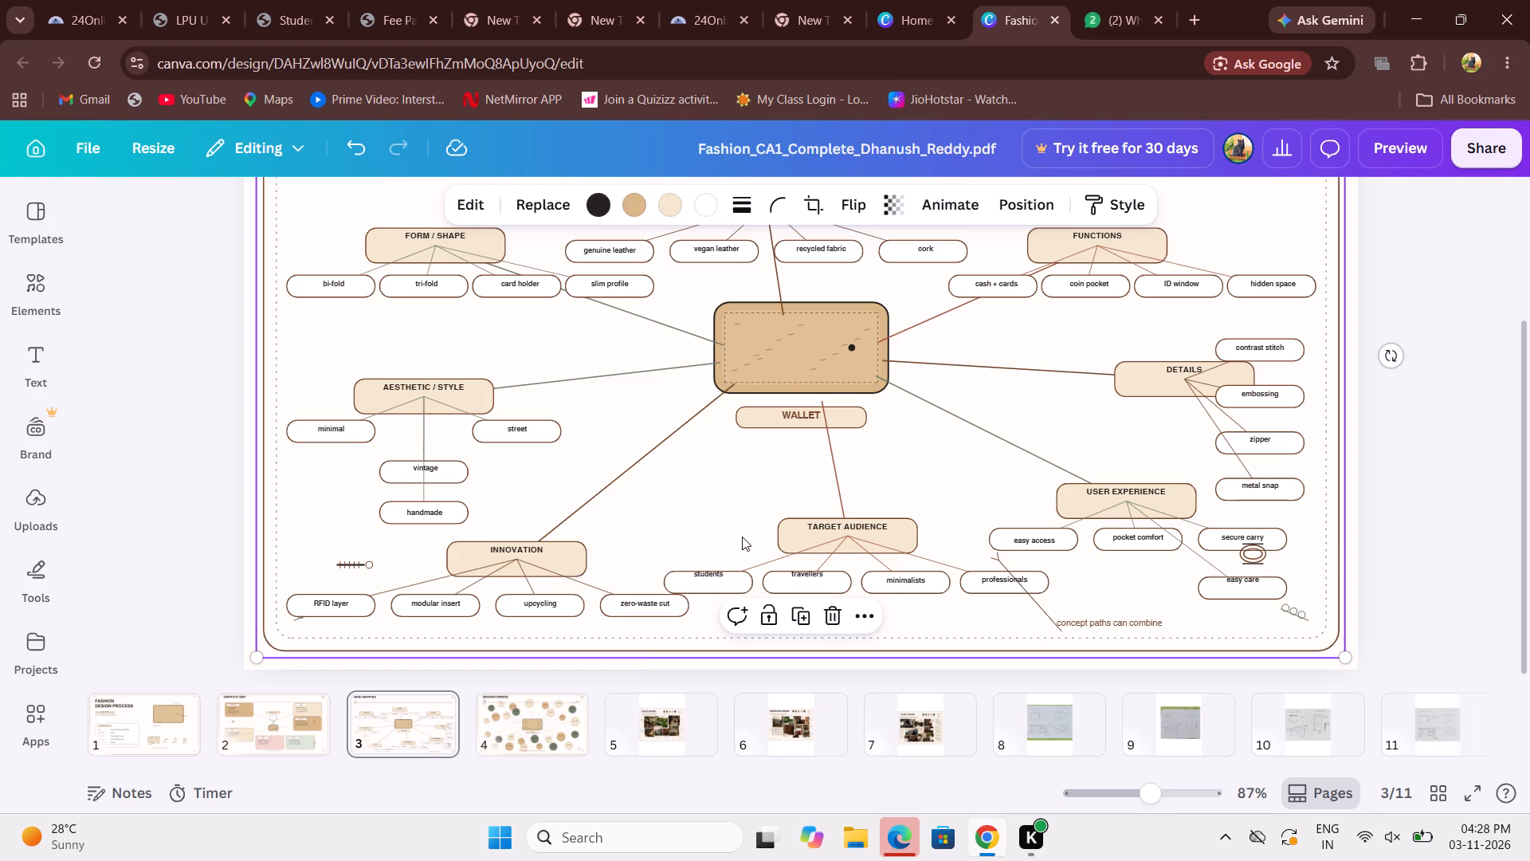
click(716, 570)
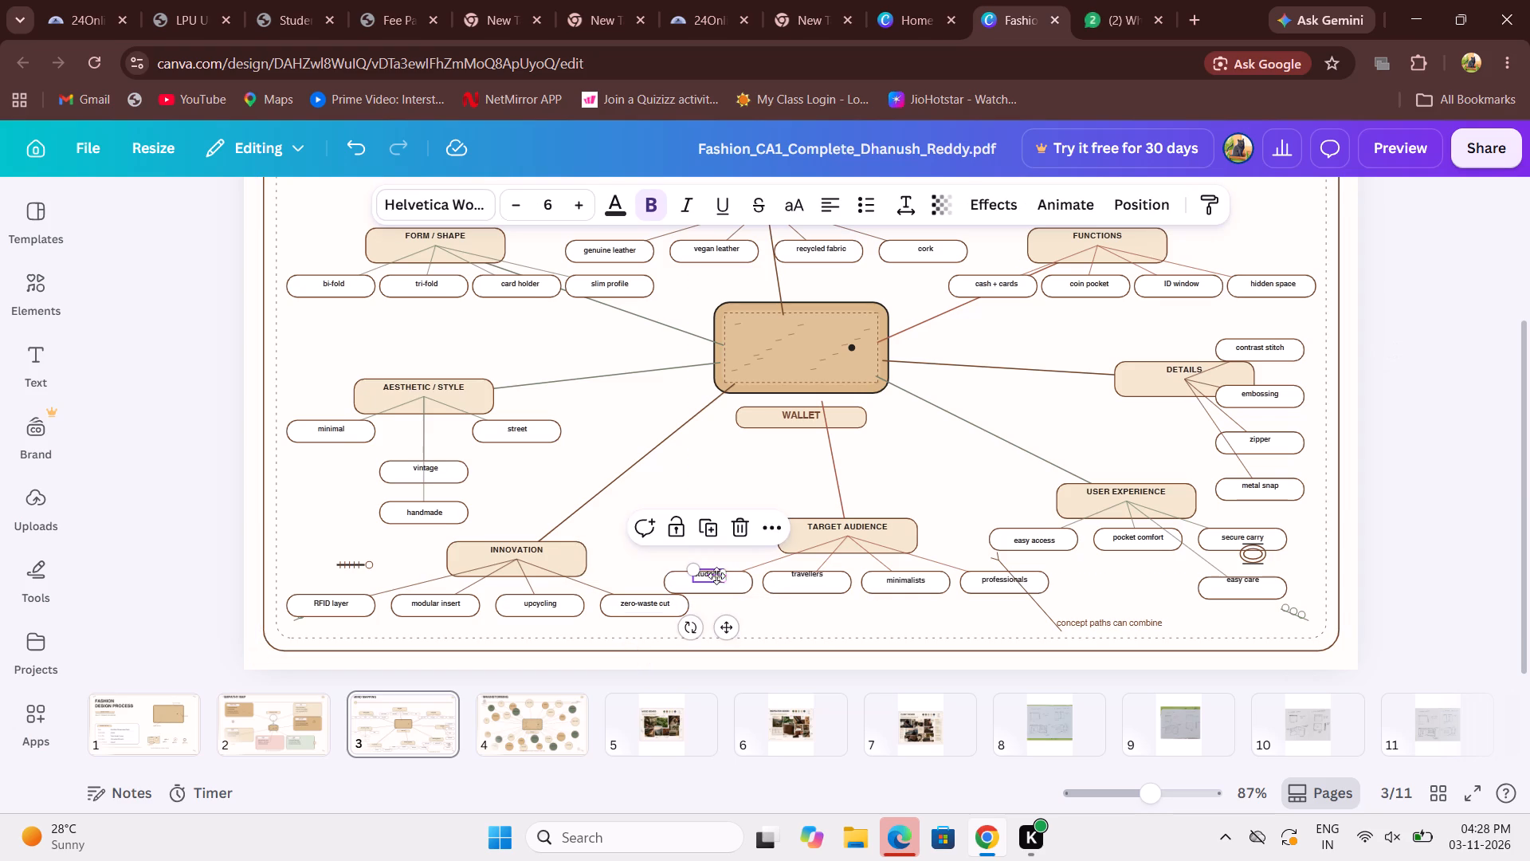
click(798, 574)
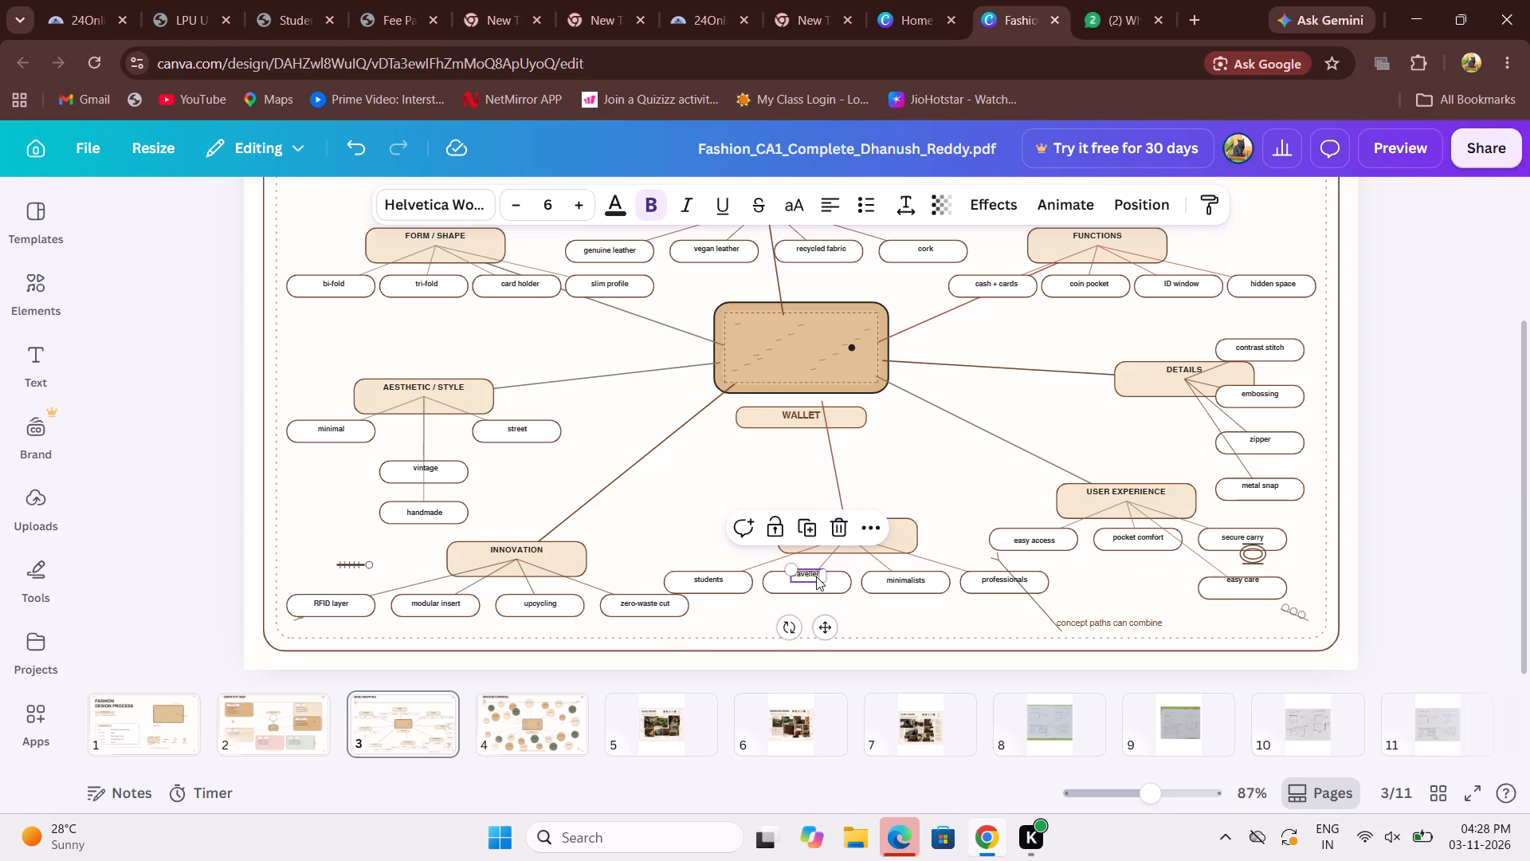
click(807, 579)
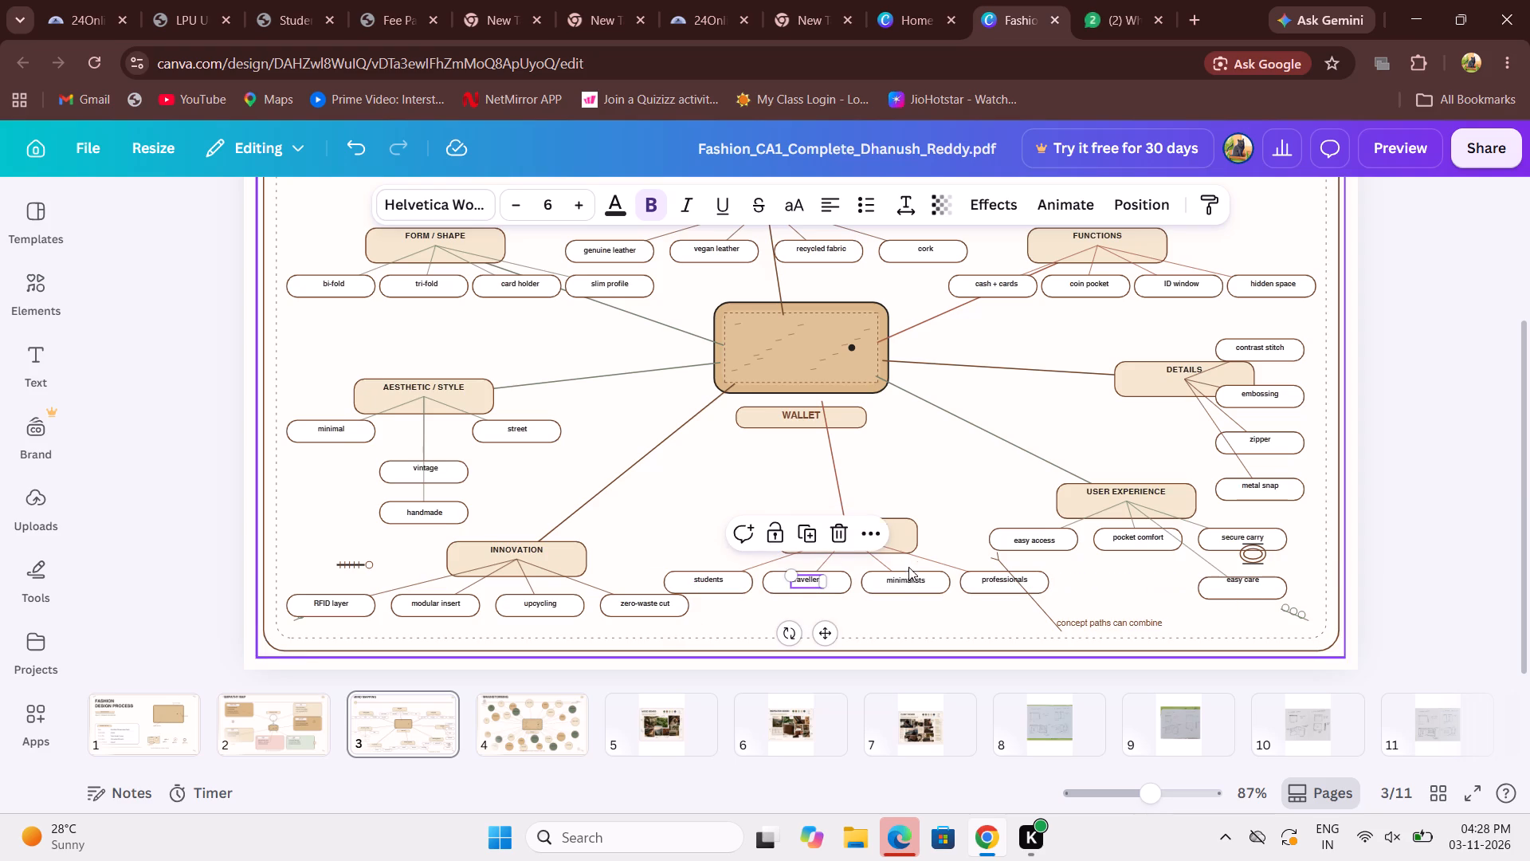
Move the "easy care" label under USER EXPERIENCE down into the centre of its box.
click(1244, 580)
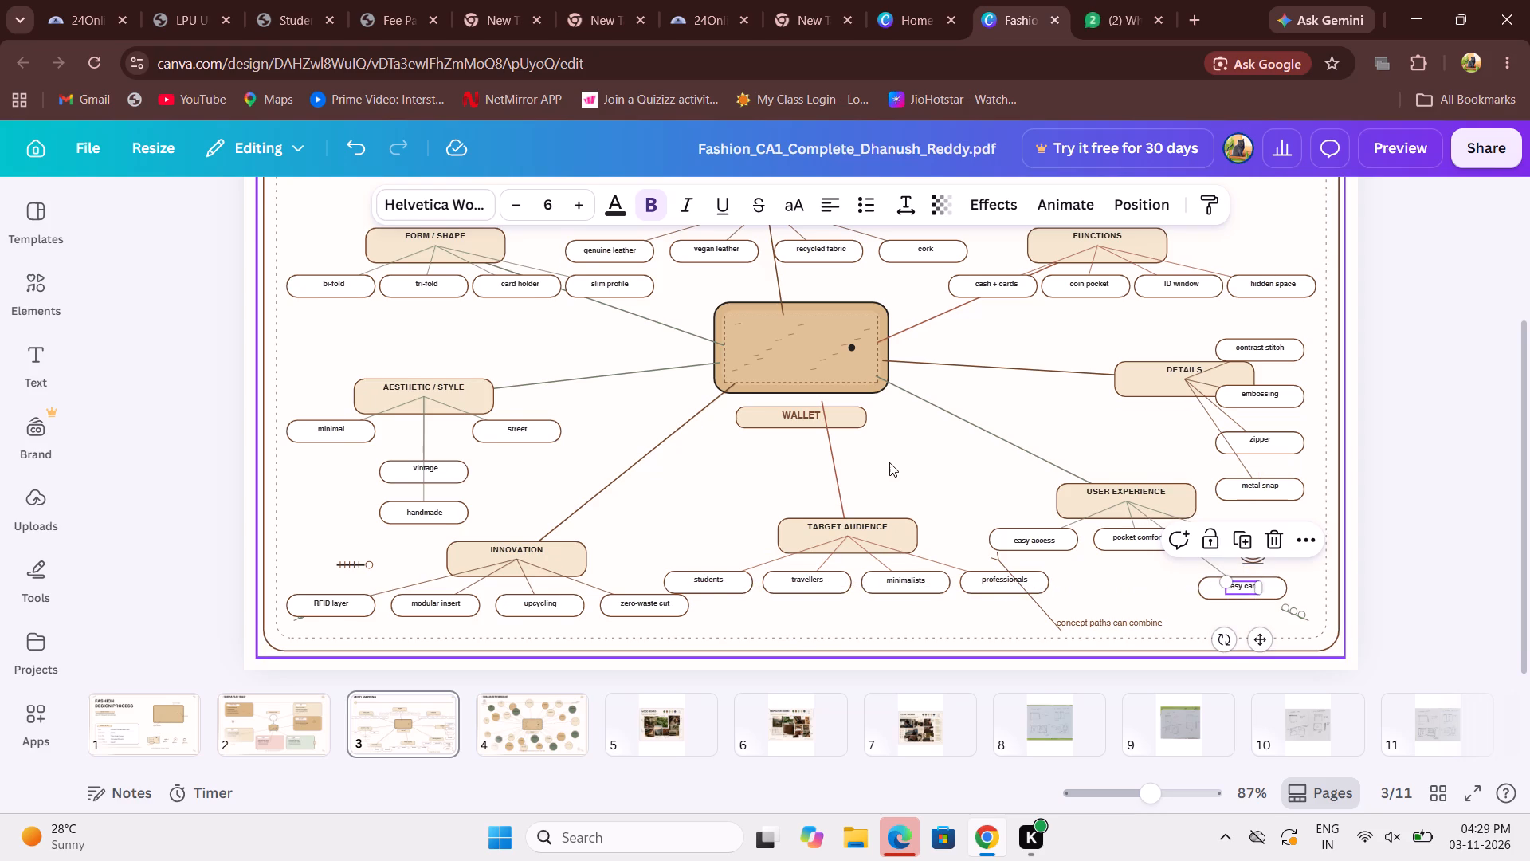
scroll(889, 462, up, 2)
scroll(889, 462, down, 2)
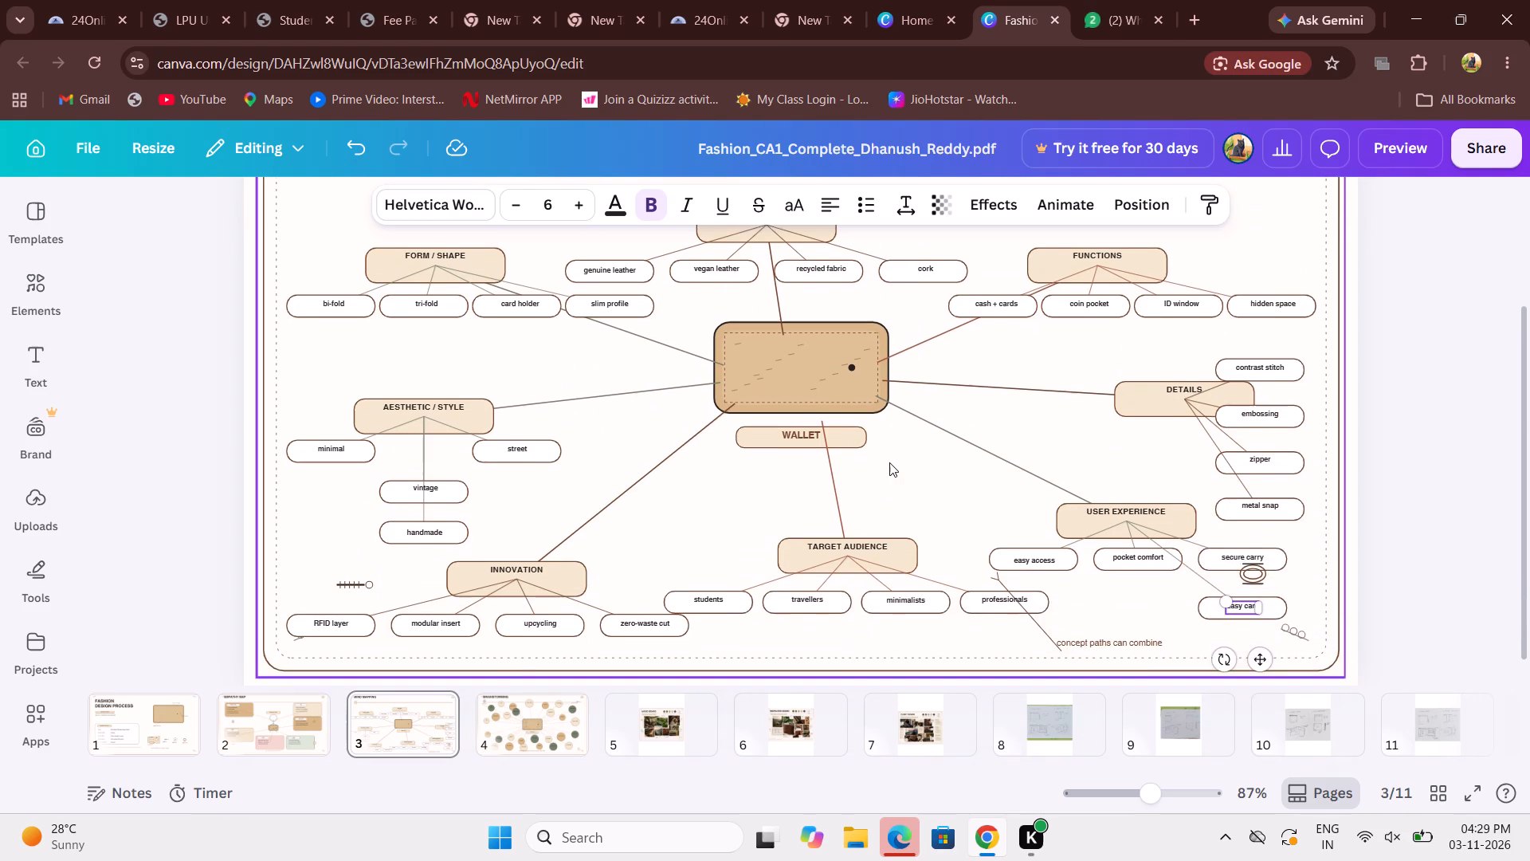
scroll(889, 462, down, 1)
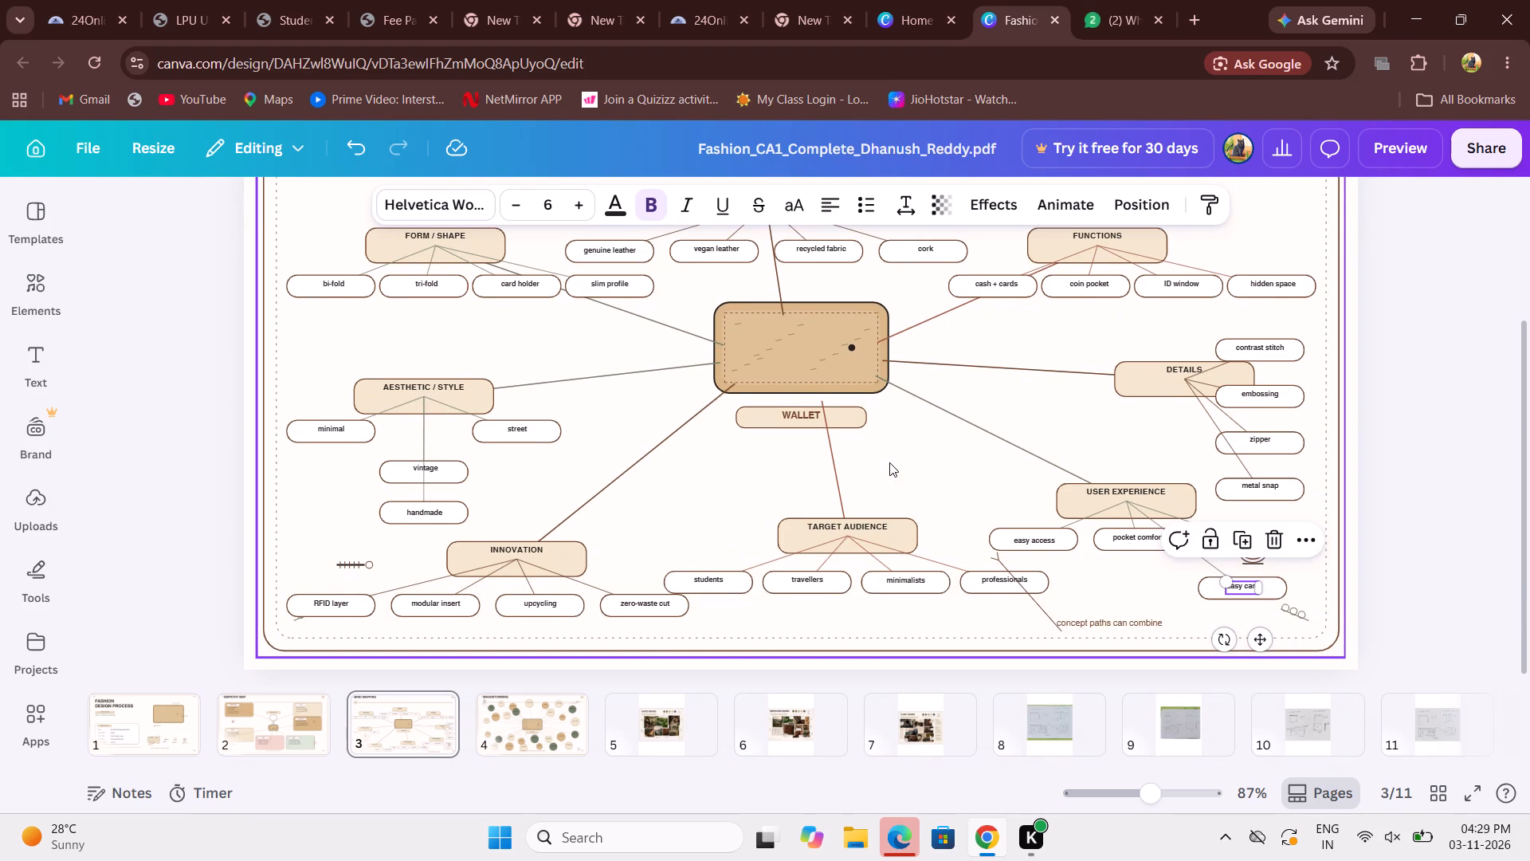
Examine the sharing, saving and publishing options available for the design.
click(1473, 157)
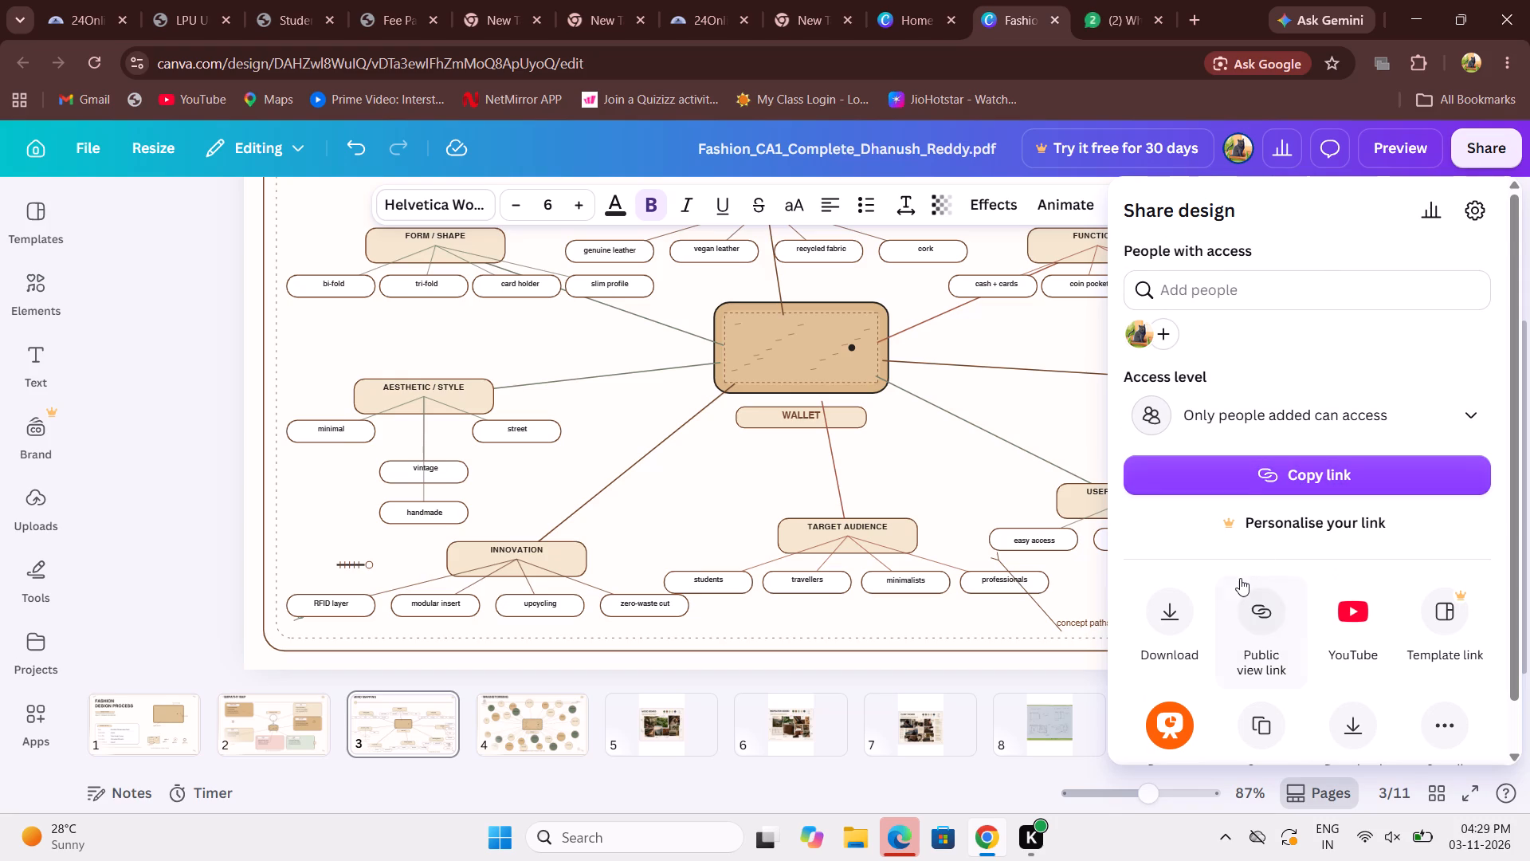
scroll(1240, 578, down, 2)
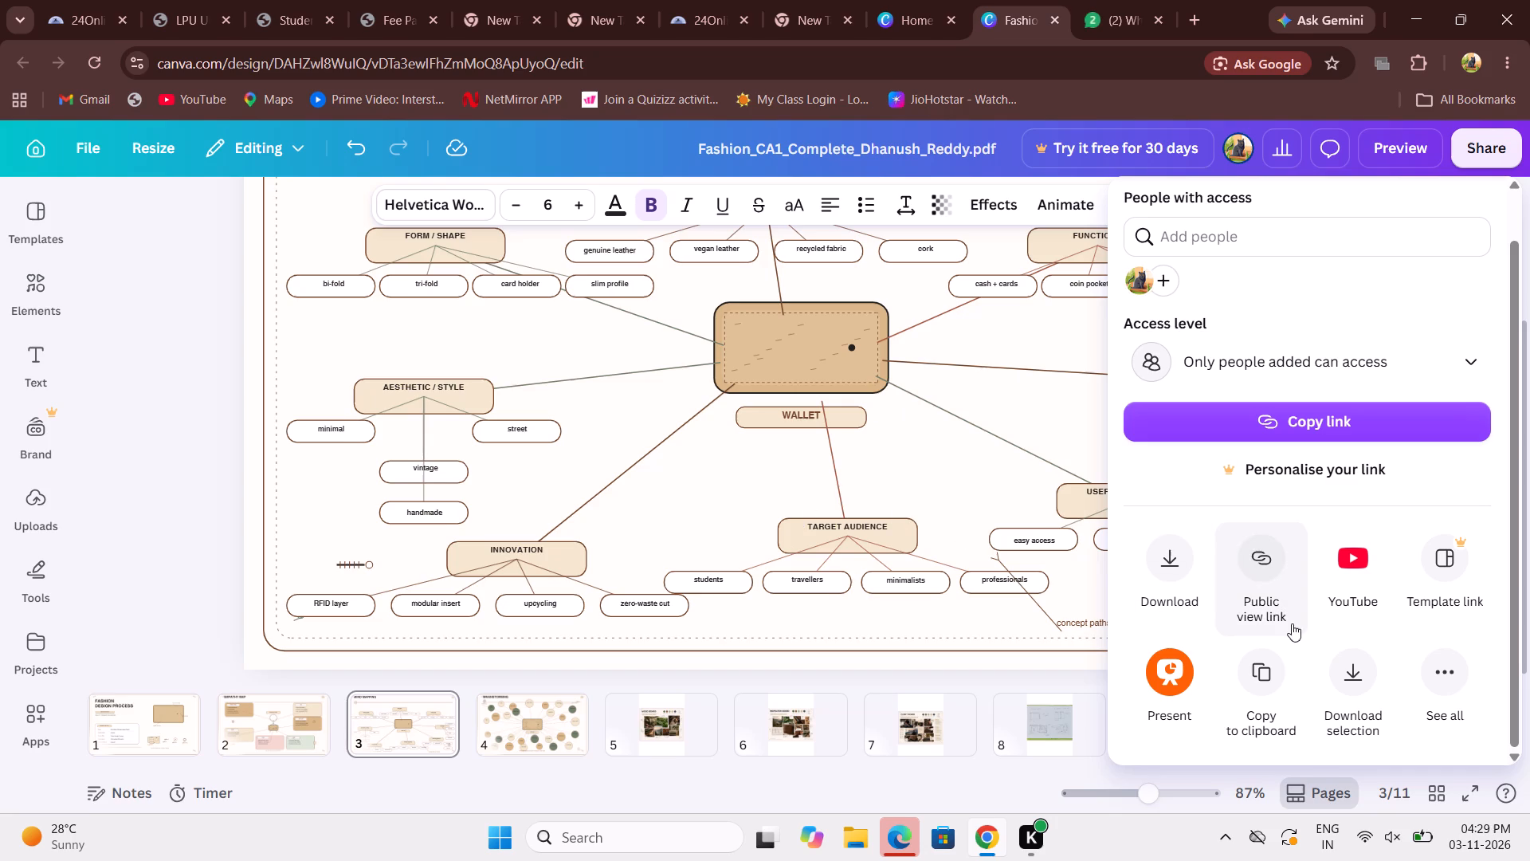
click(1459, 662)
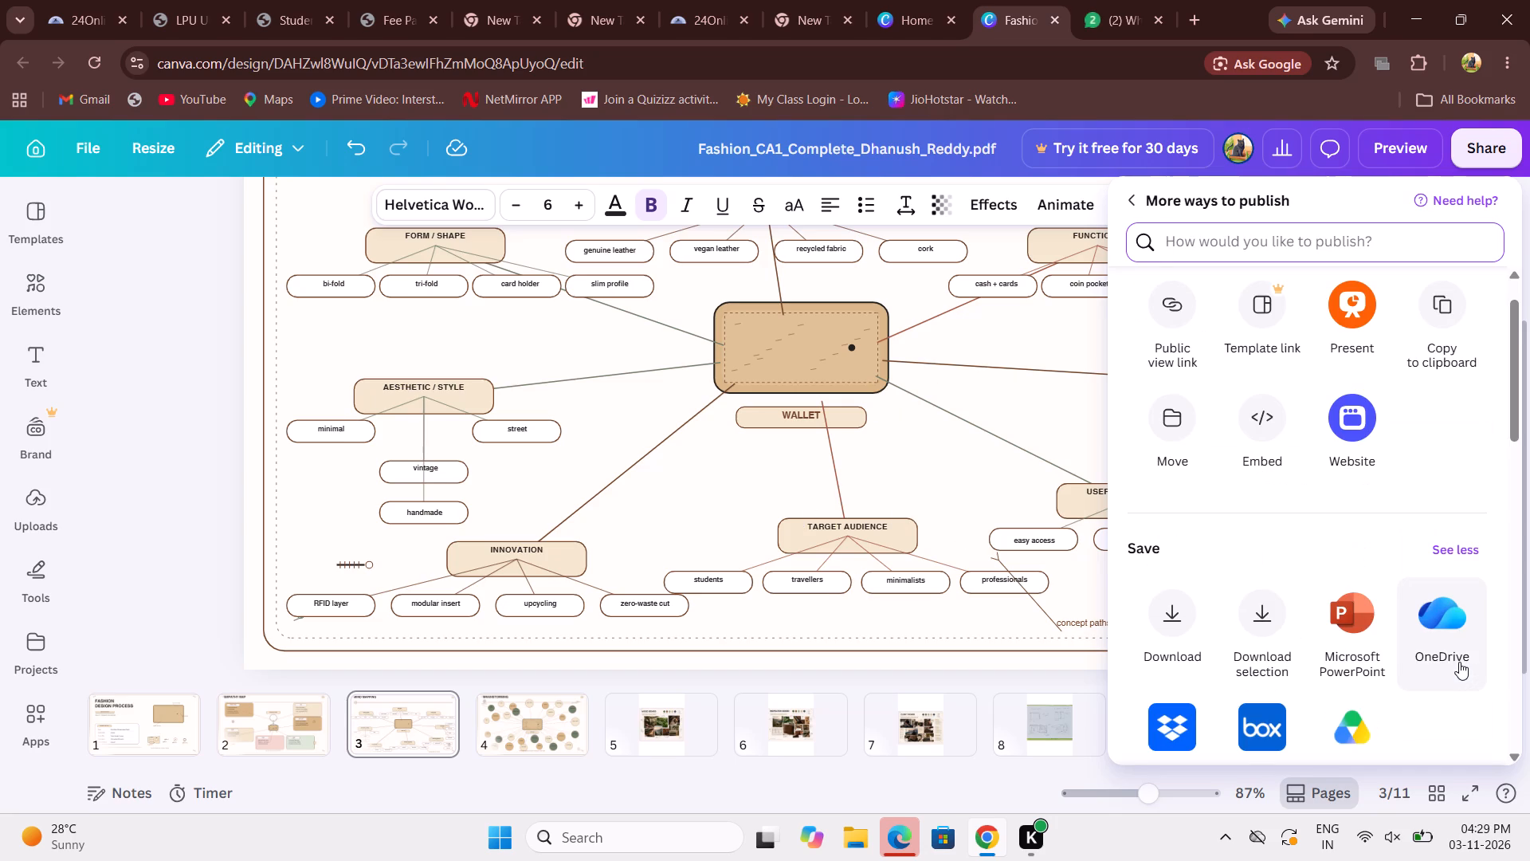
scroll(1459, 662, down, 4)
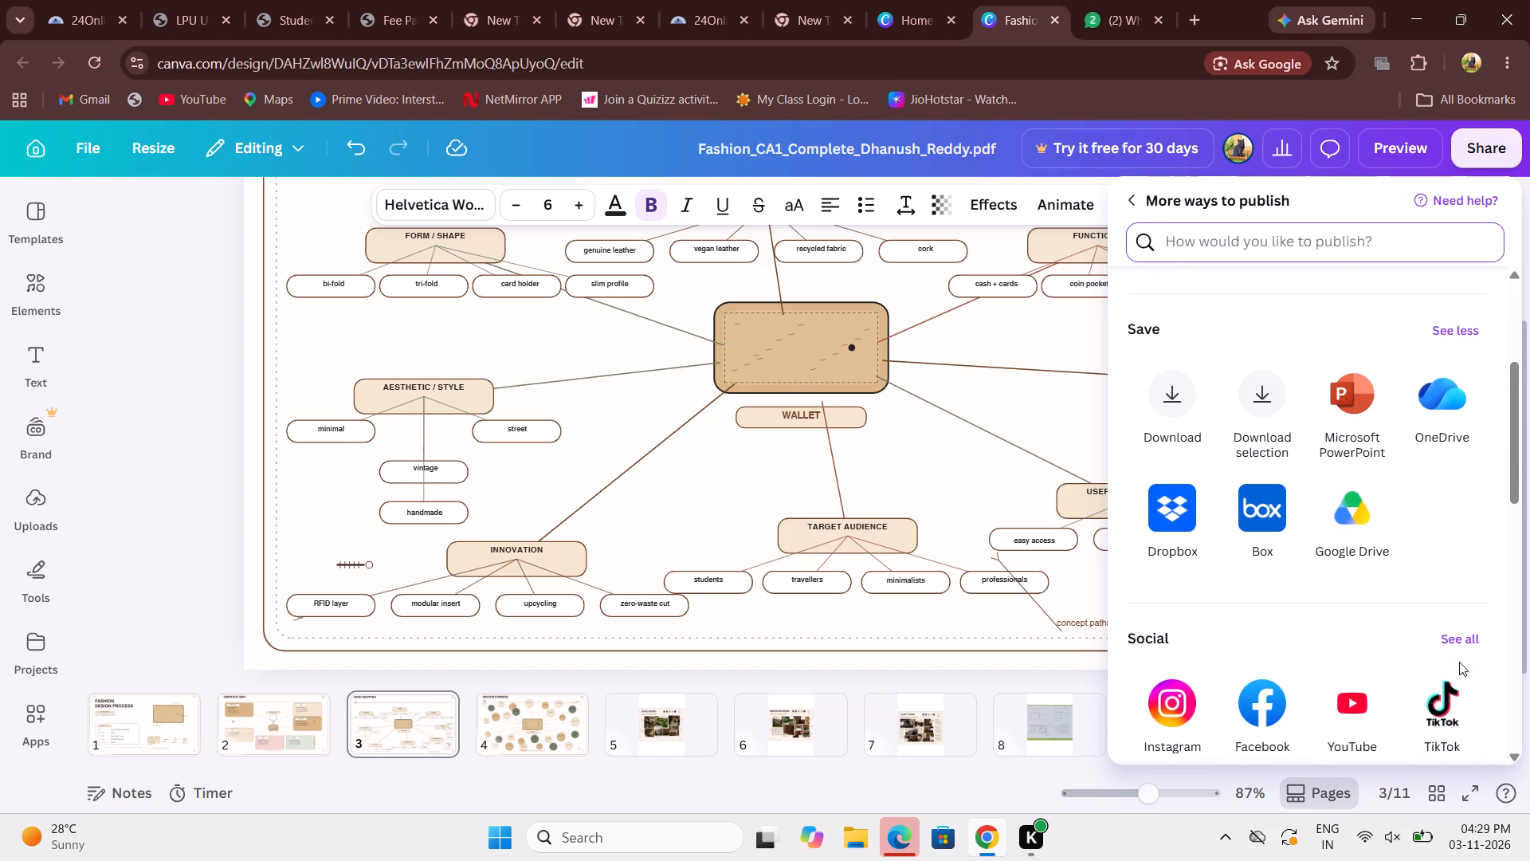
scroll(1459, 662, down, 2)
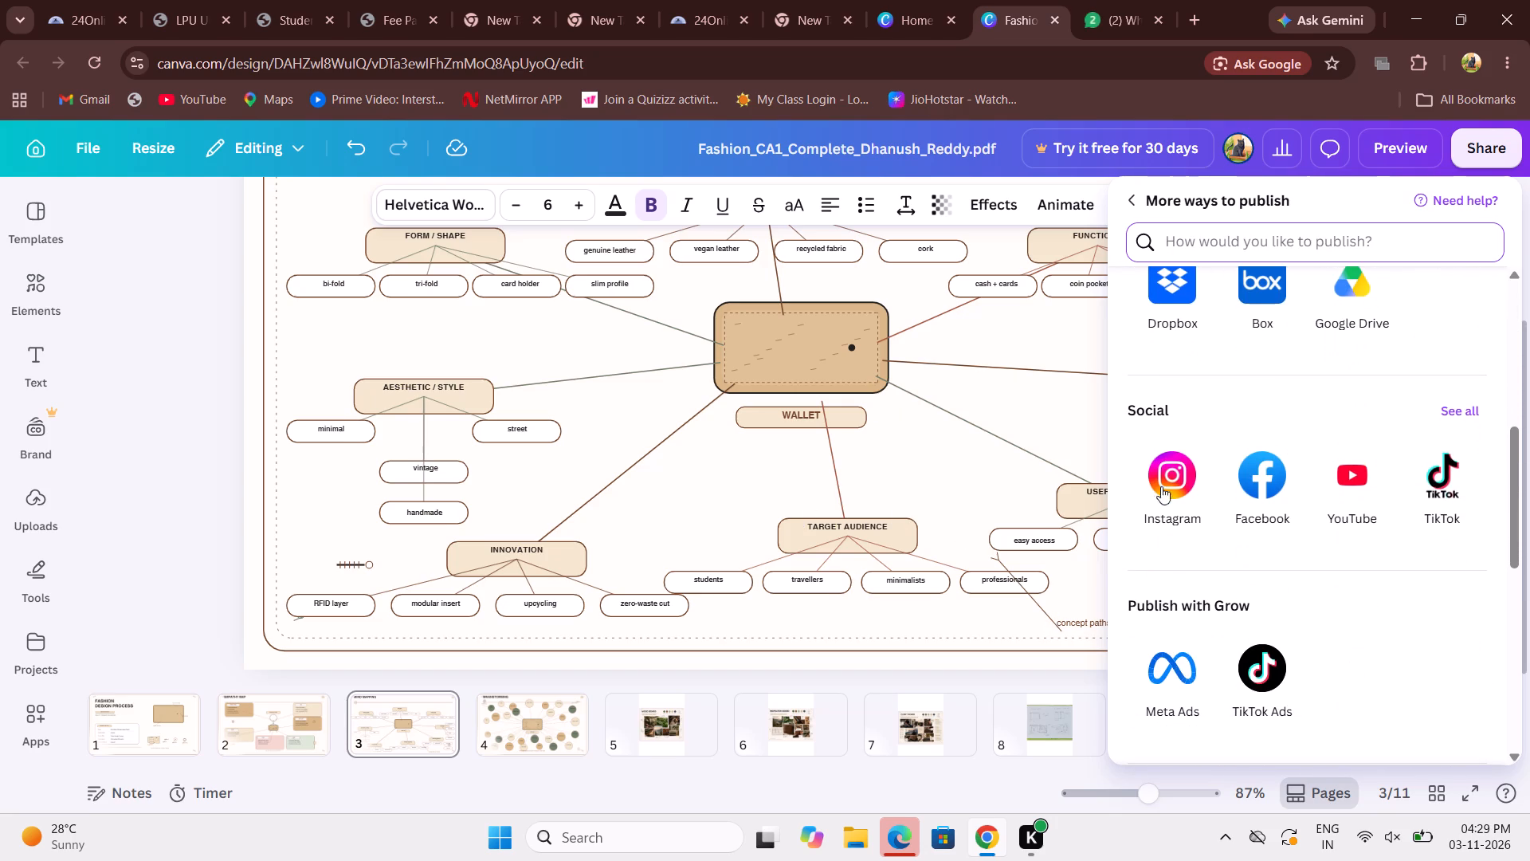
scroll(1230, 469, up, 4)
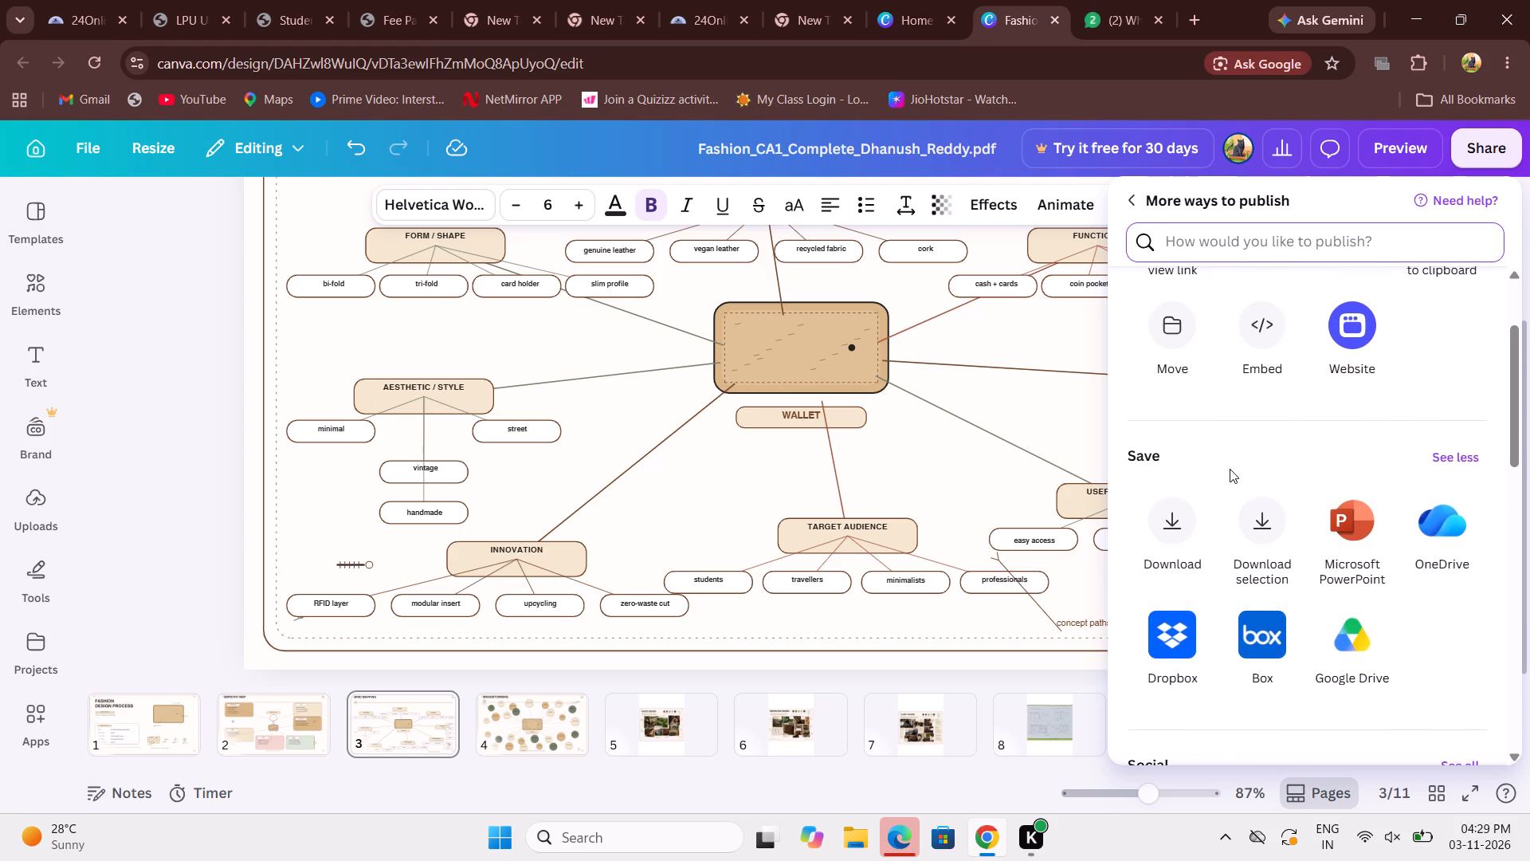
click(987, 667)
On page 4, move the note "Build ideas by mixing one material + one function + one feeling." slightly down, below the "easy repair" circle.
click(520, 721)
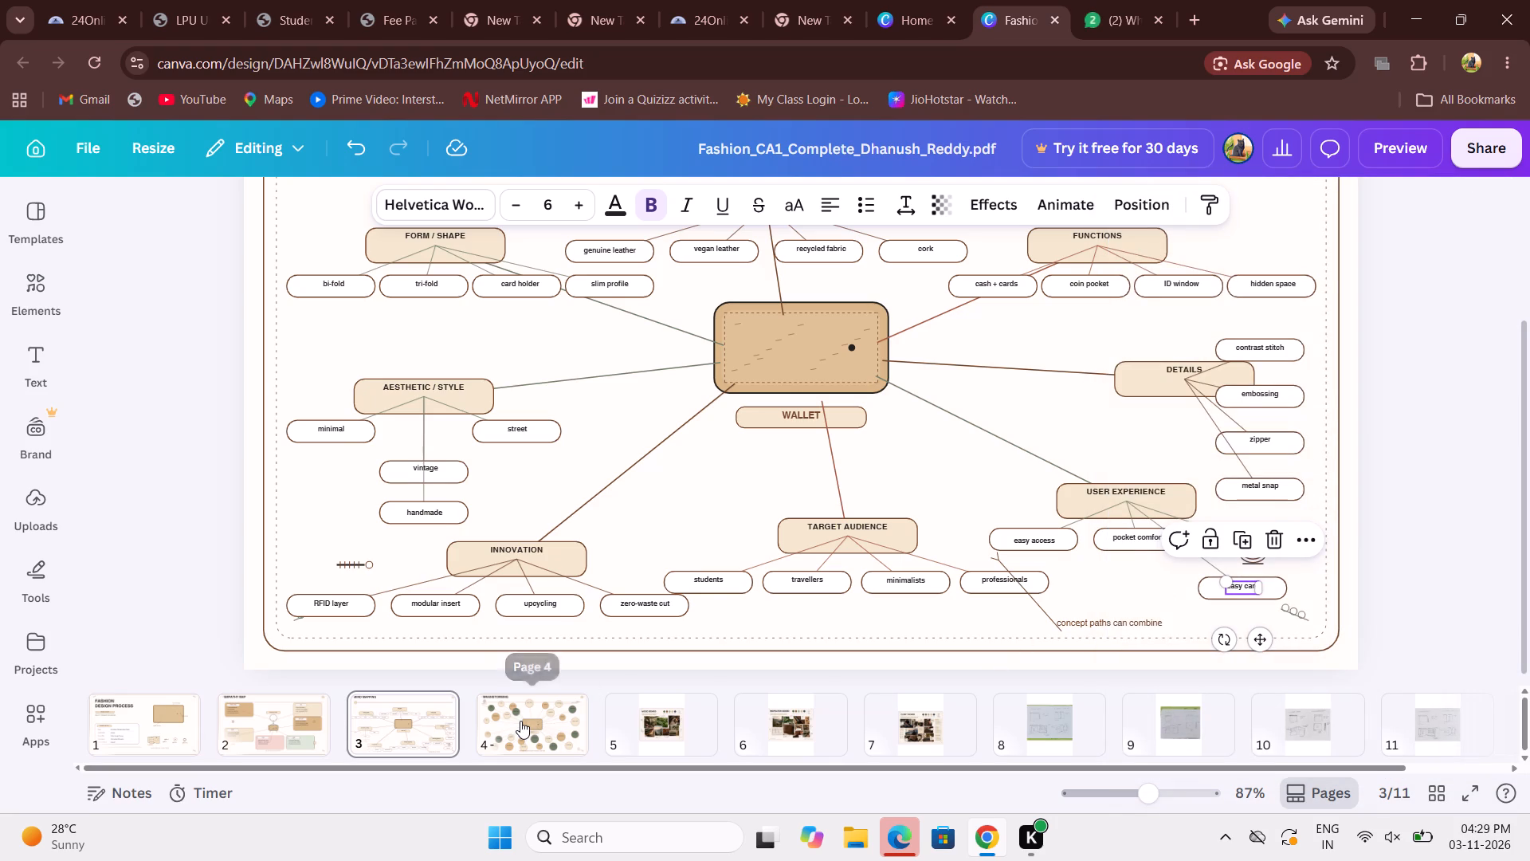
click(419, 721)
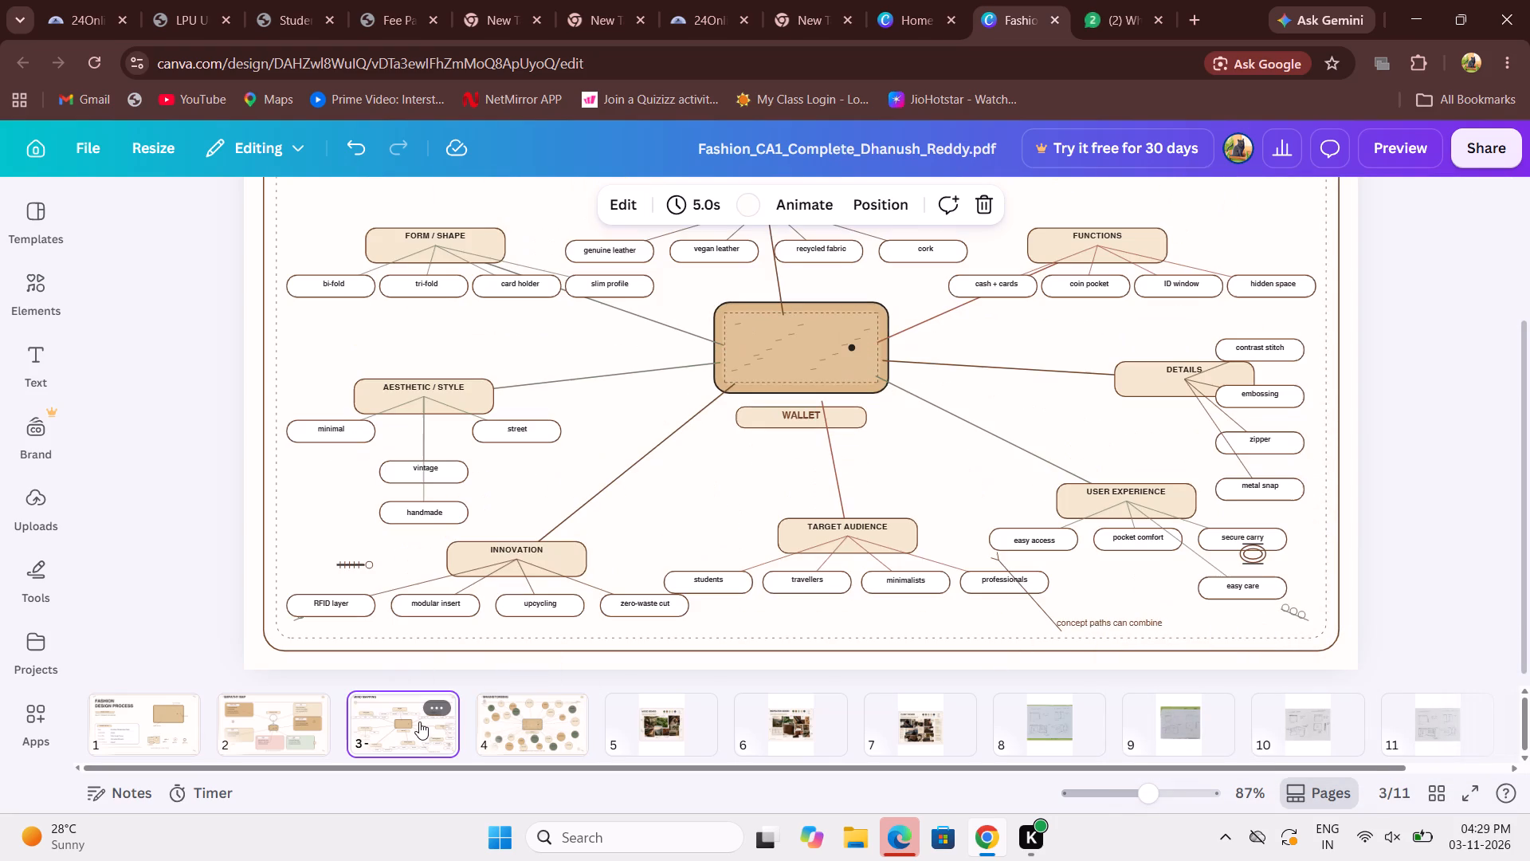
click(531, 702)
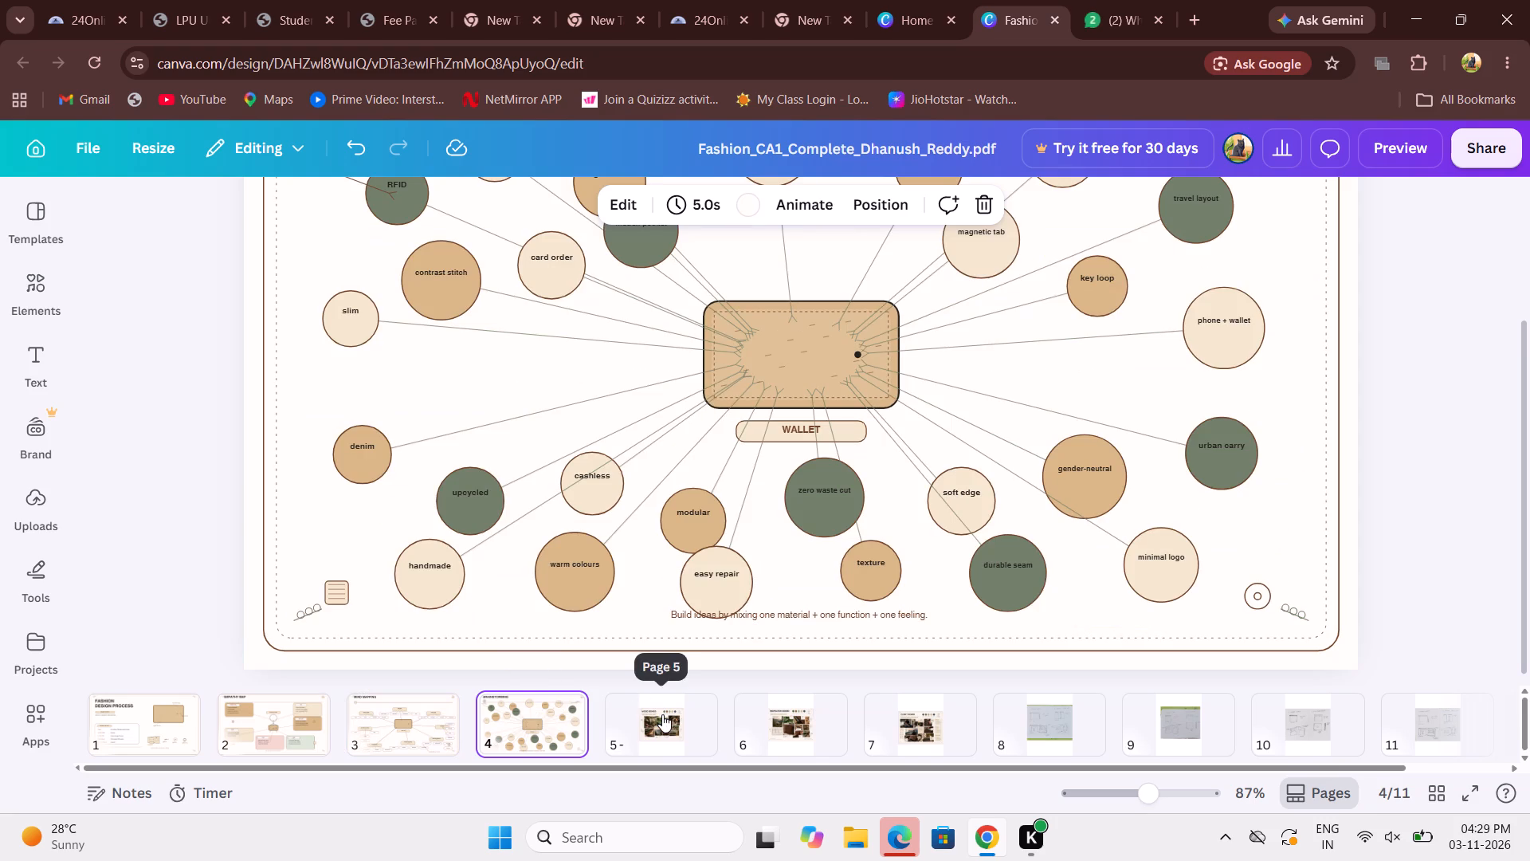
click(662, 714)
drag(595, 717, 544, 719)
click(544, 719)
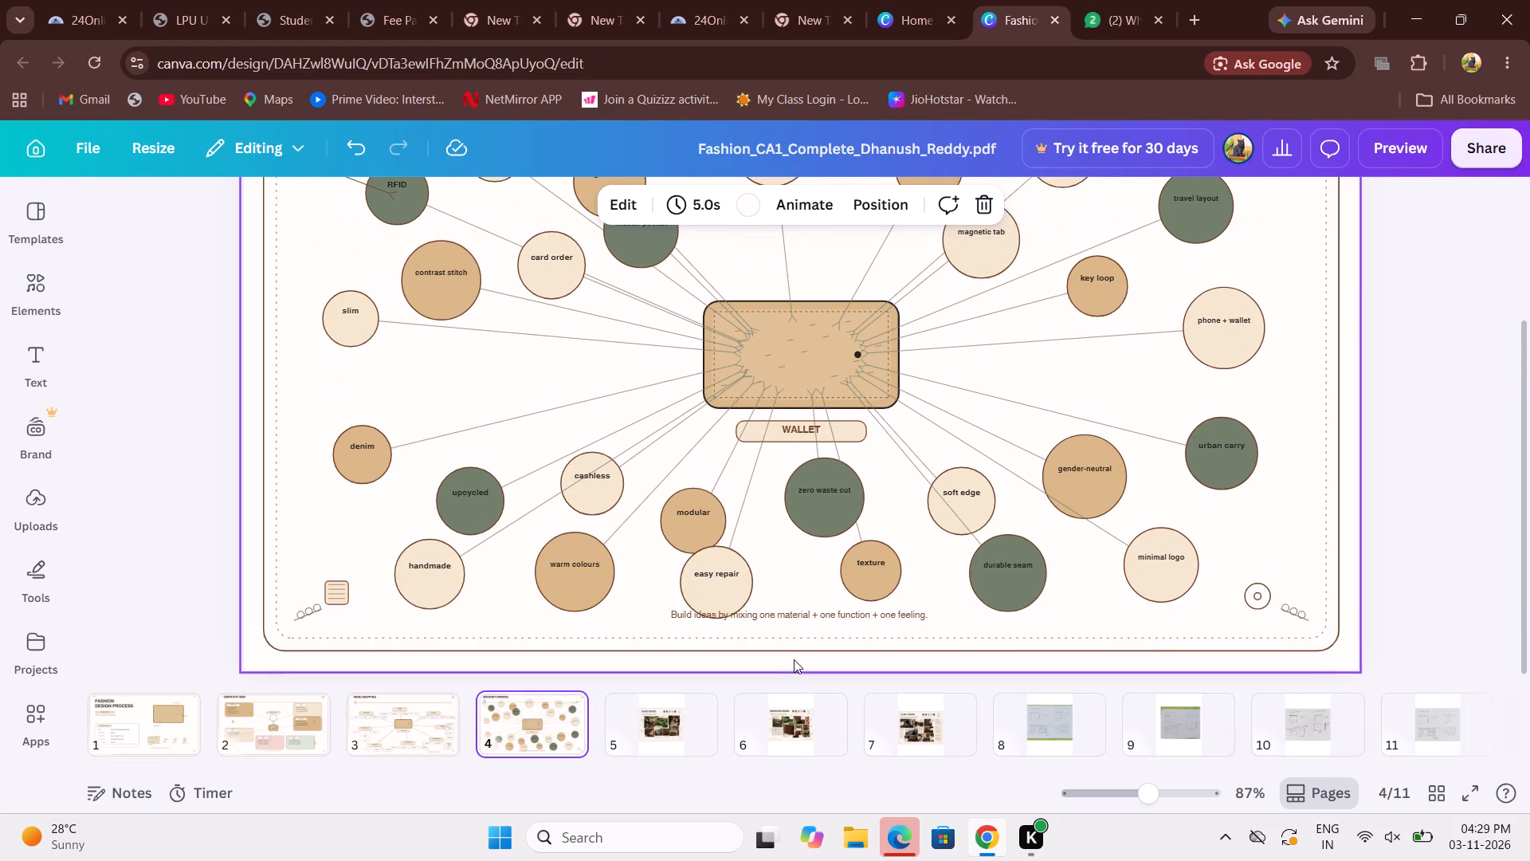
click(794, 619)
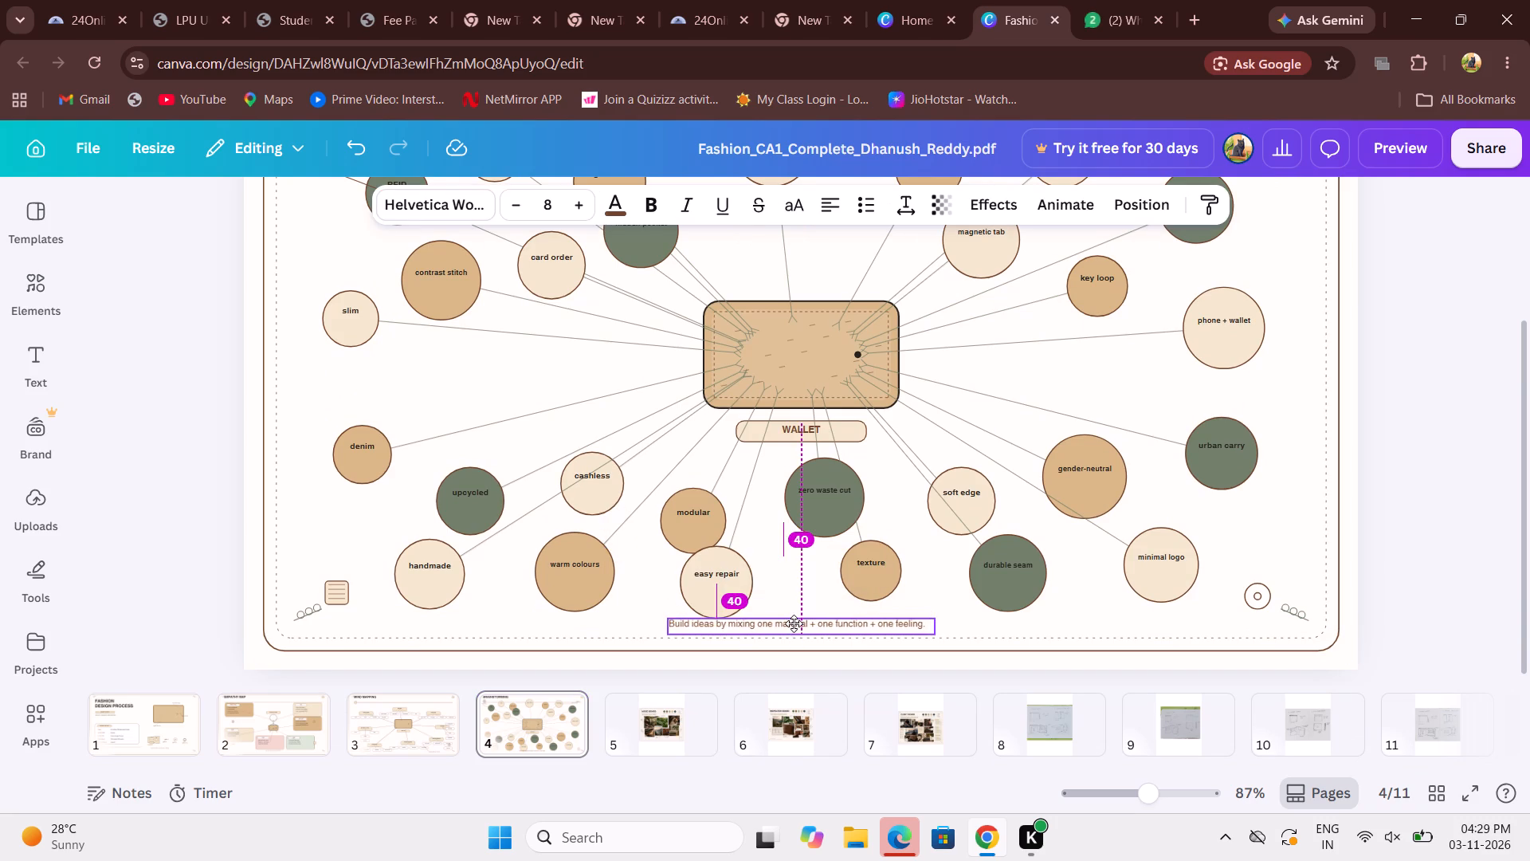
Review the rest of the page 4 brainstorm layout and the mood board and sketch pages 5 to 10.
scroll(786, 524, right, 1)
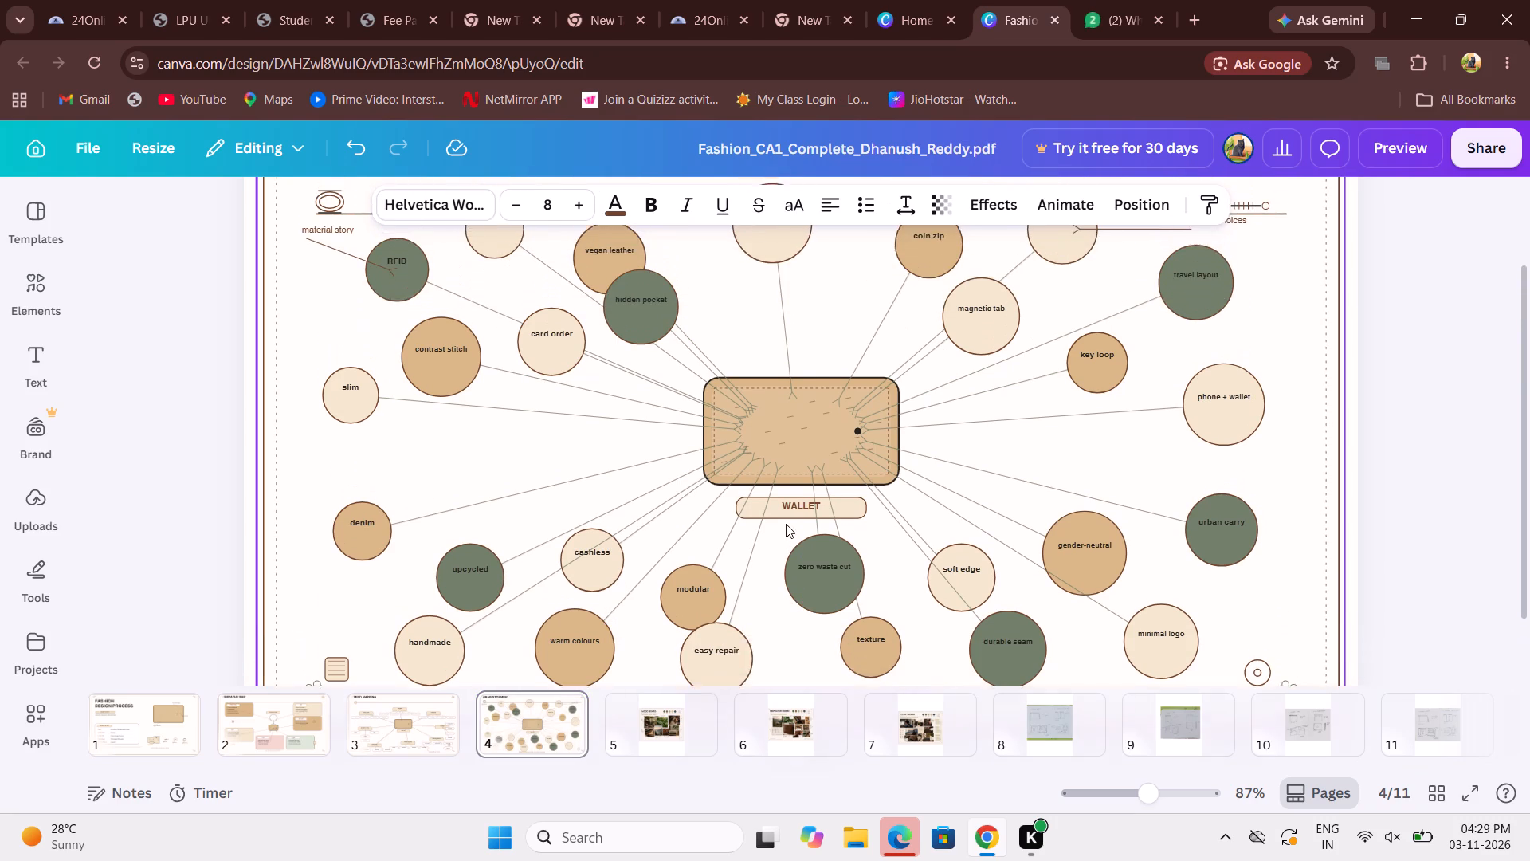
scroll(786, 524, right, 2)
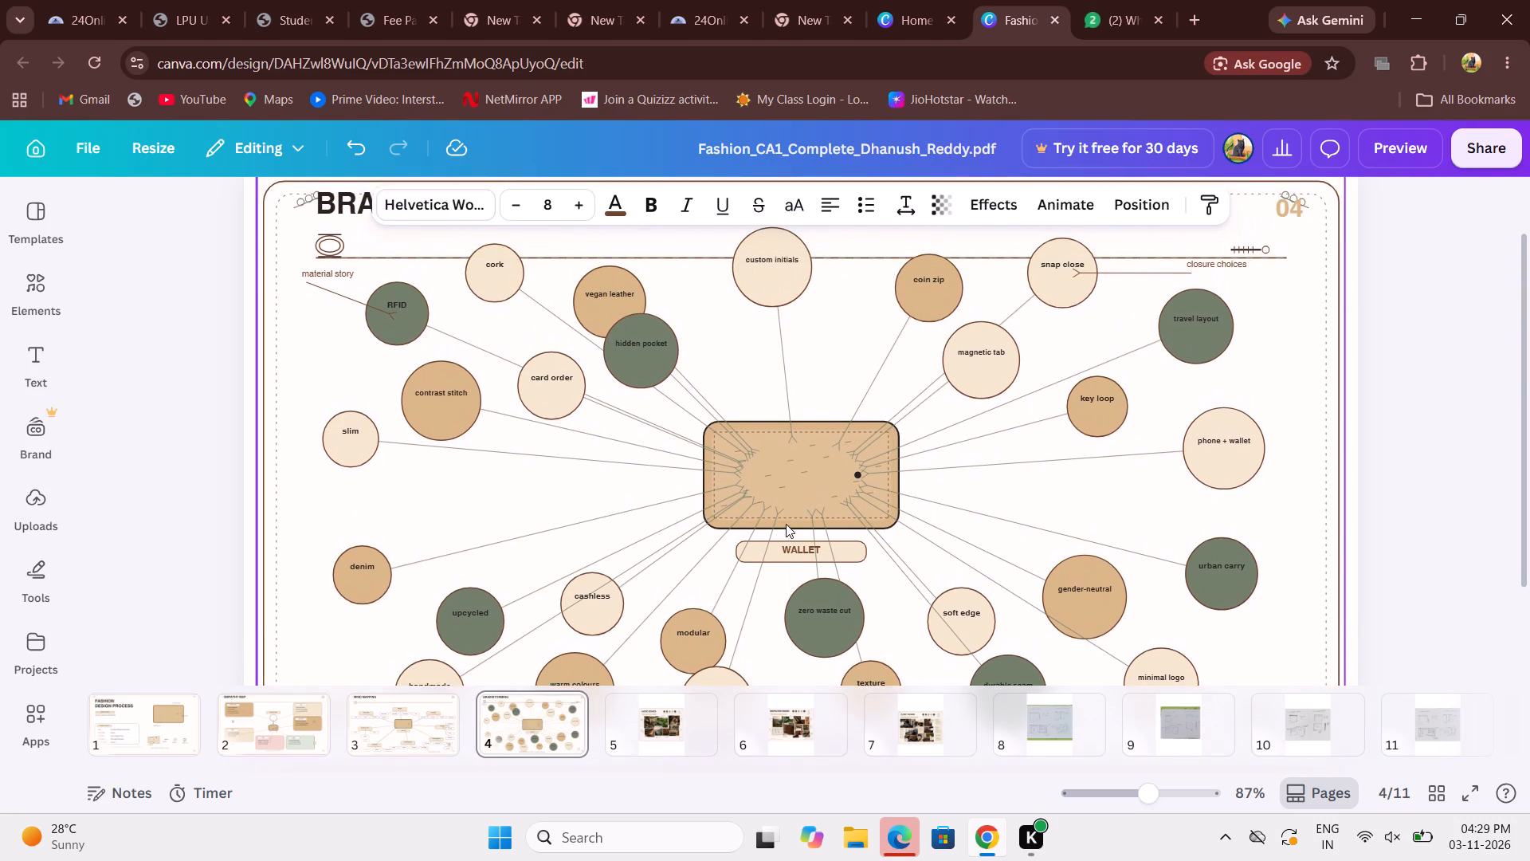
scroll(786, 524, right, 3)
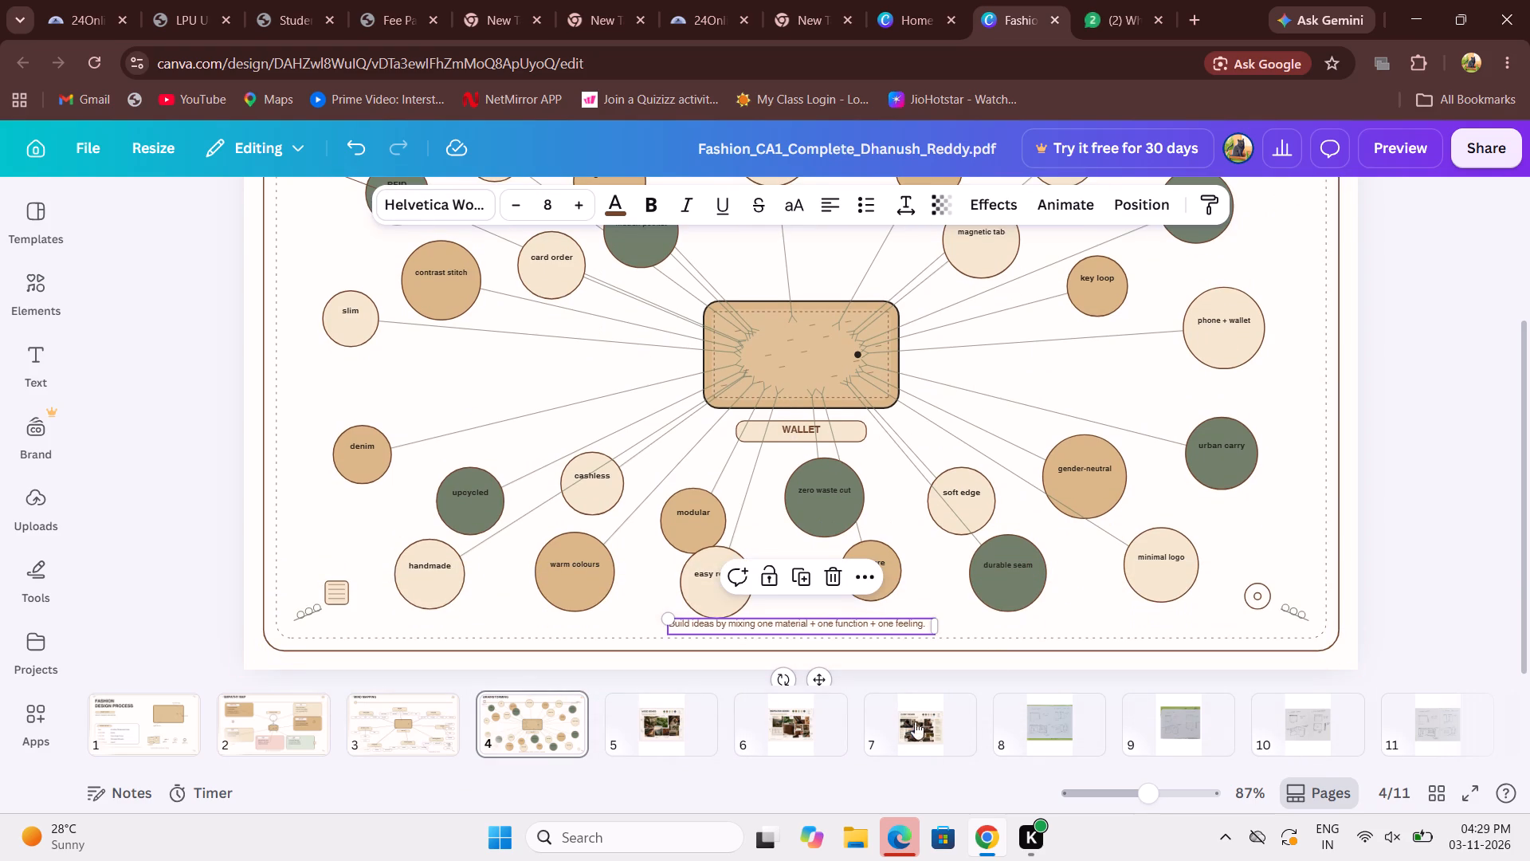
click(678, 717)
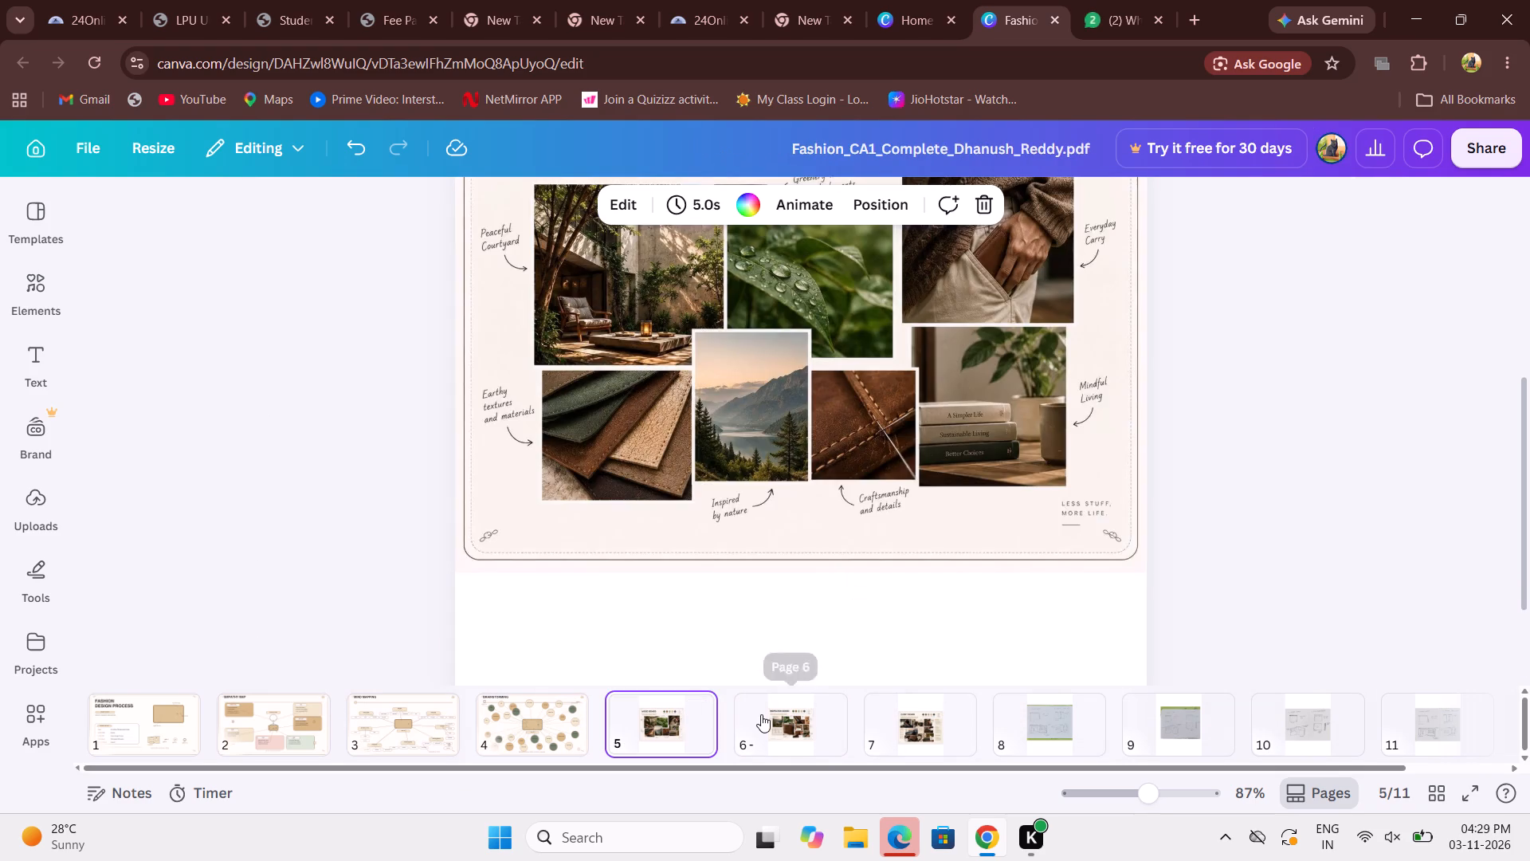
click(761, 714)
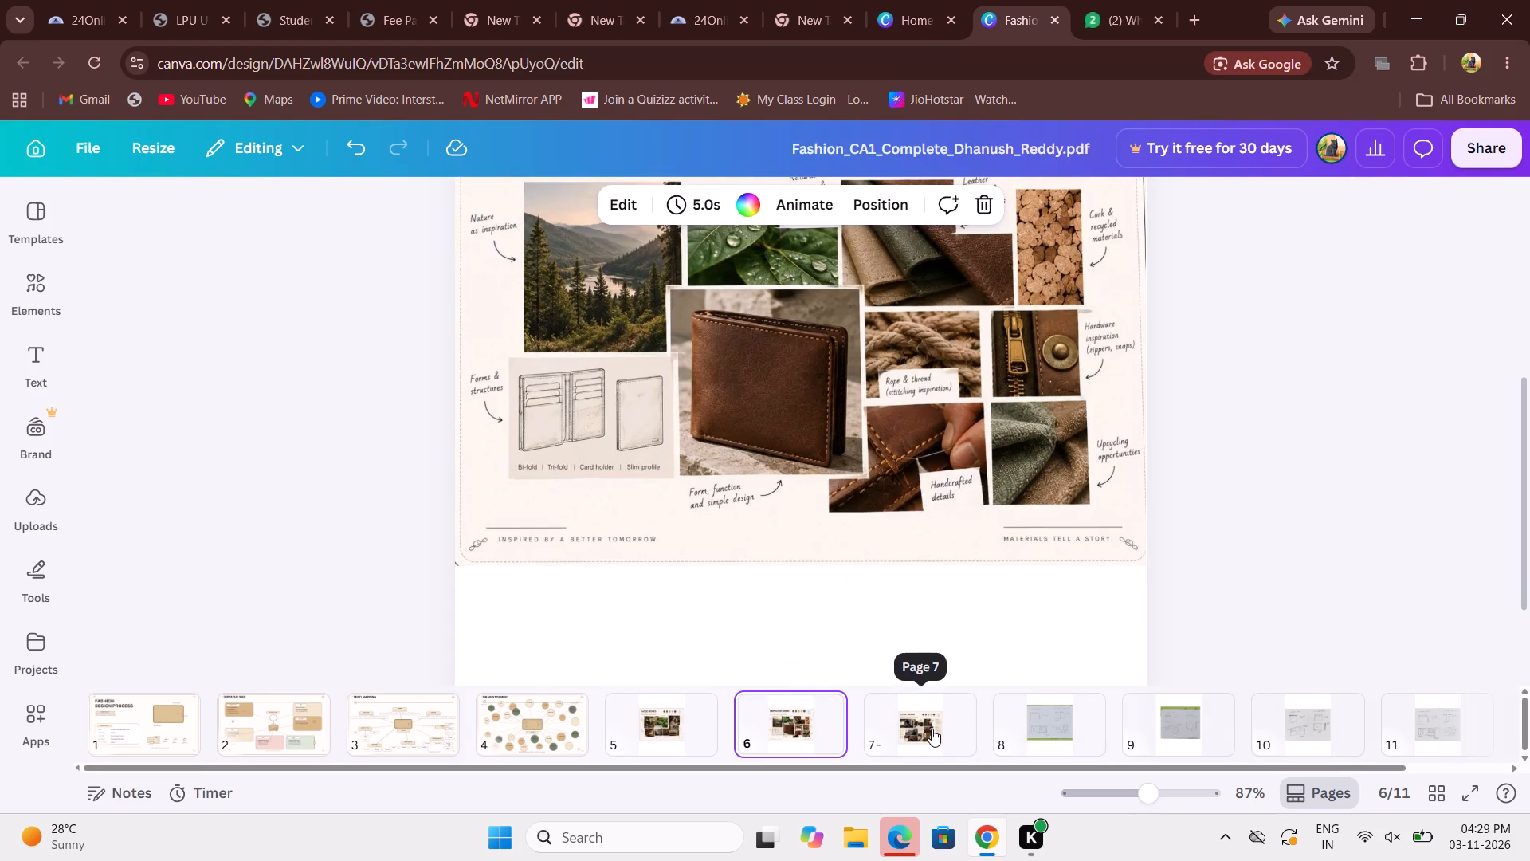
click(934, 741)
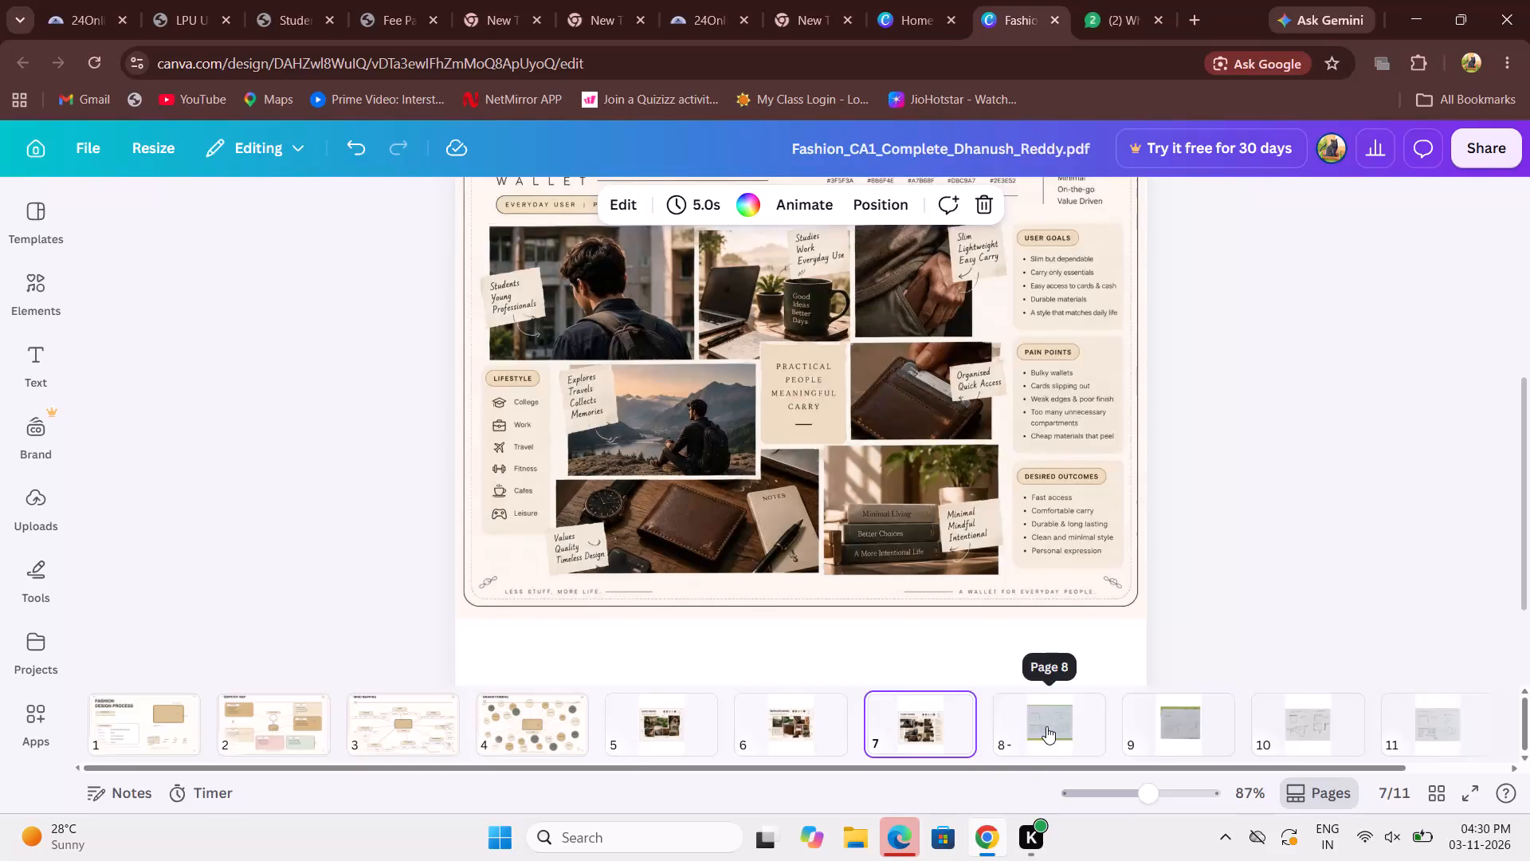
click(1046, 726)
scroll(1046, 726, up, 1)
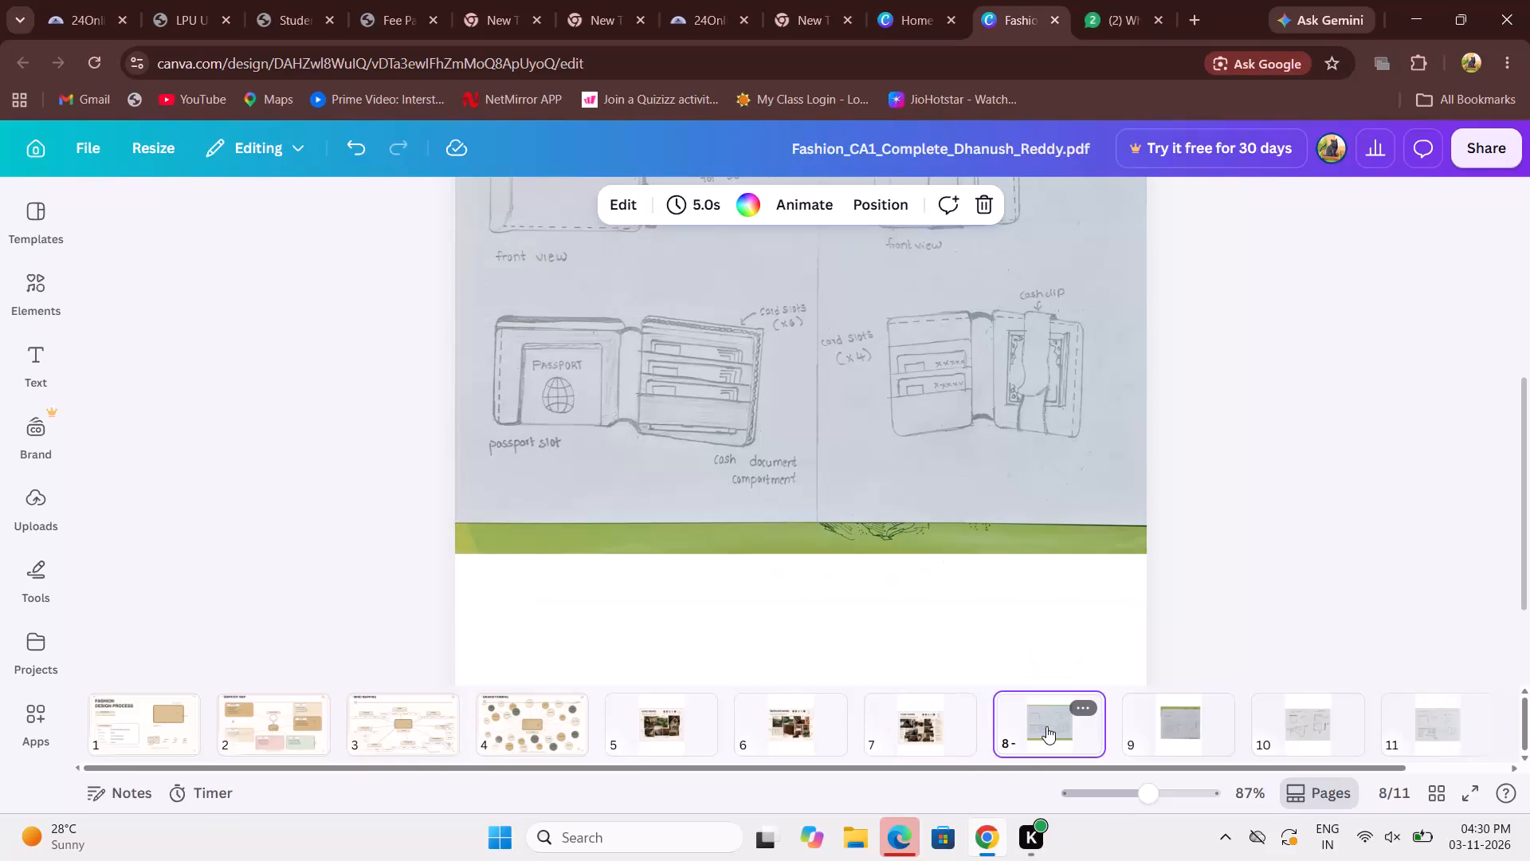
scroll(1046, 726, up, 1)
click(1168, 700)
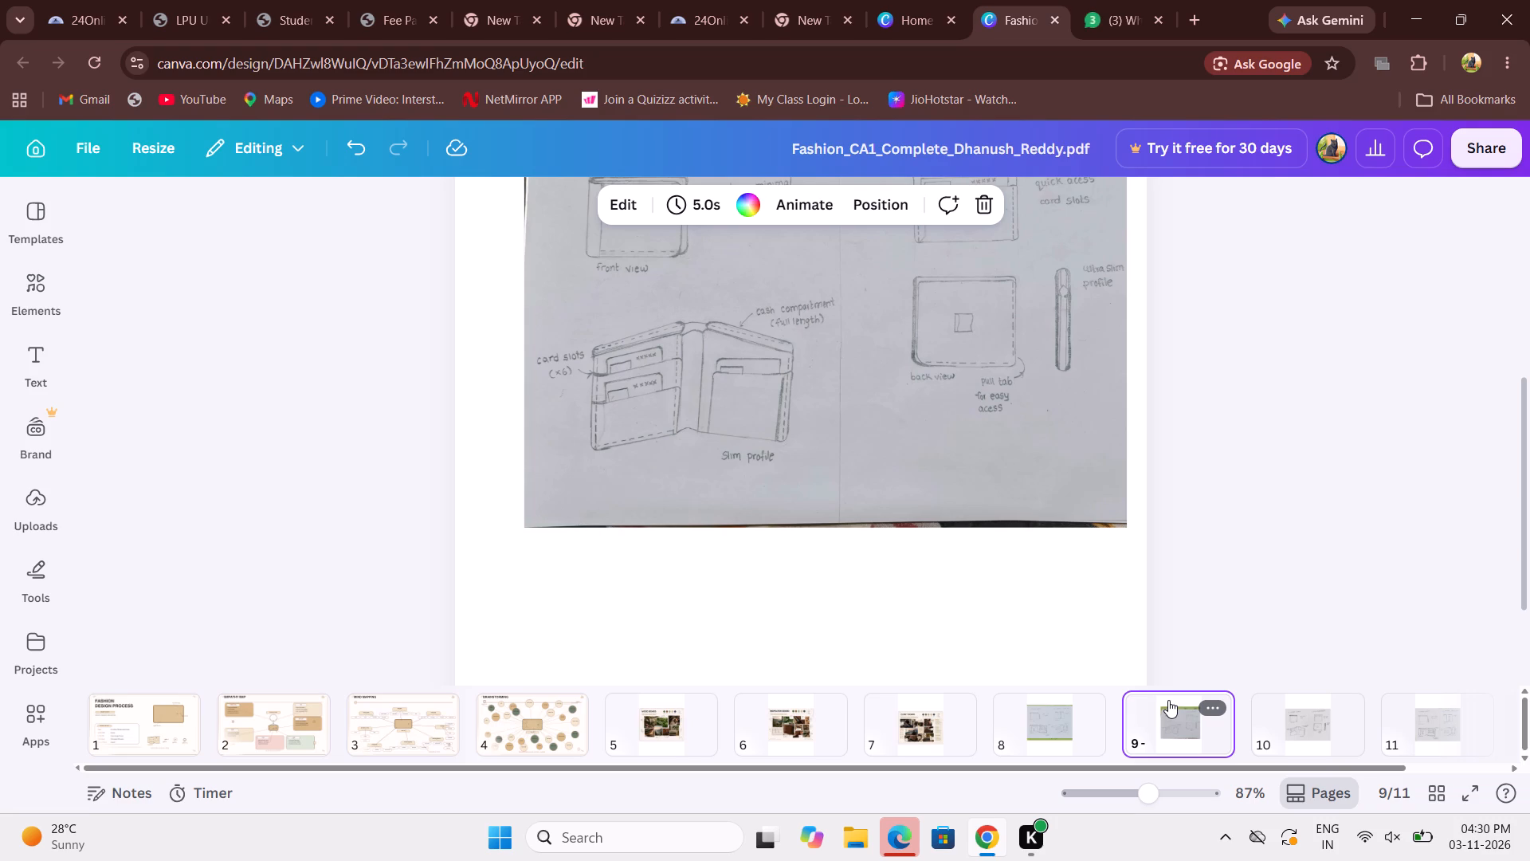
click(1277, 741)
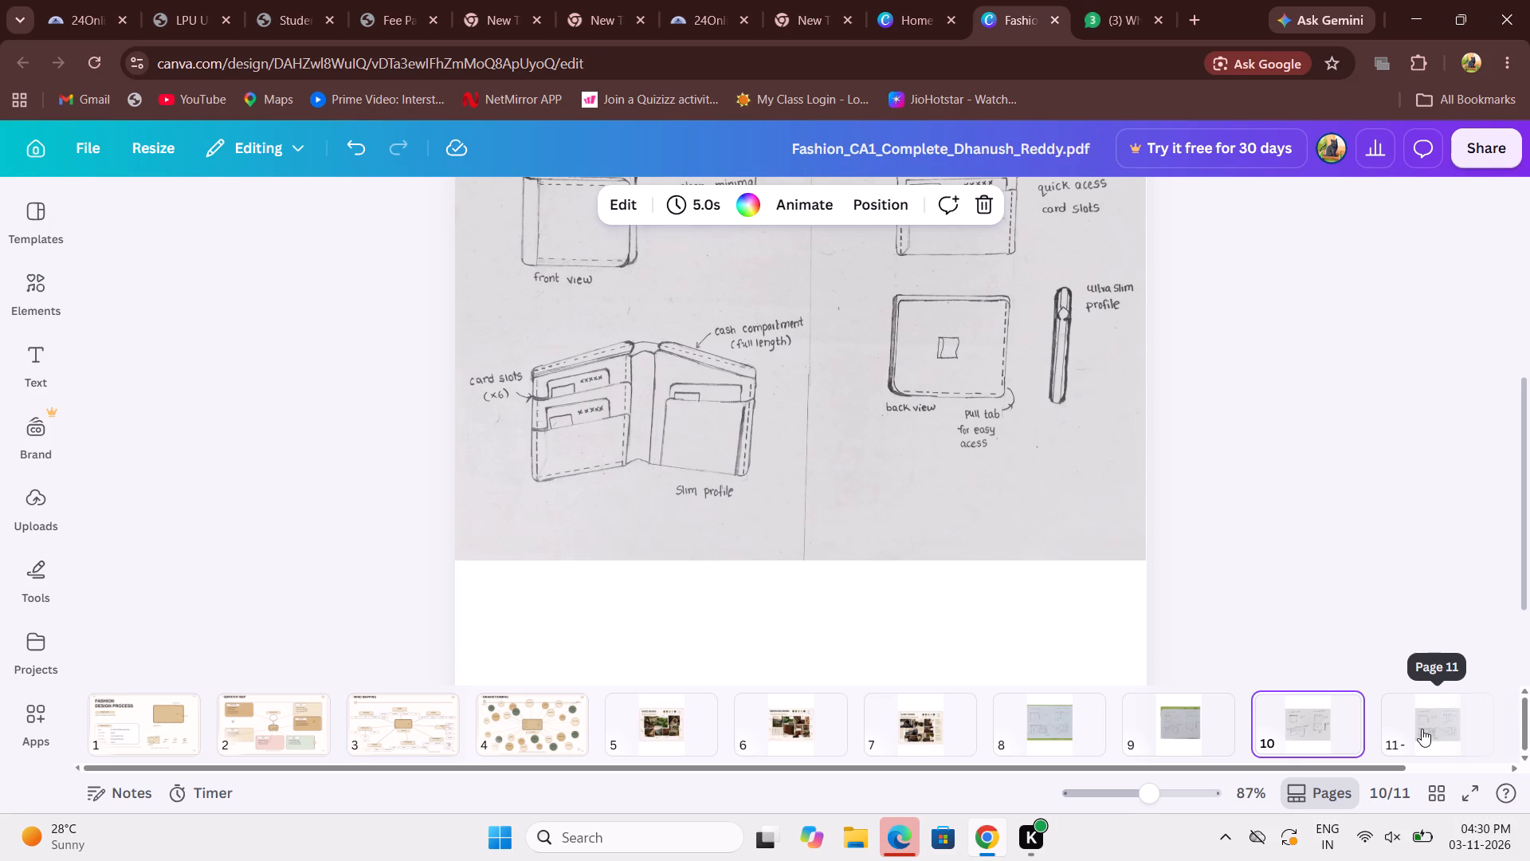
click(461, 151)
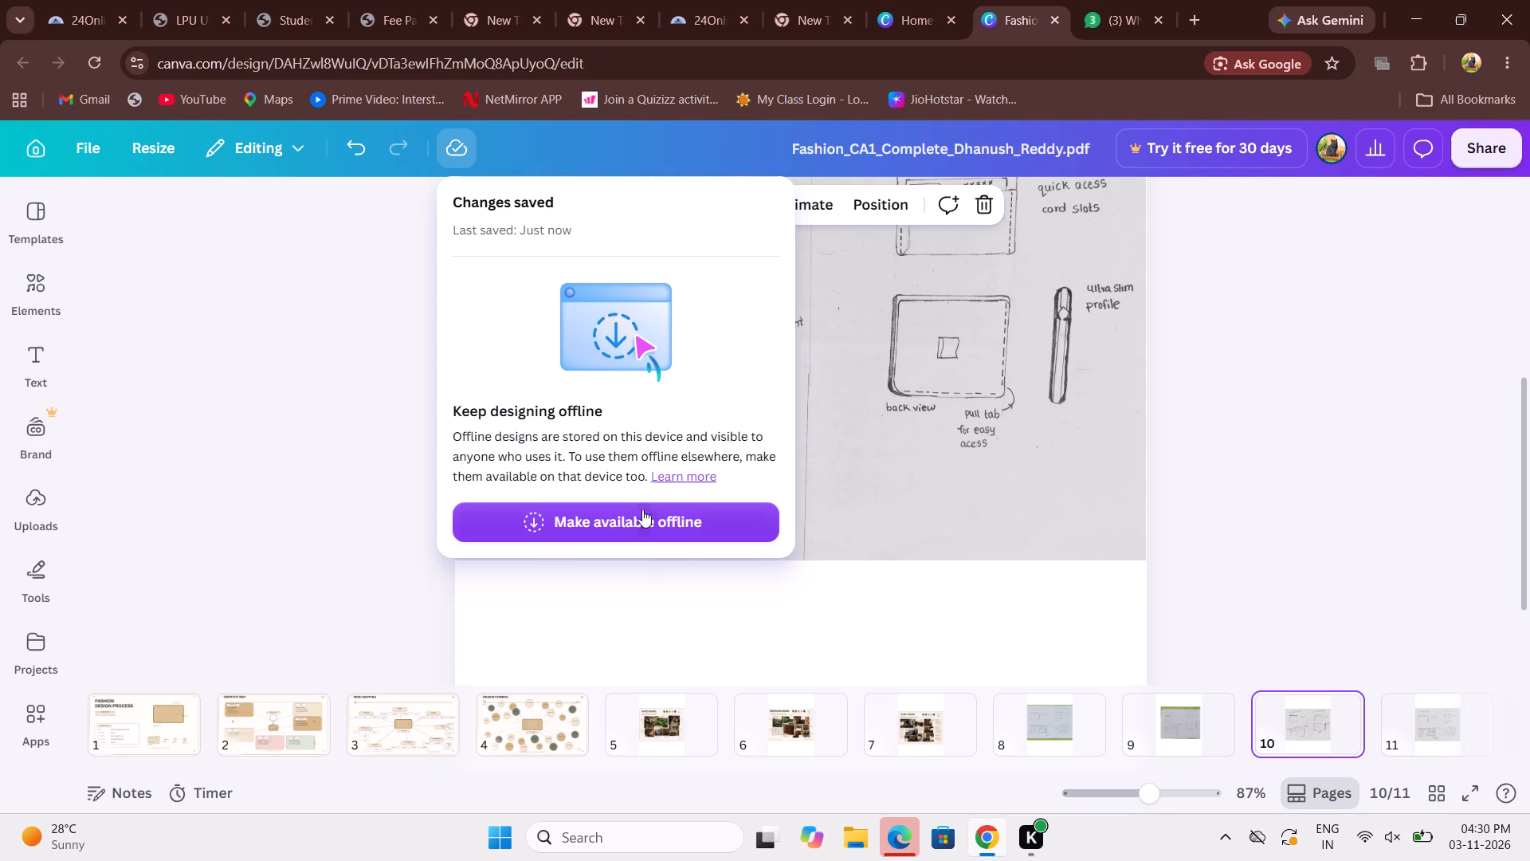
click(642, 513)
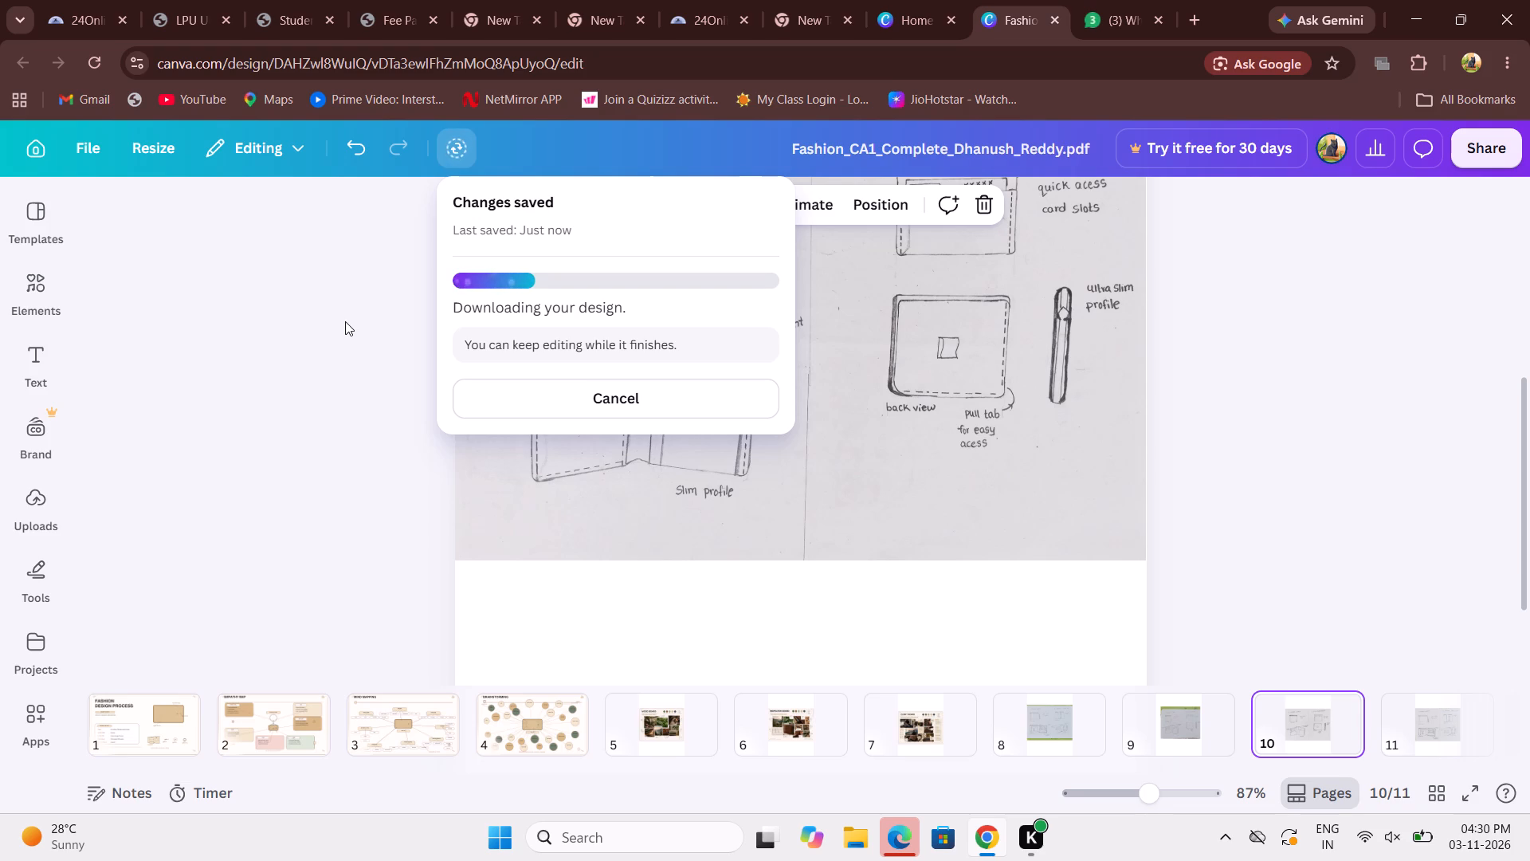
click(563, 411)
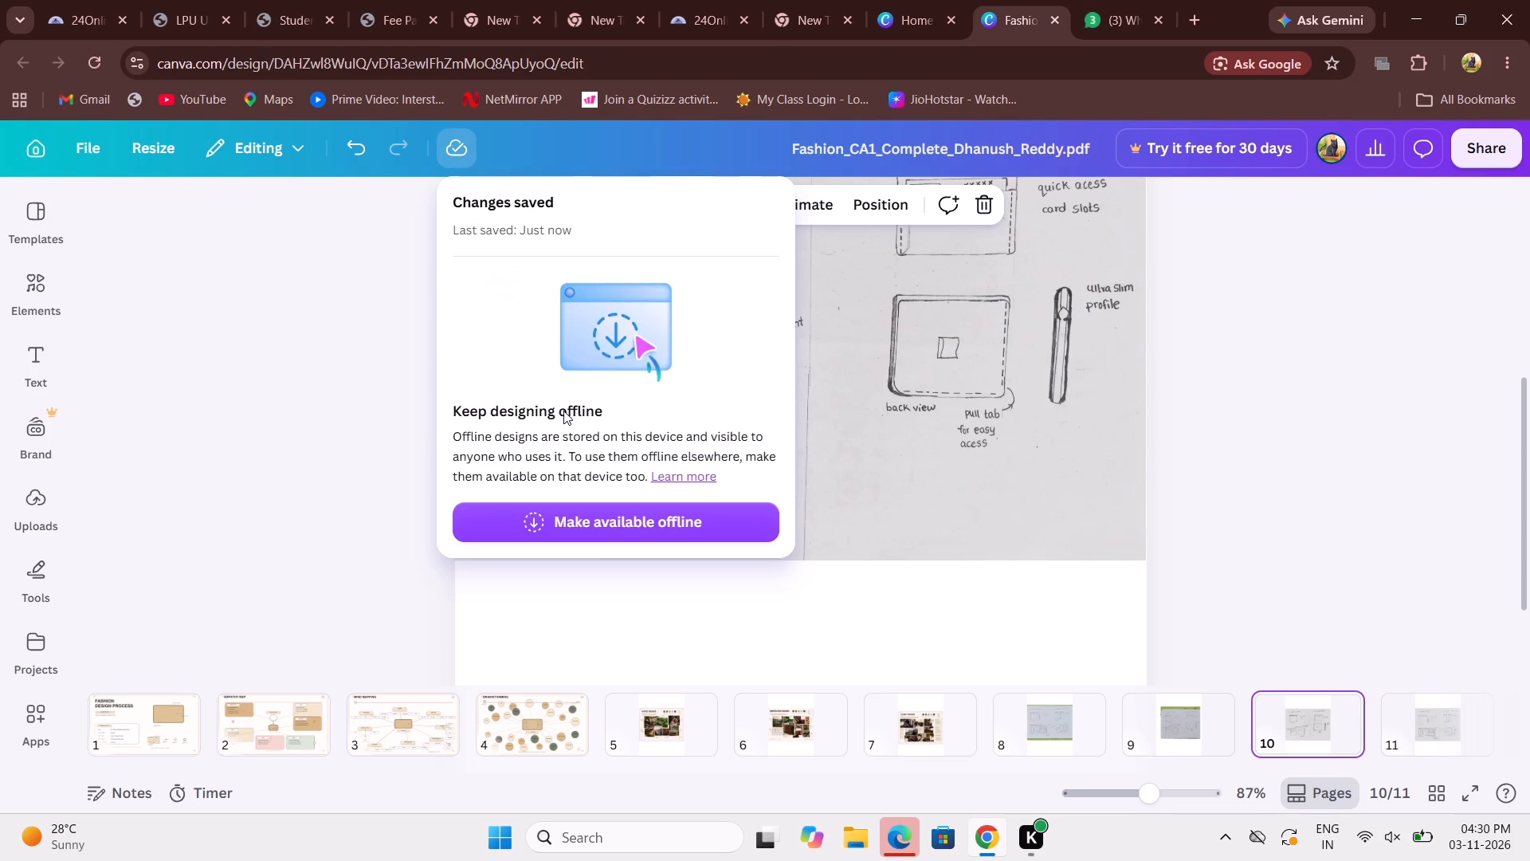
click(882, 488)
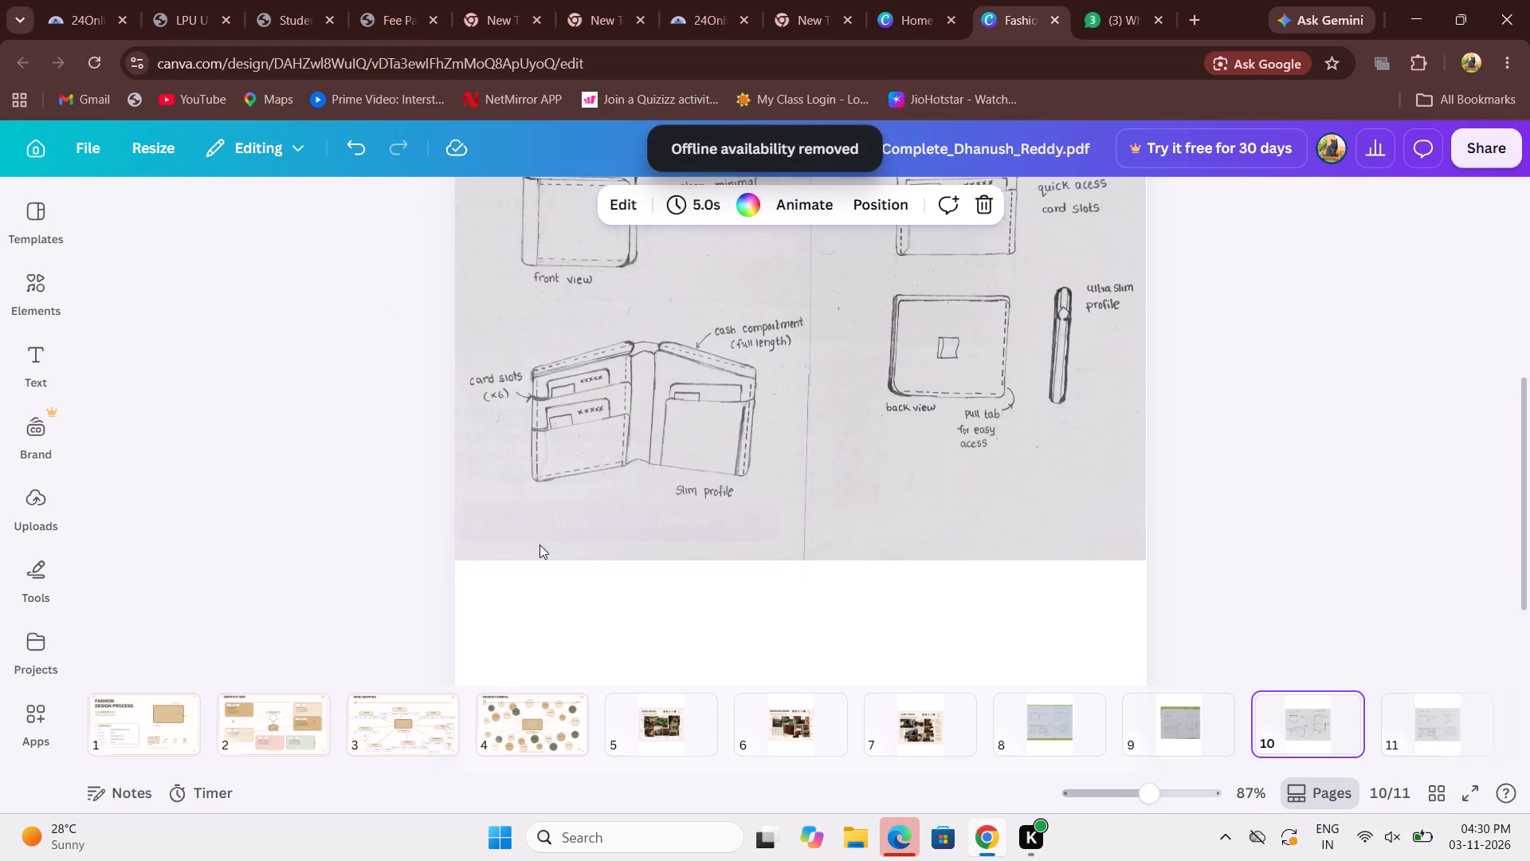
Return to cover page 1 and review its title and project details.
click(131, 734)
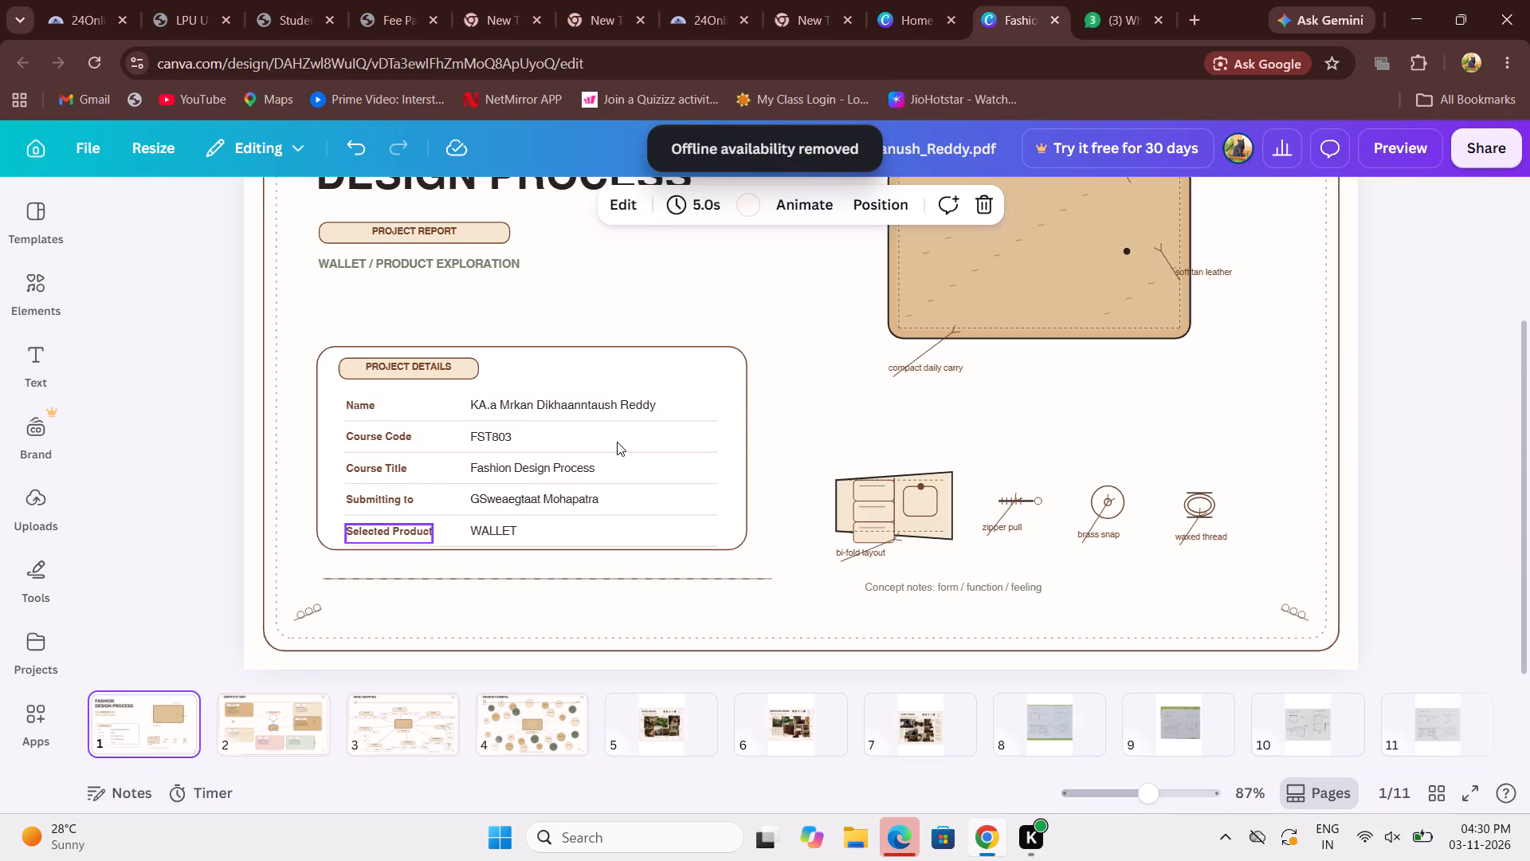
scroll(779, 418, up, 1)
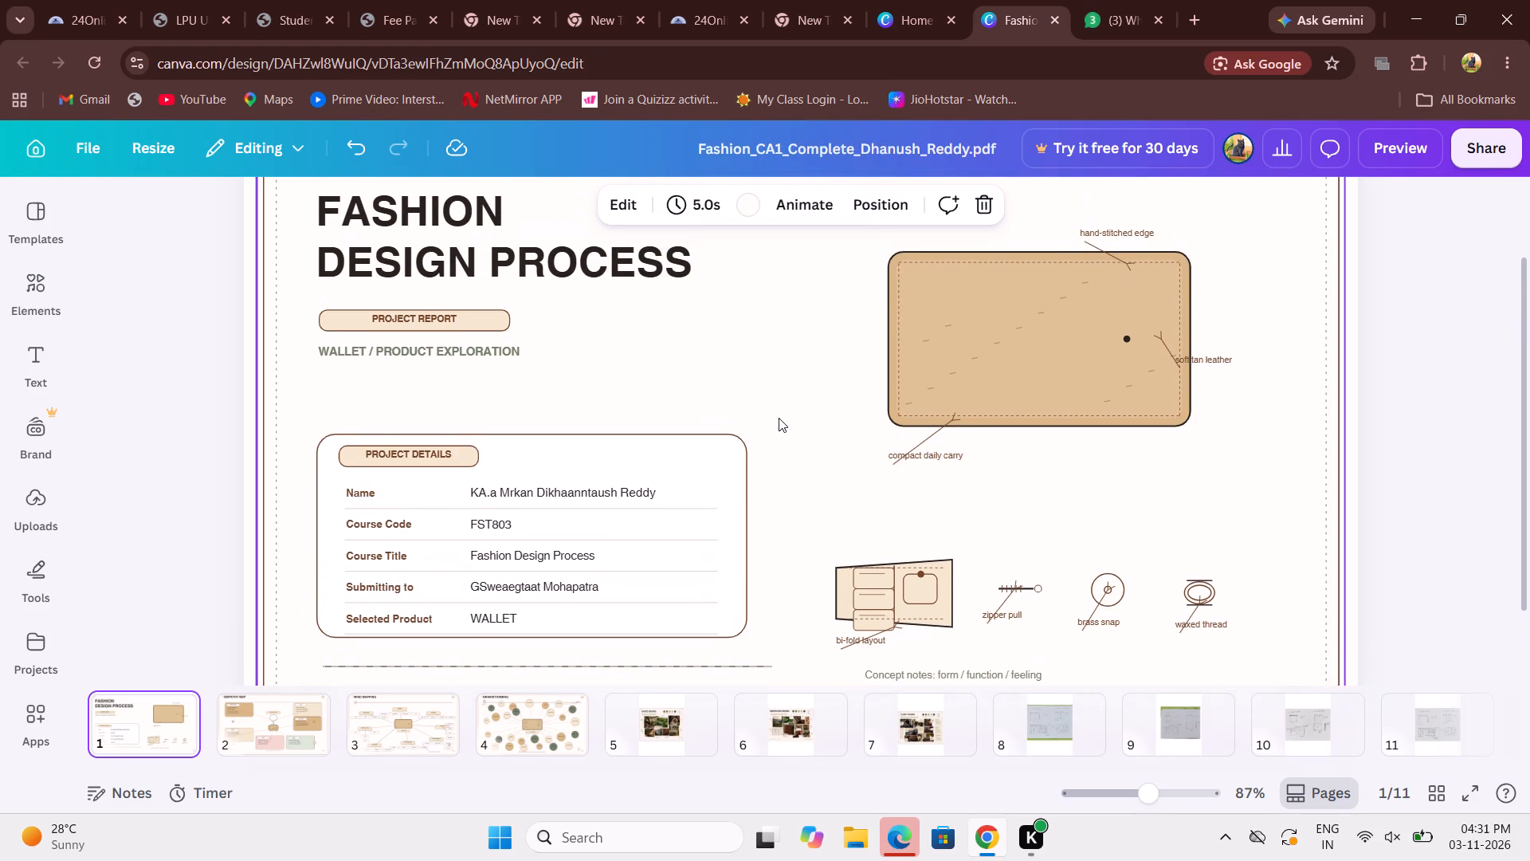
scroll(779, 418, up, 3)
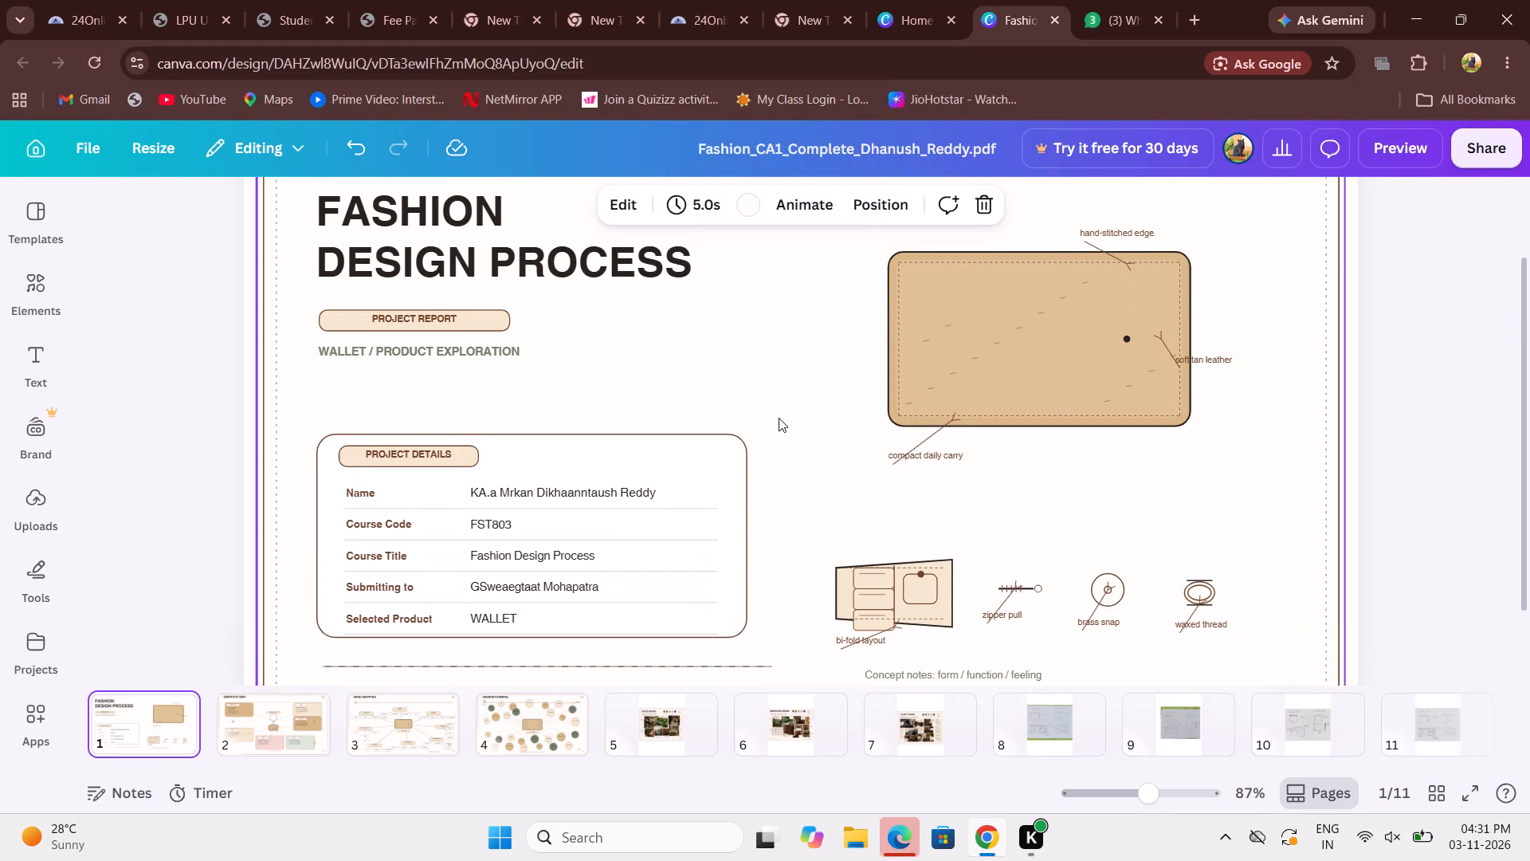
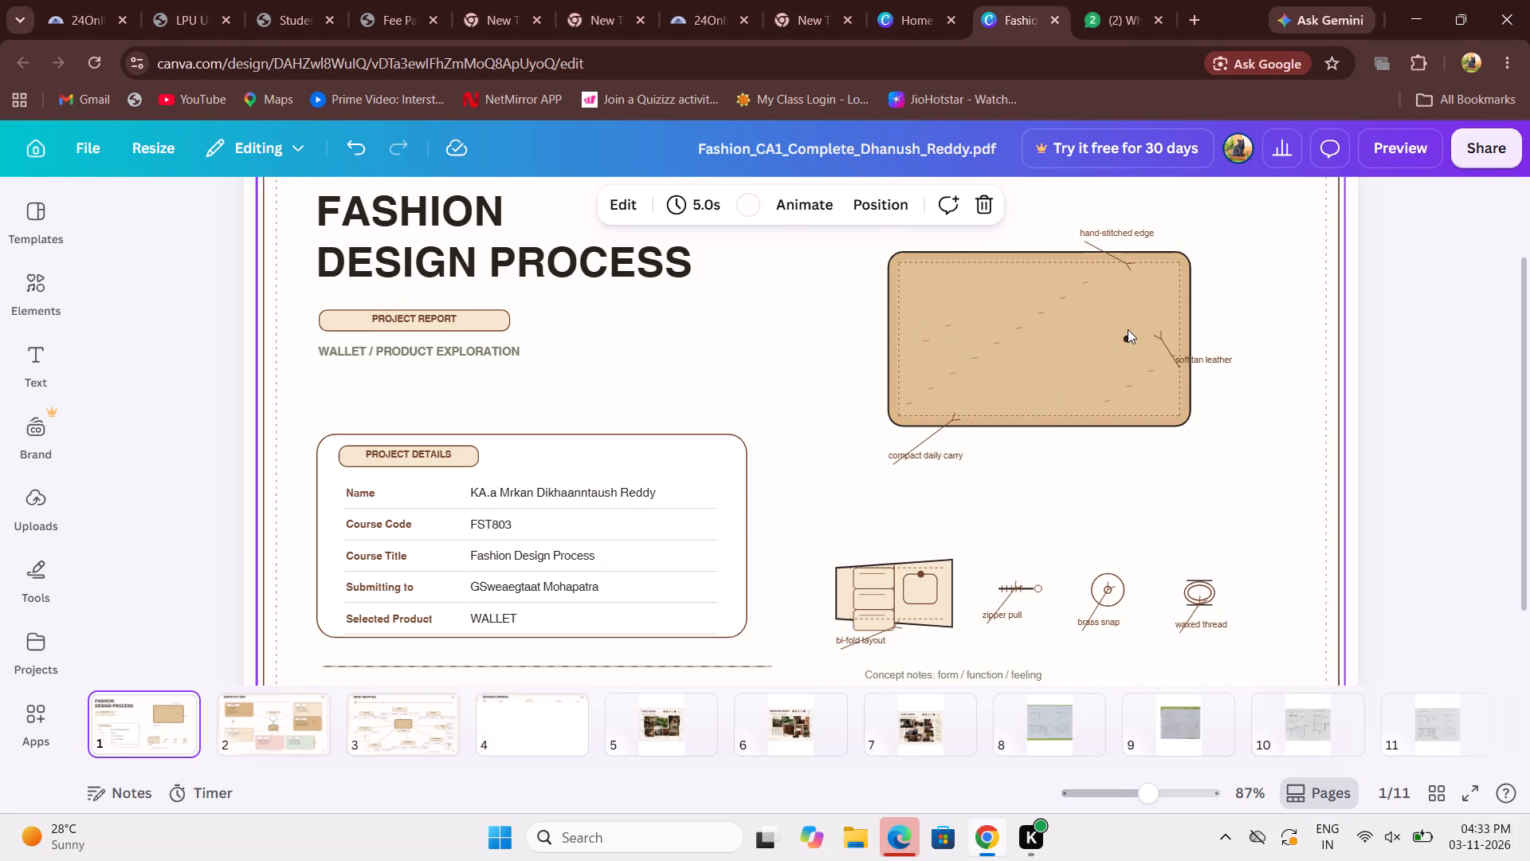
On cover page 1, move the background graphic containing the wallet illustration, frames and label boxes slightly down.
drag(1128, 329, 1125, 369)
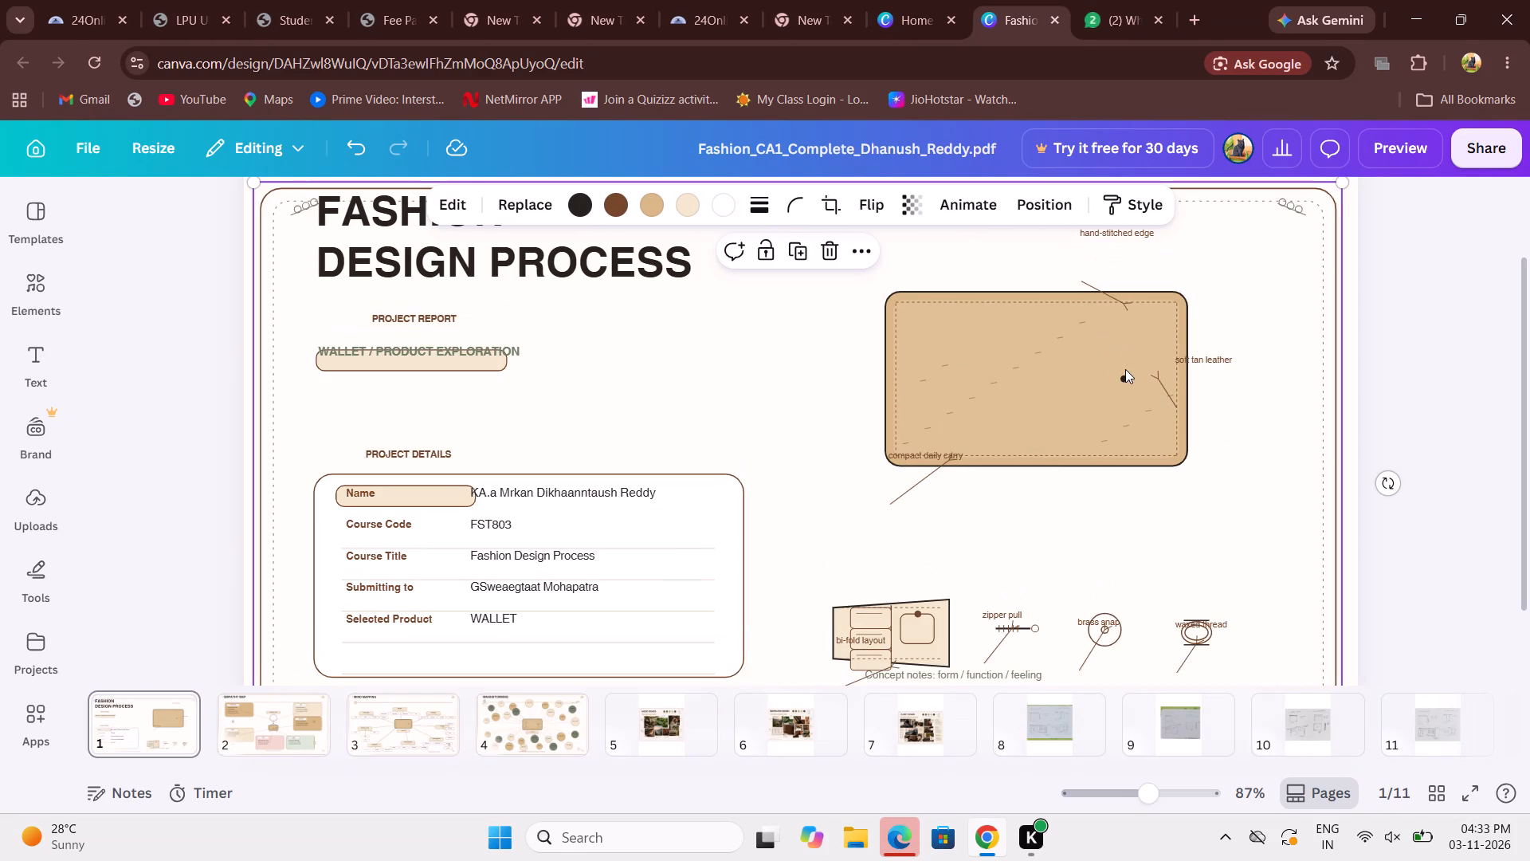
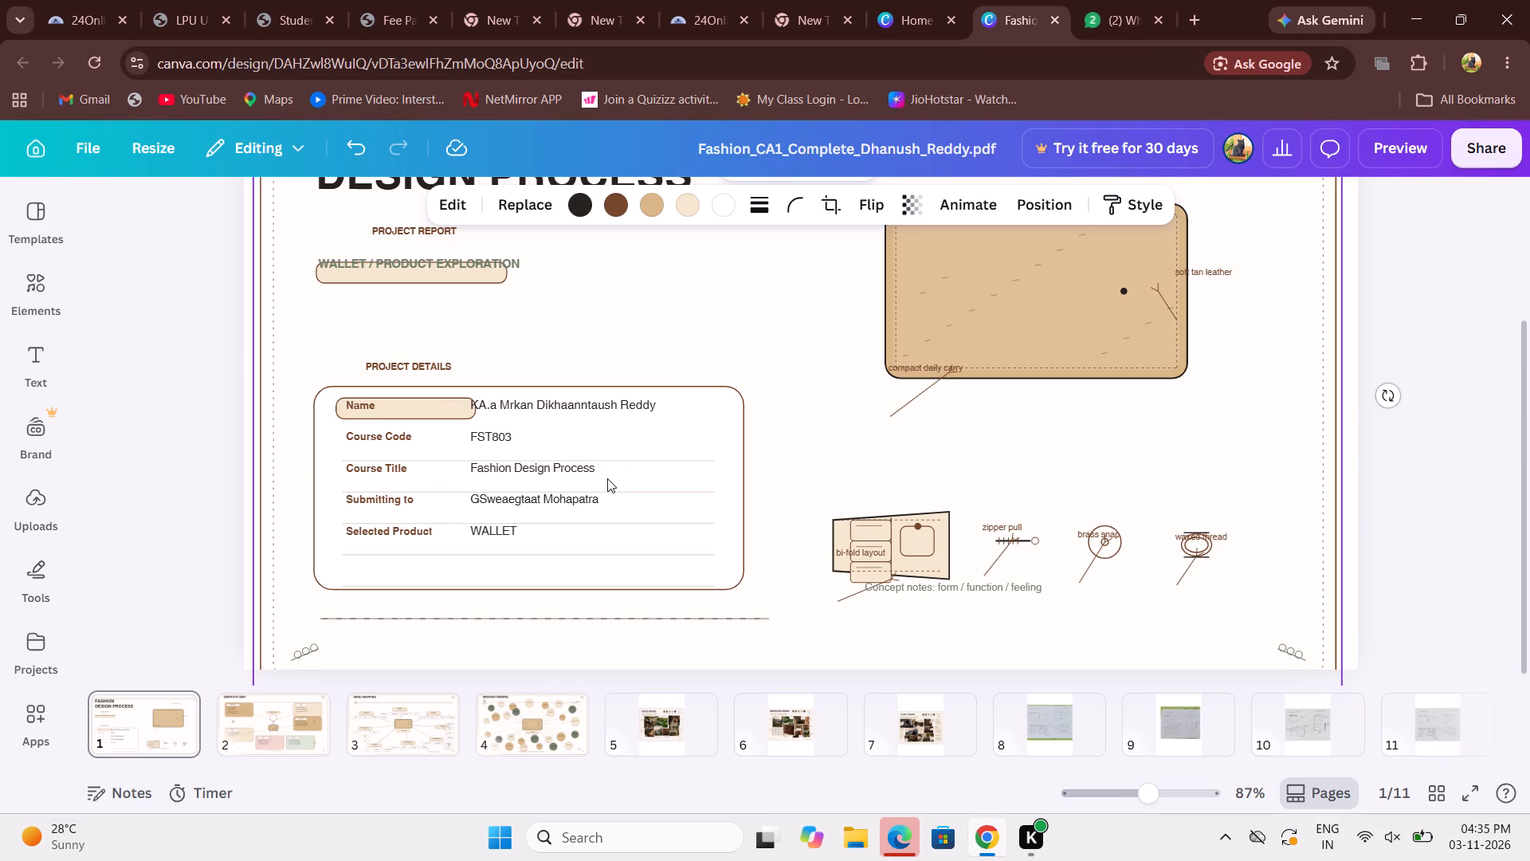
Delete the garbled value text beside Submitting to in the Project Details box on page 1.
click(590, 498)
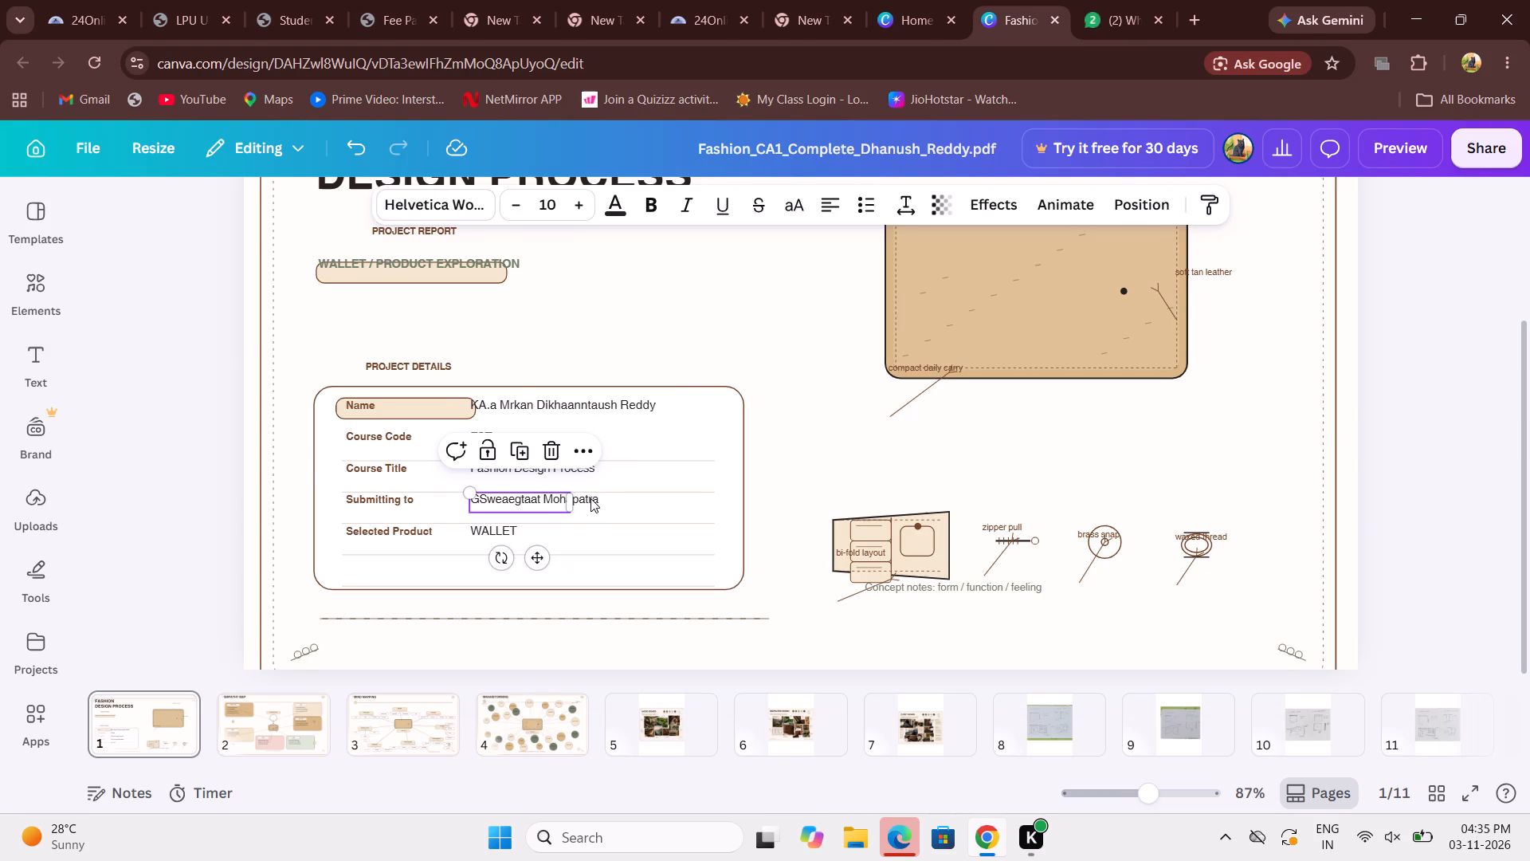
key(BackSpace)
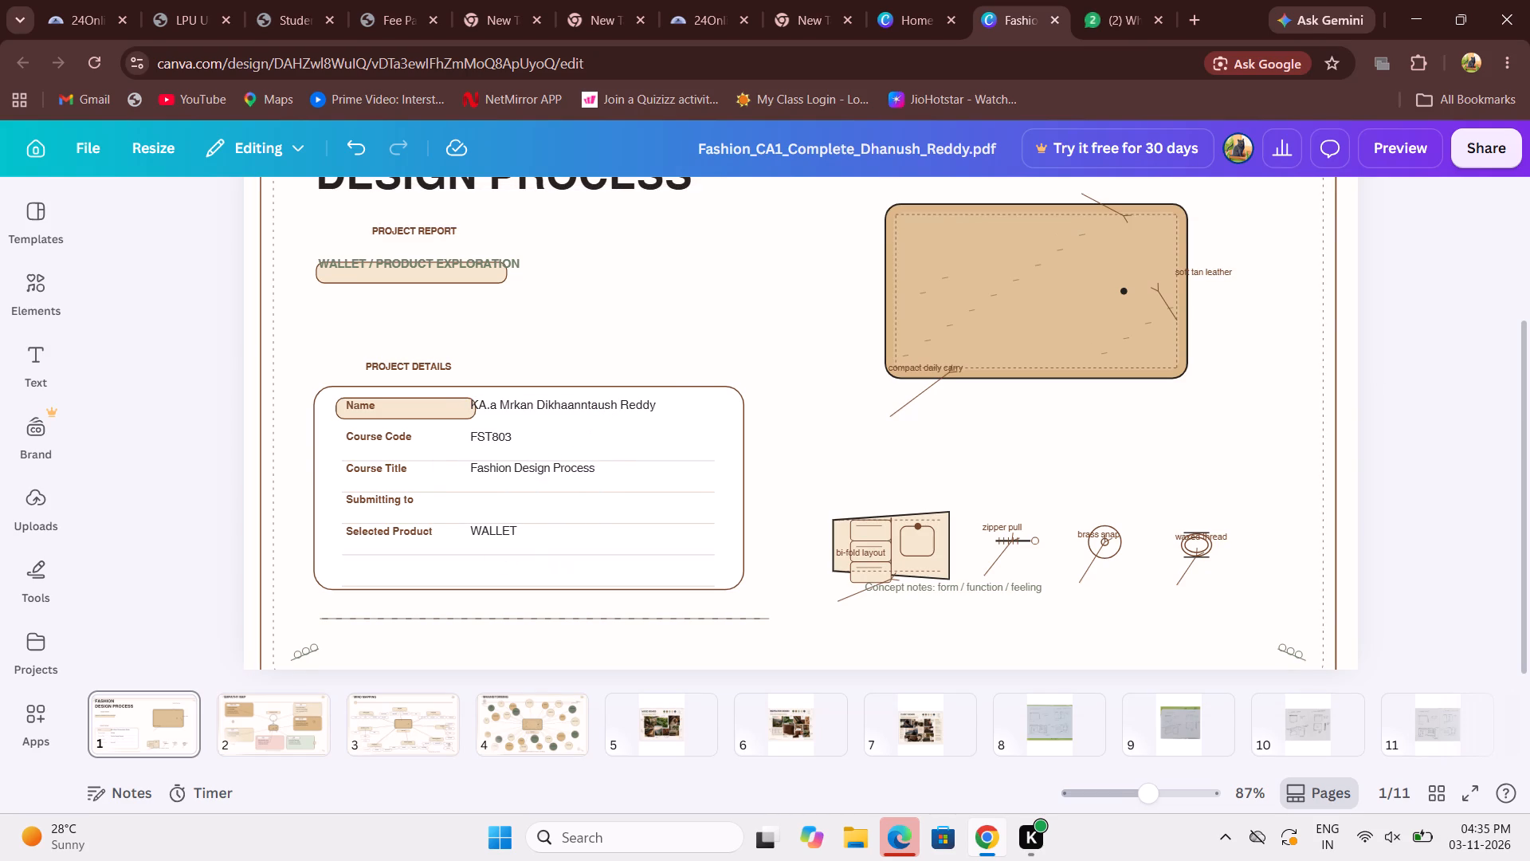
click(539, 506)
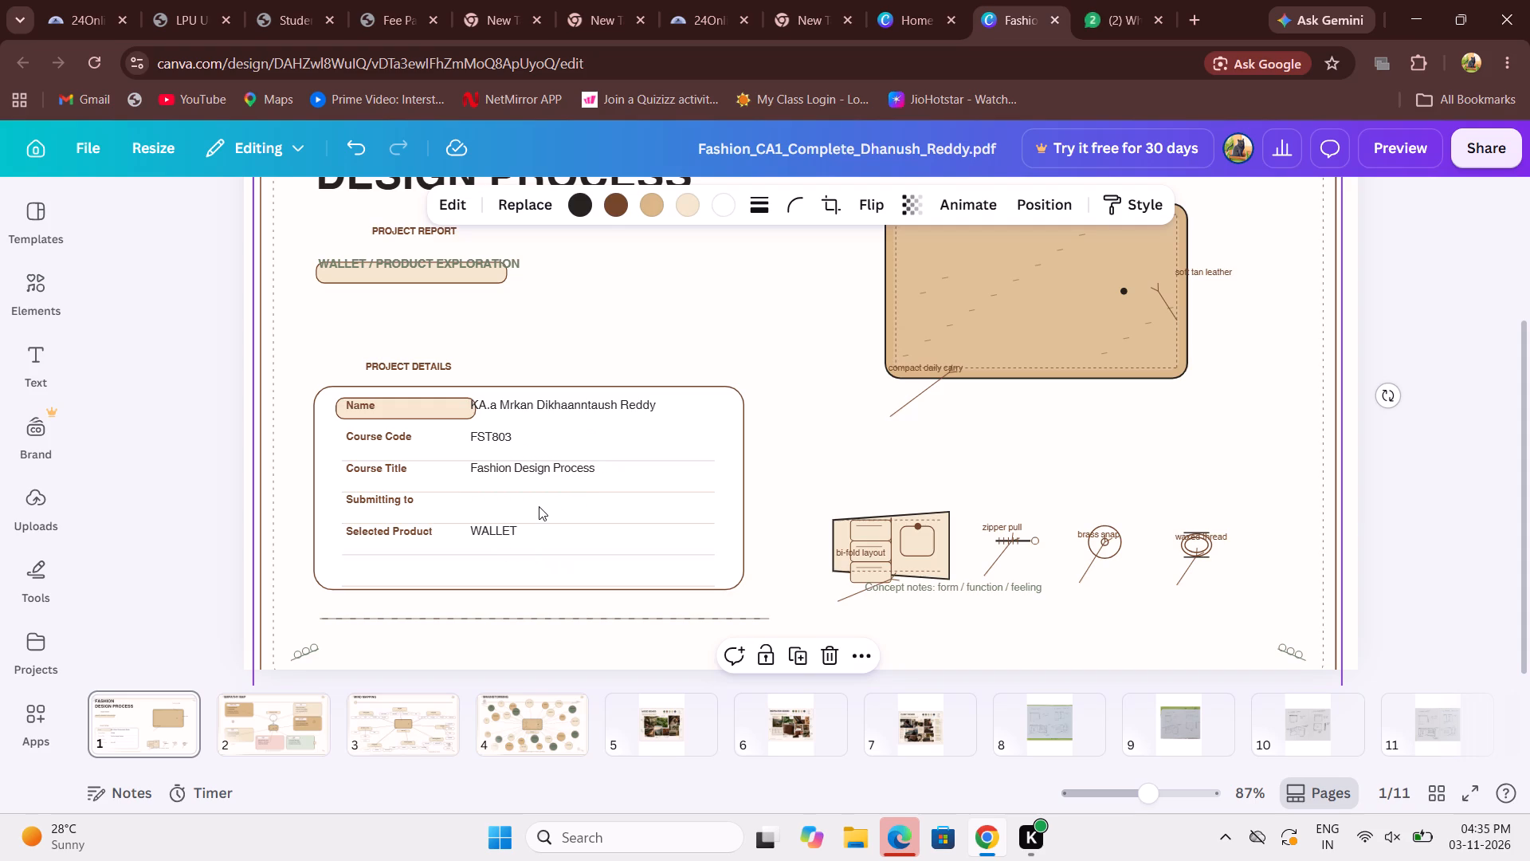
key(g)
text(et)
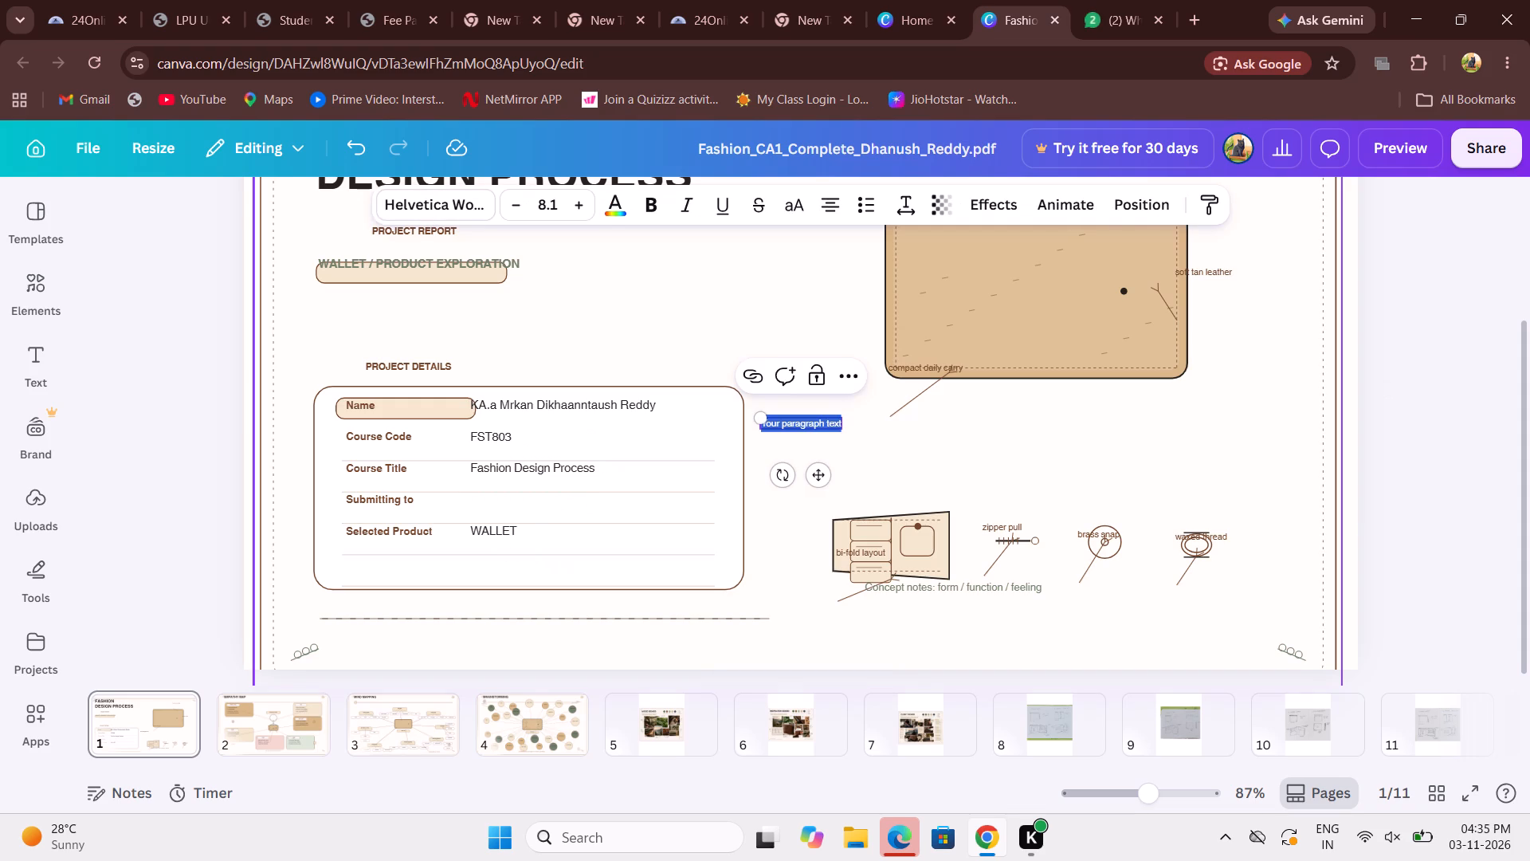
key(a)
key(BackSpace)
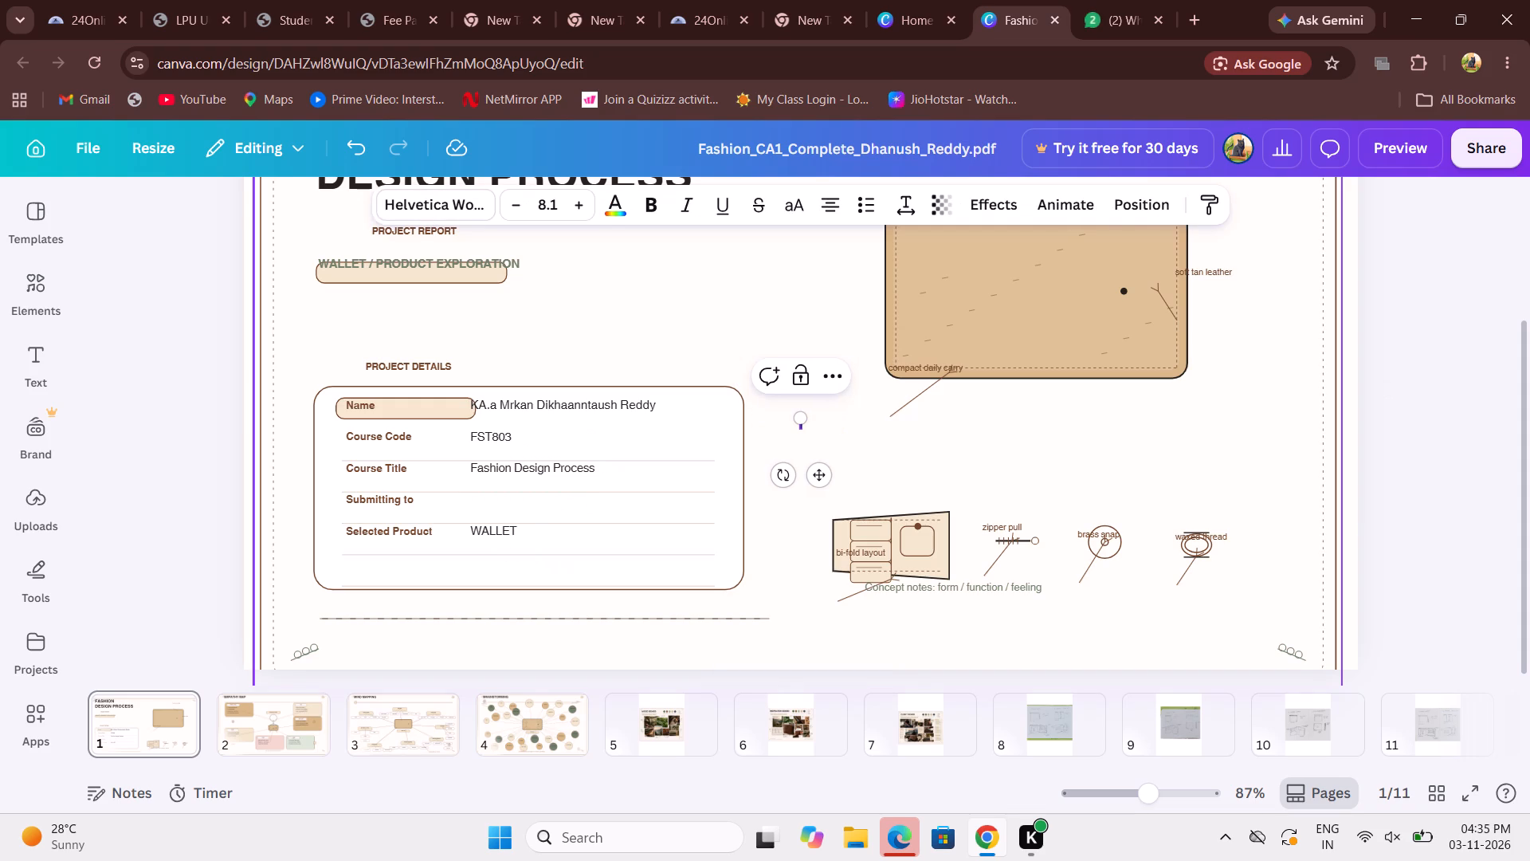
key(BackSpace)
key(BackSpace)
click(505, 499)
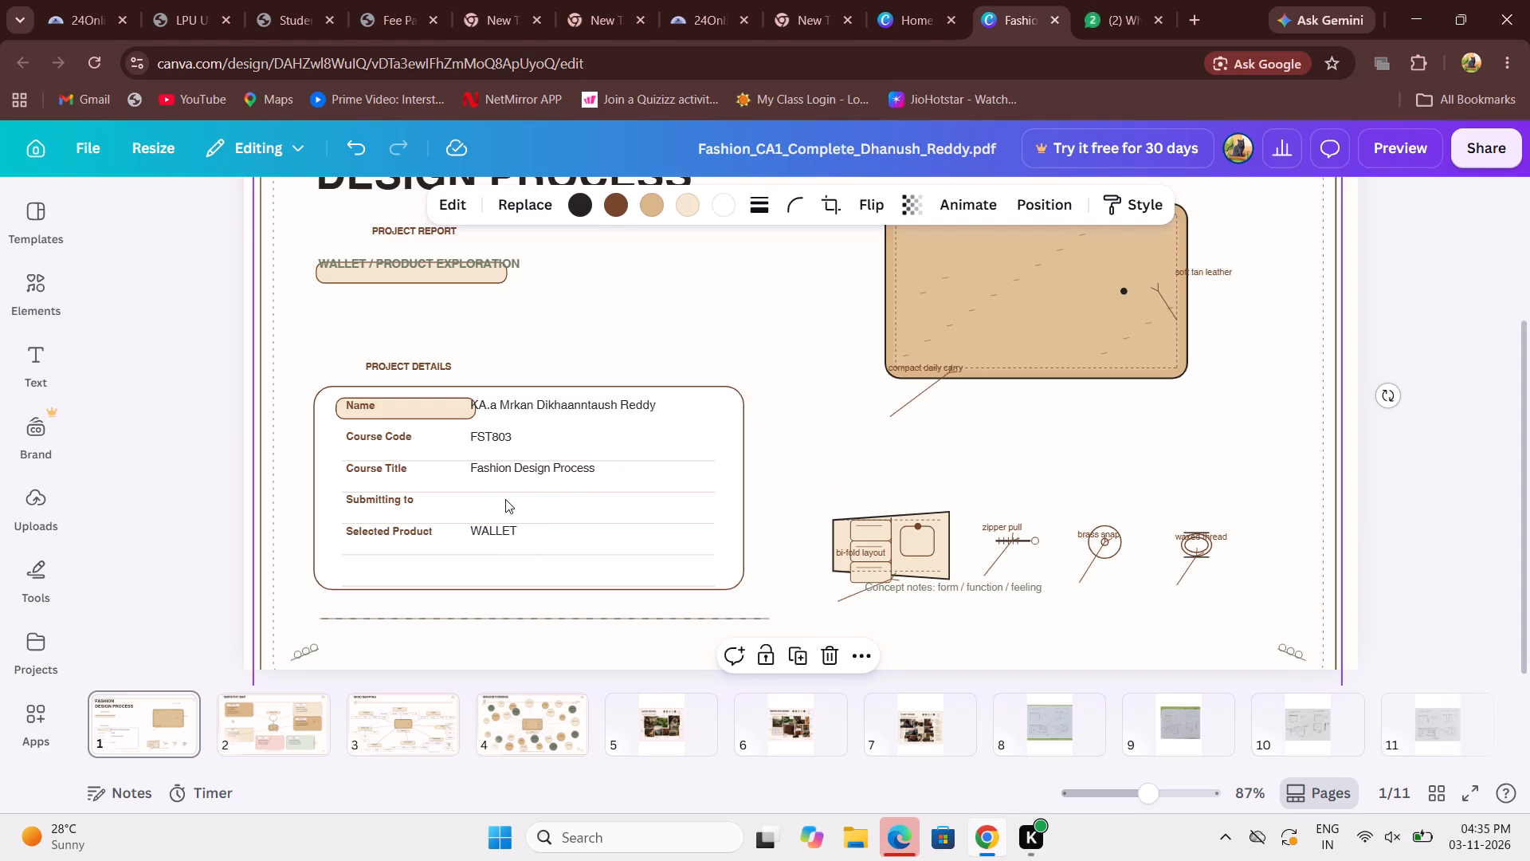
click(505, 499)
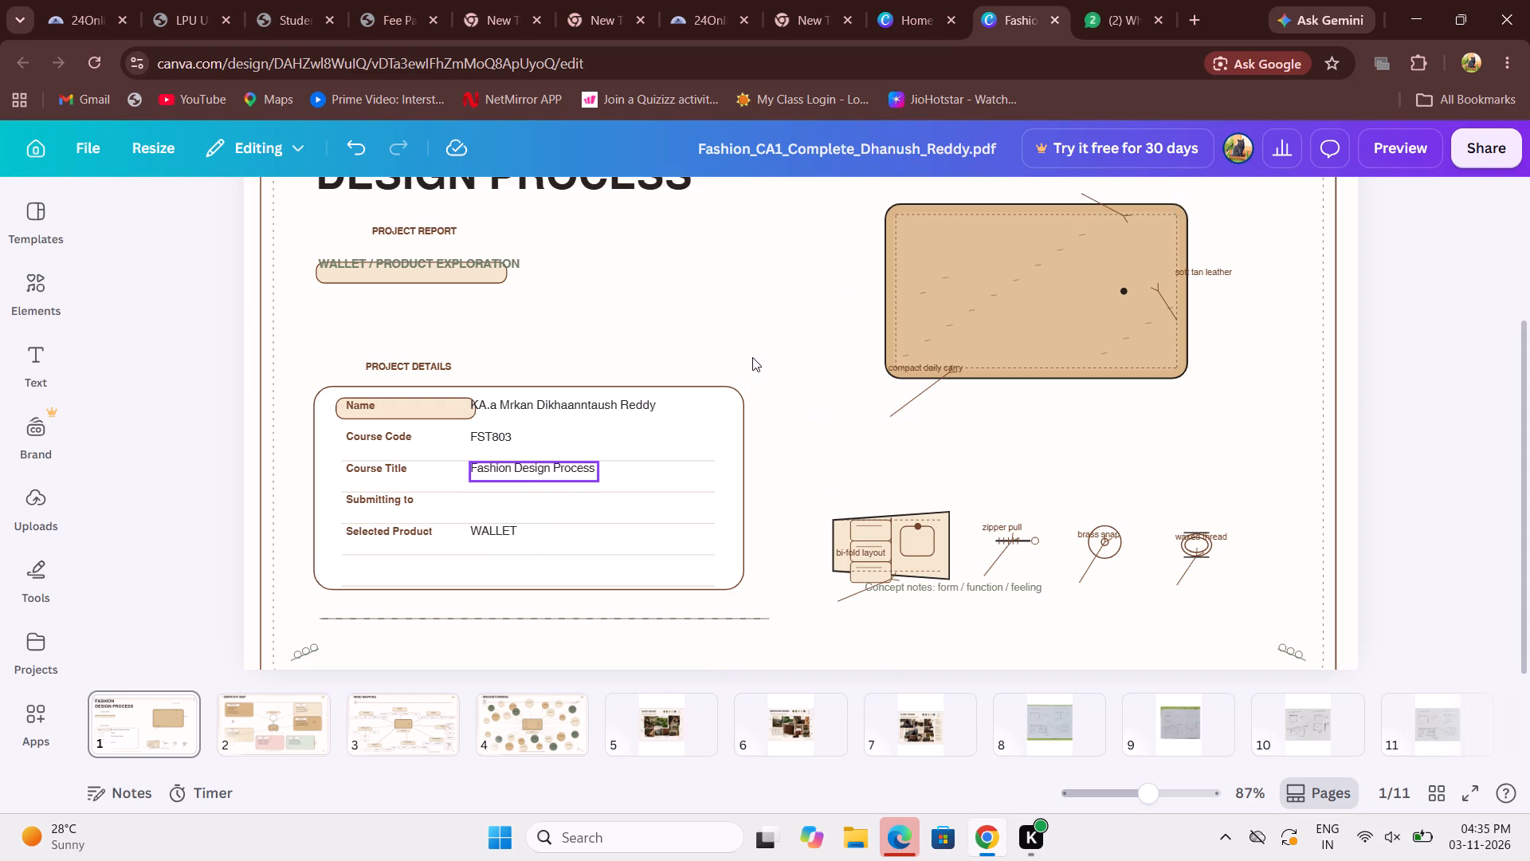
Move the cover page's background graphic slightly left so its frames and label boxes shift relative to the text.
drag(760, 348, 732, 349)
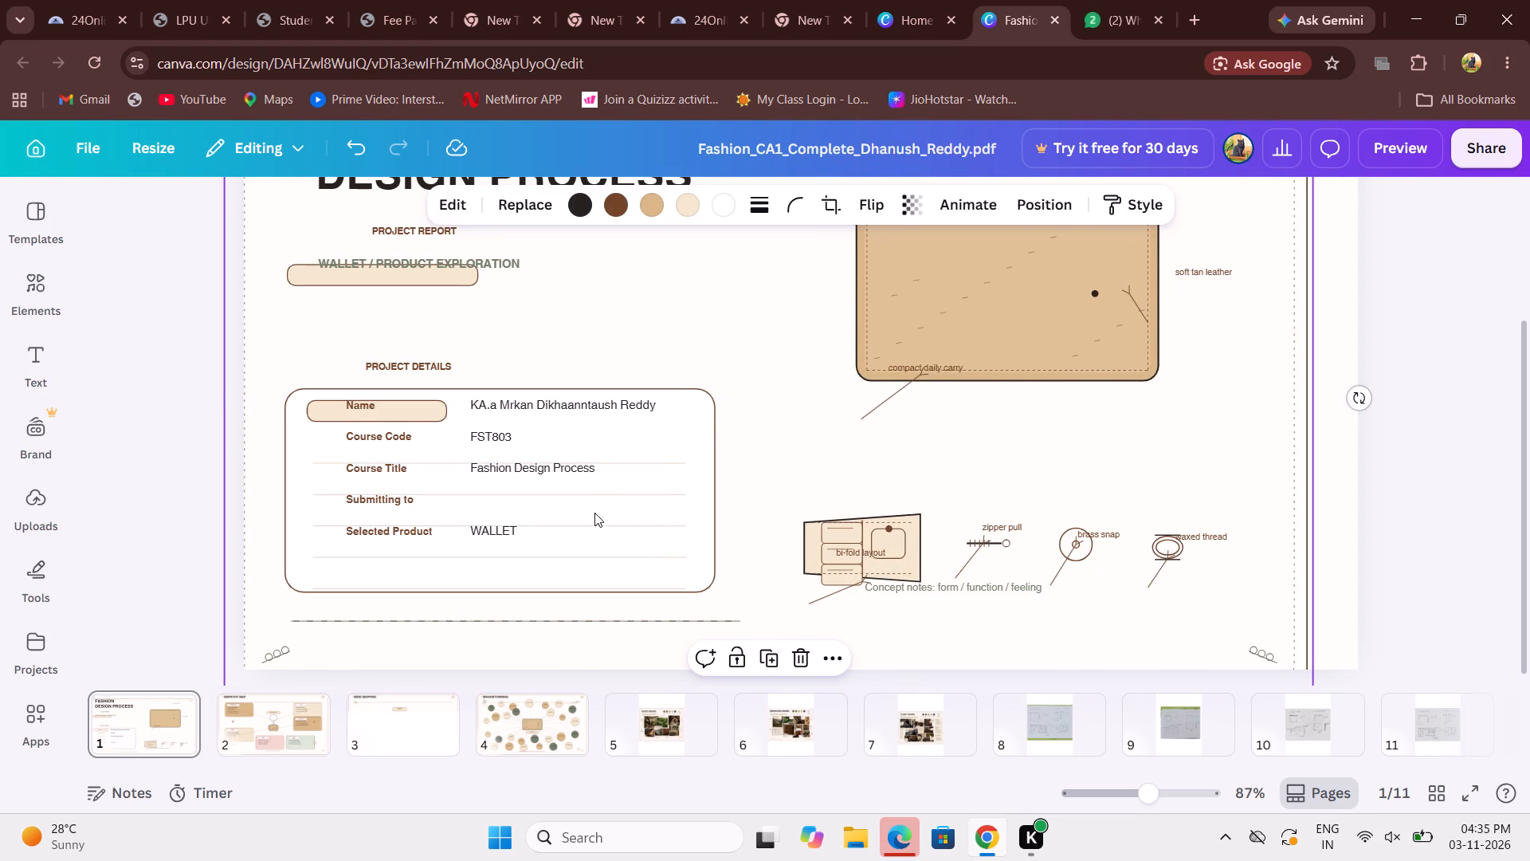
Nudge the Course Title, Submitting to and Selected Product row texts down between the ruled lines, and fit the Name label inside its tan box.
drag(557, 470, 559, 479)
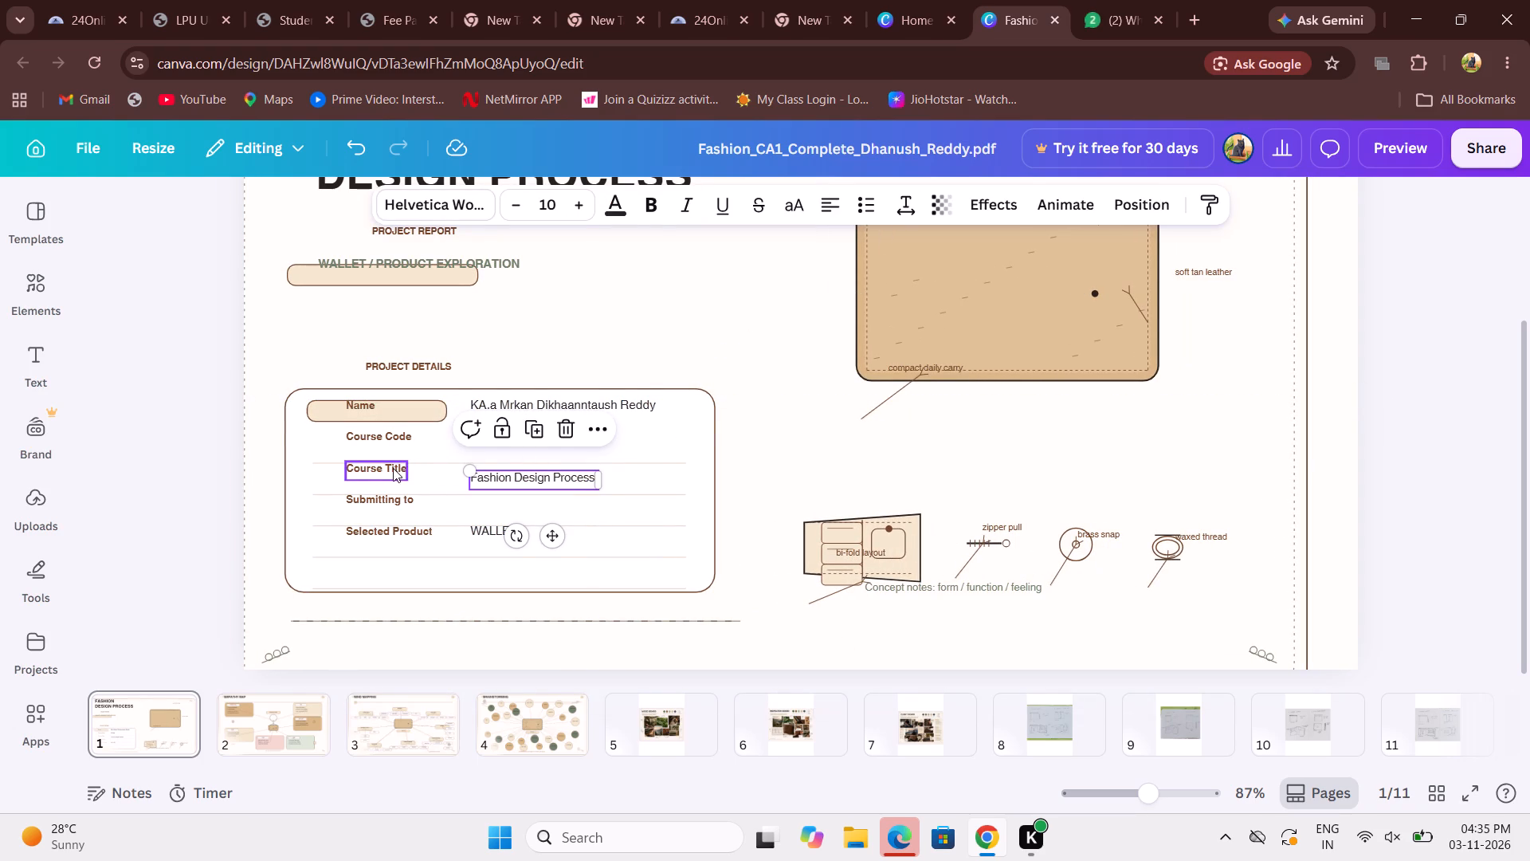
drag(393, 468, 393, 476)
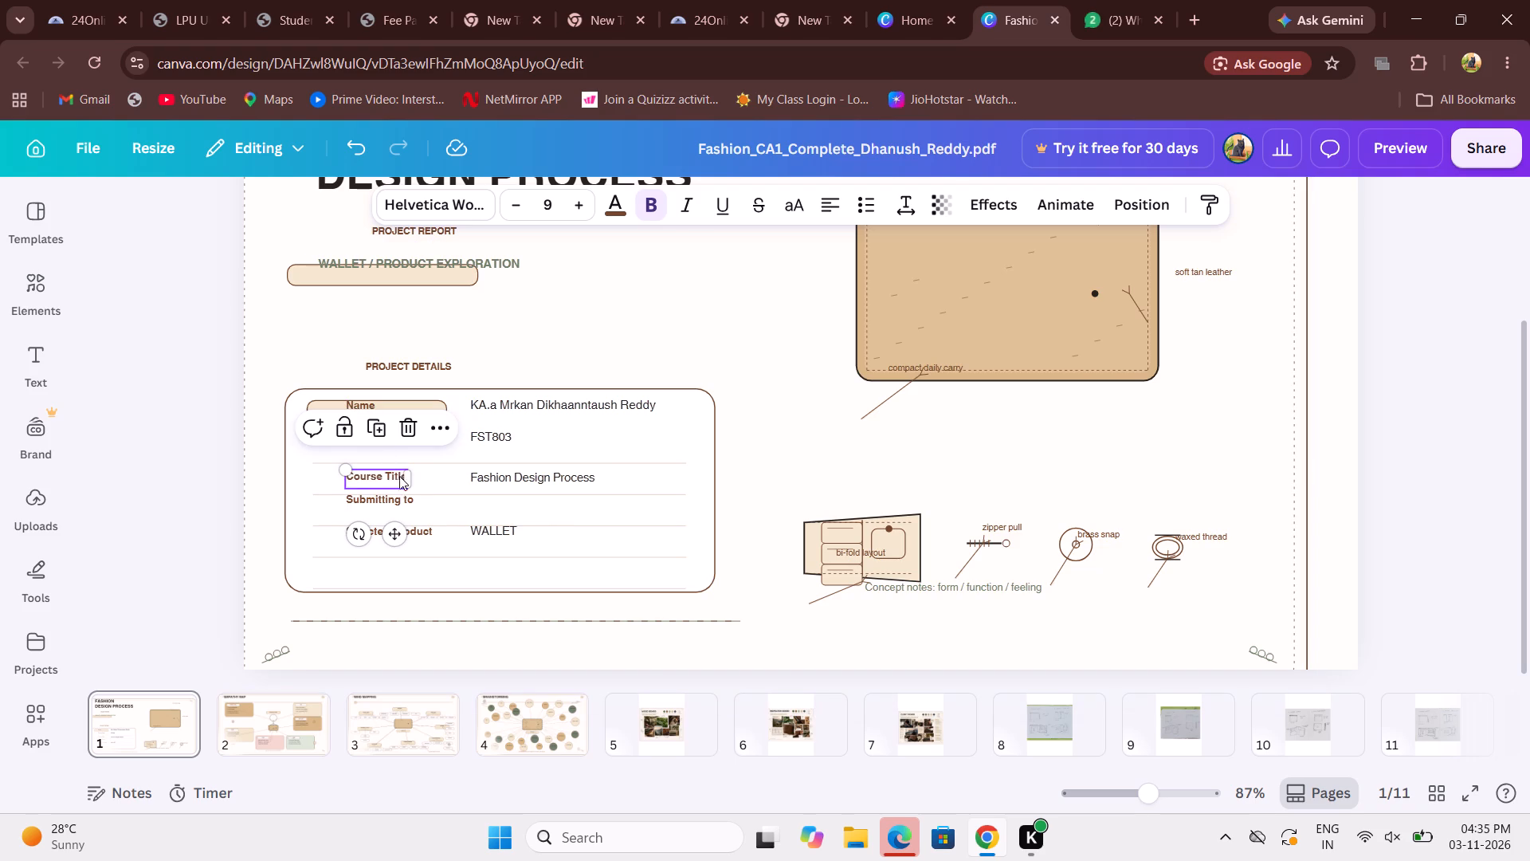
drag(385, 503, 385, 511)
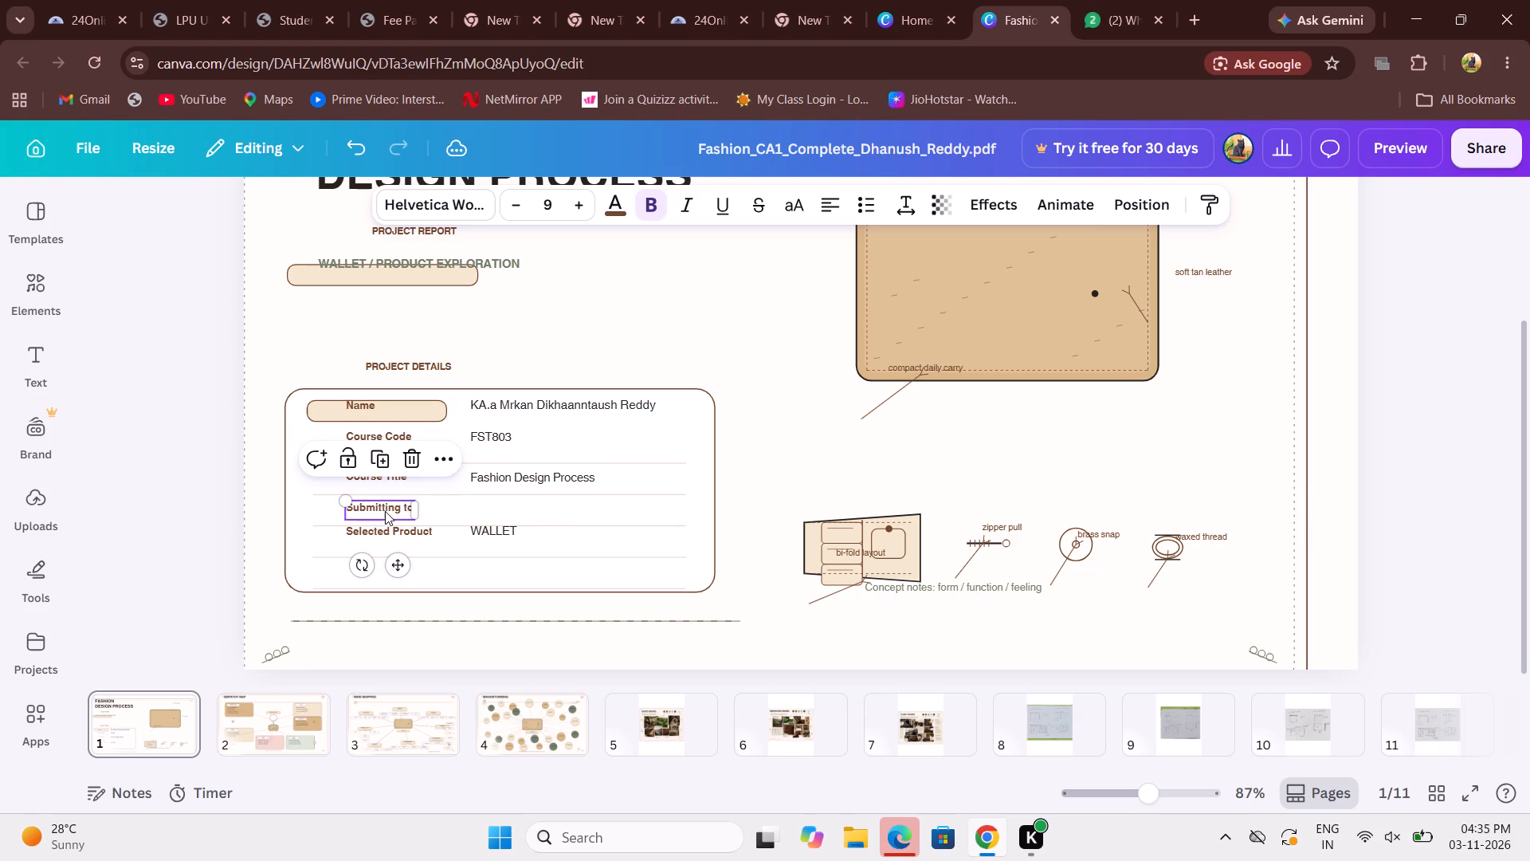
click(388, 525)
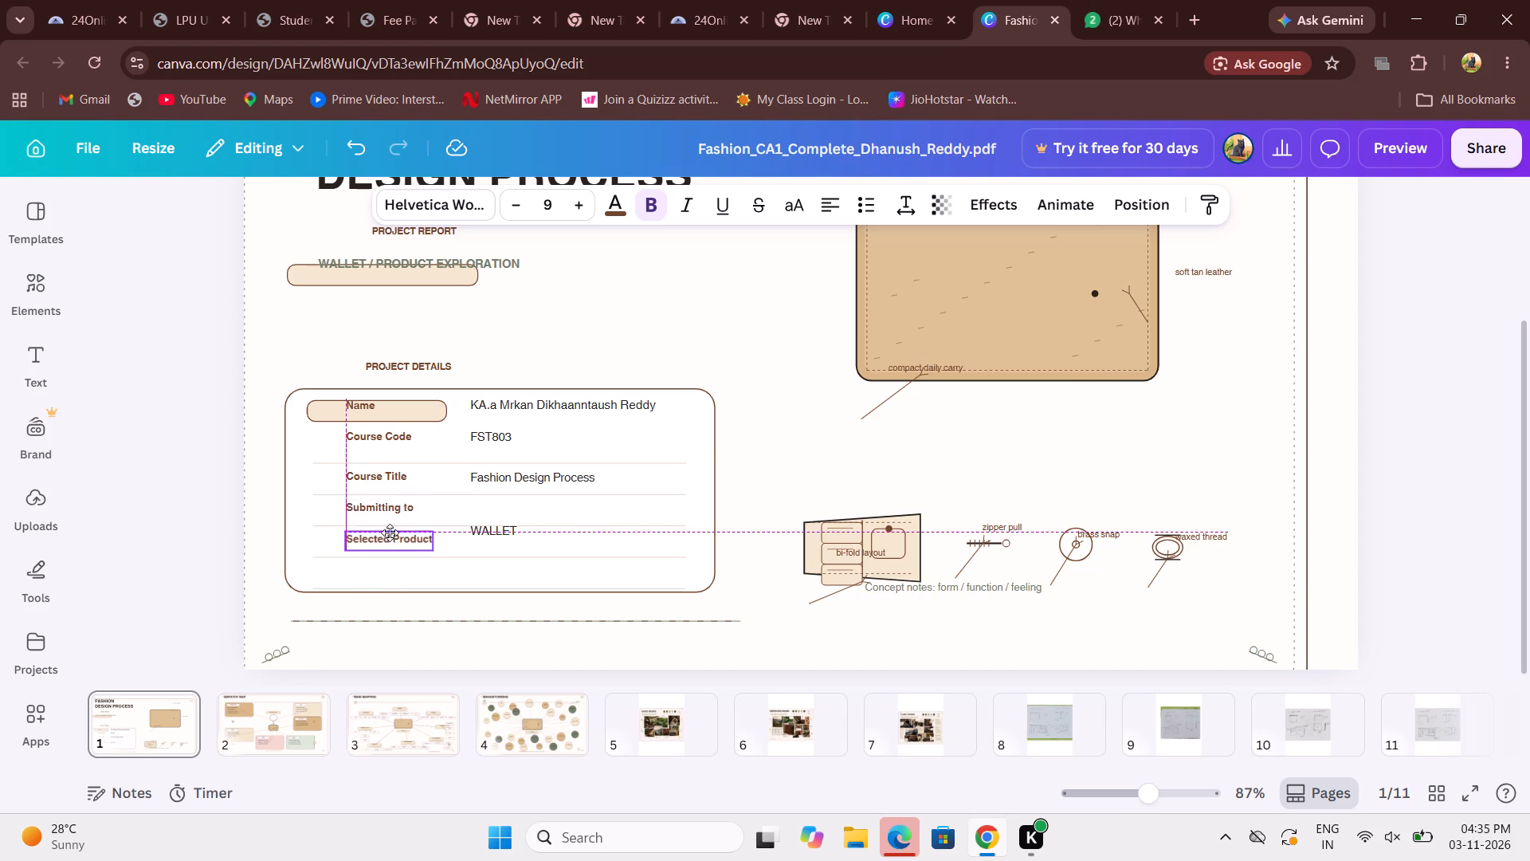
click(495, 529)
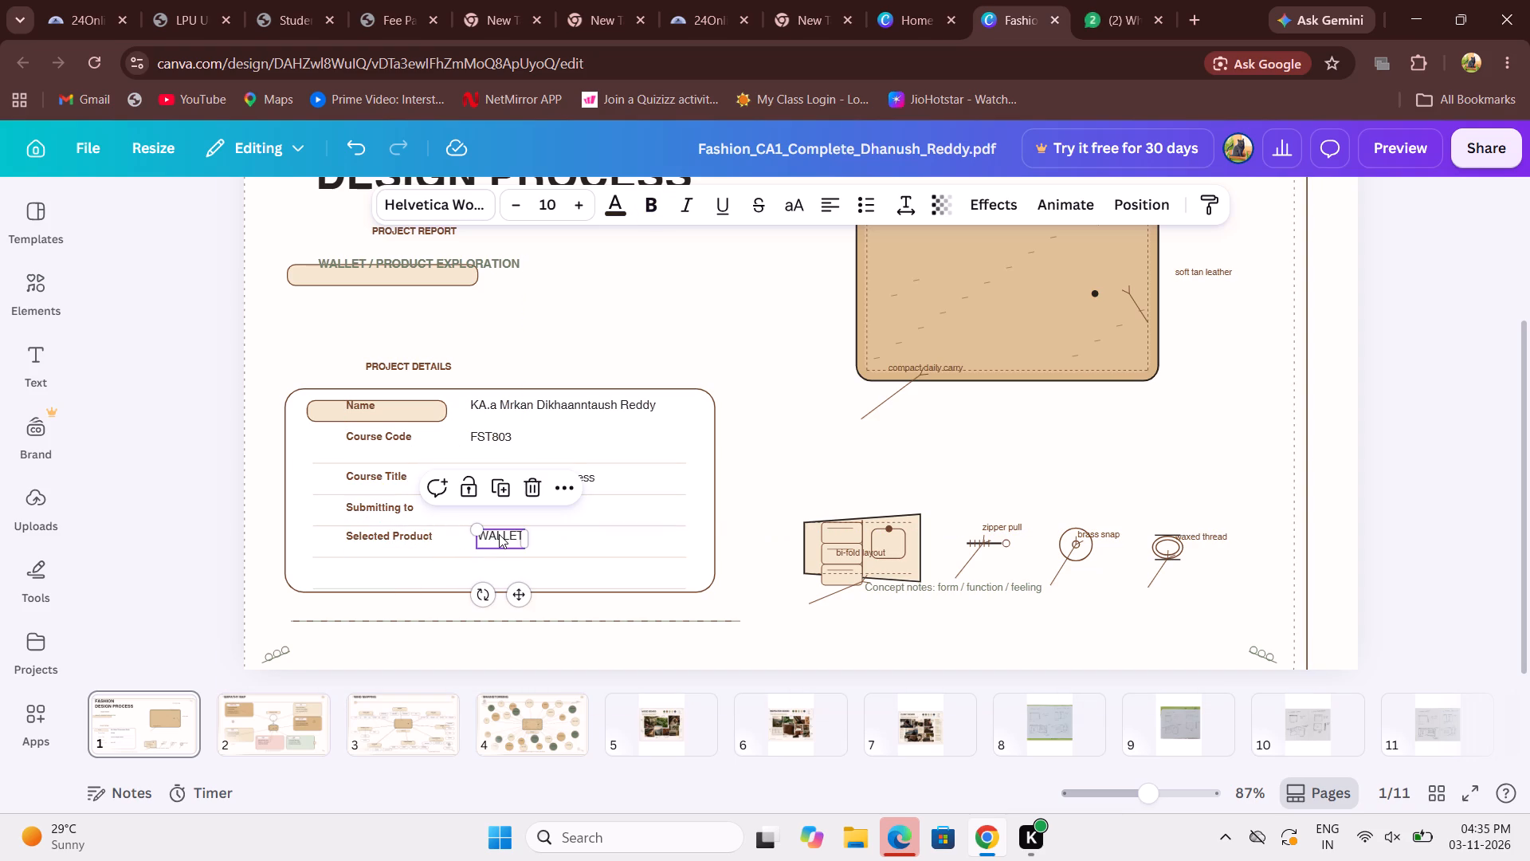
click(355, 404)
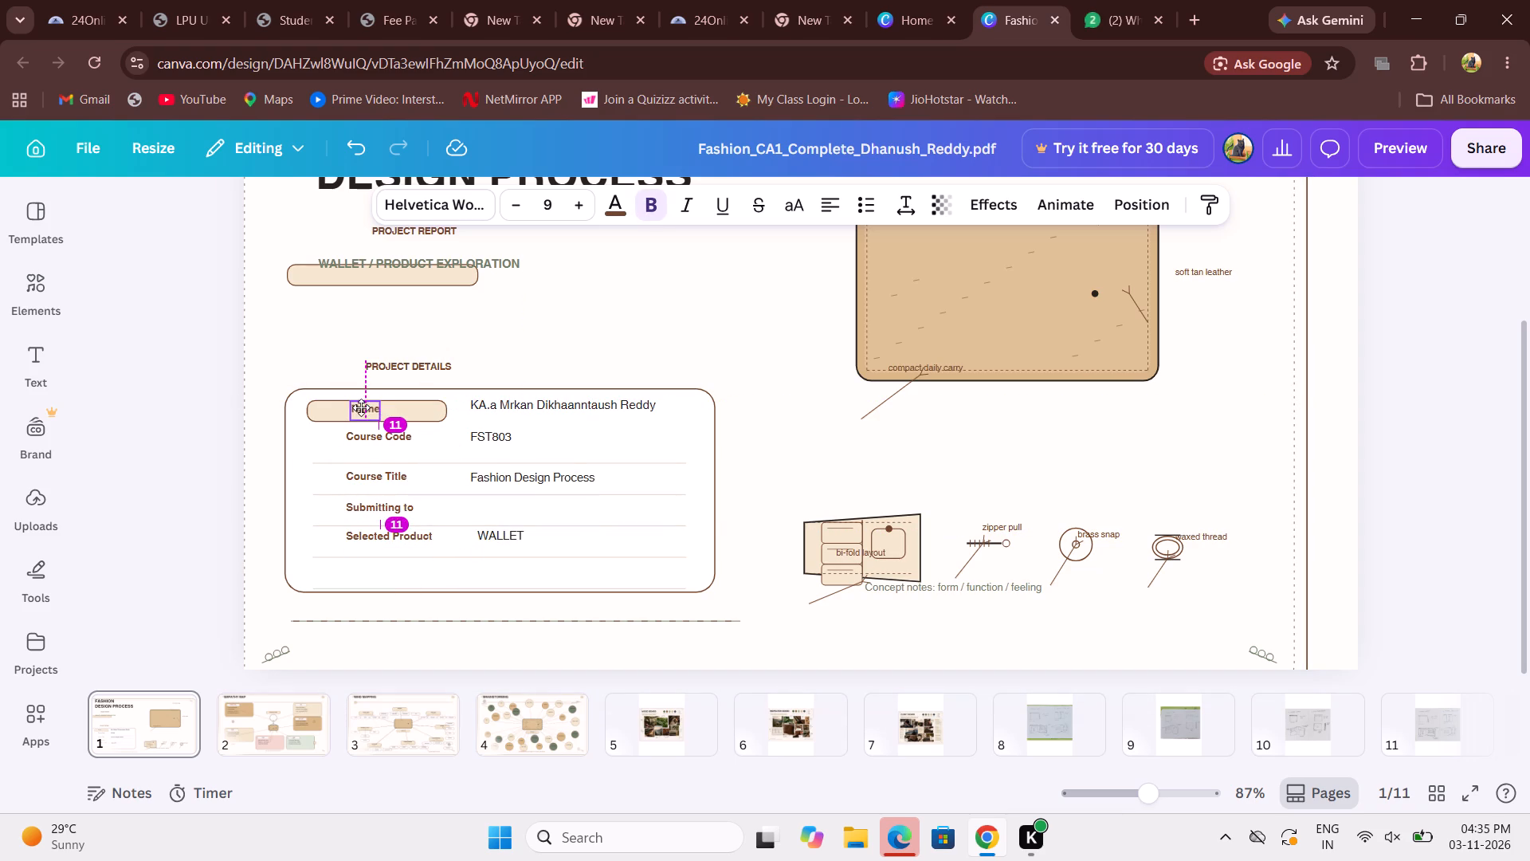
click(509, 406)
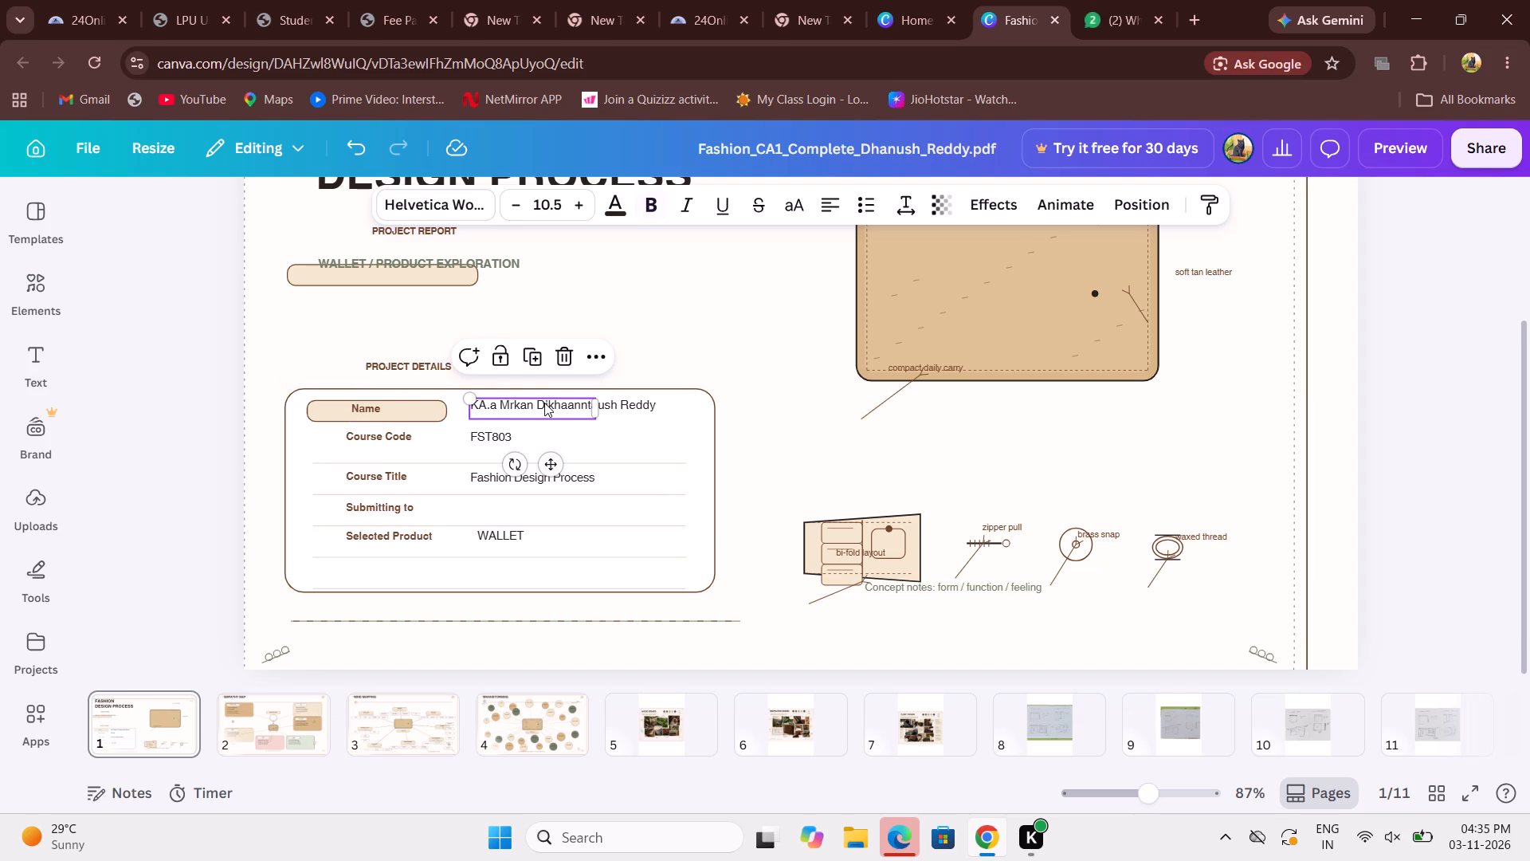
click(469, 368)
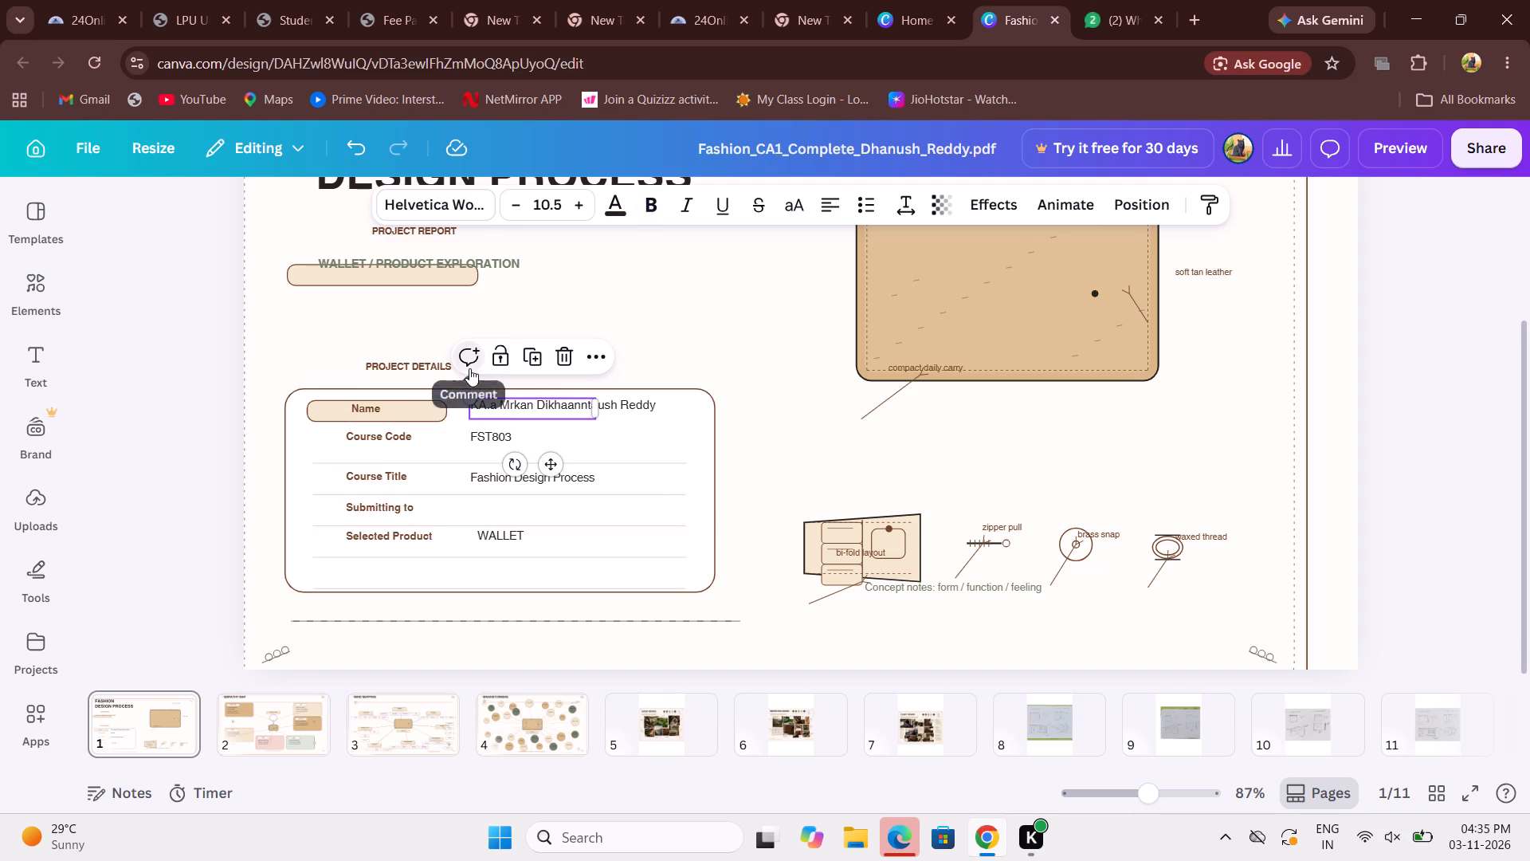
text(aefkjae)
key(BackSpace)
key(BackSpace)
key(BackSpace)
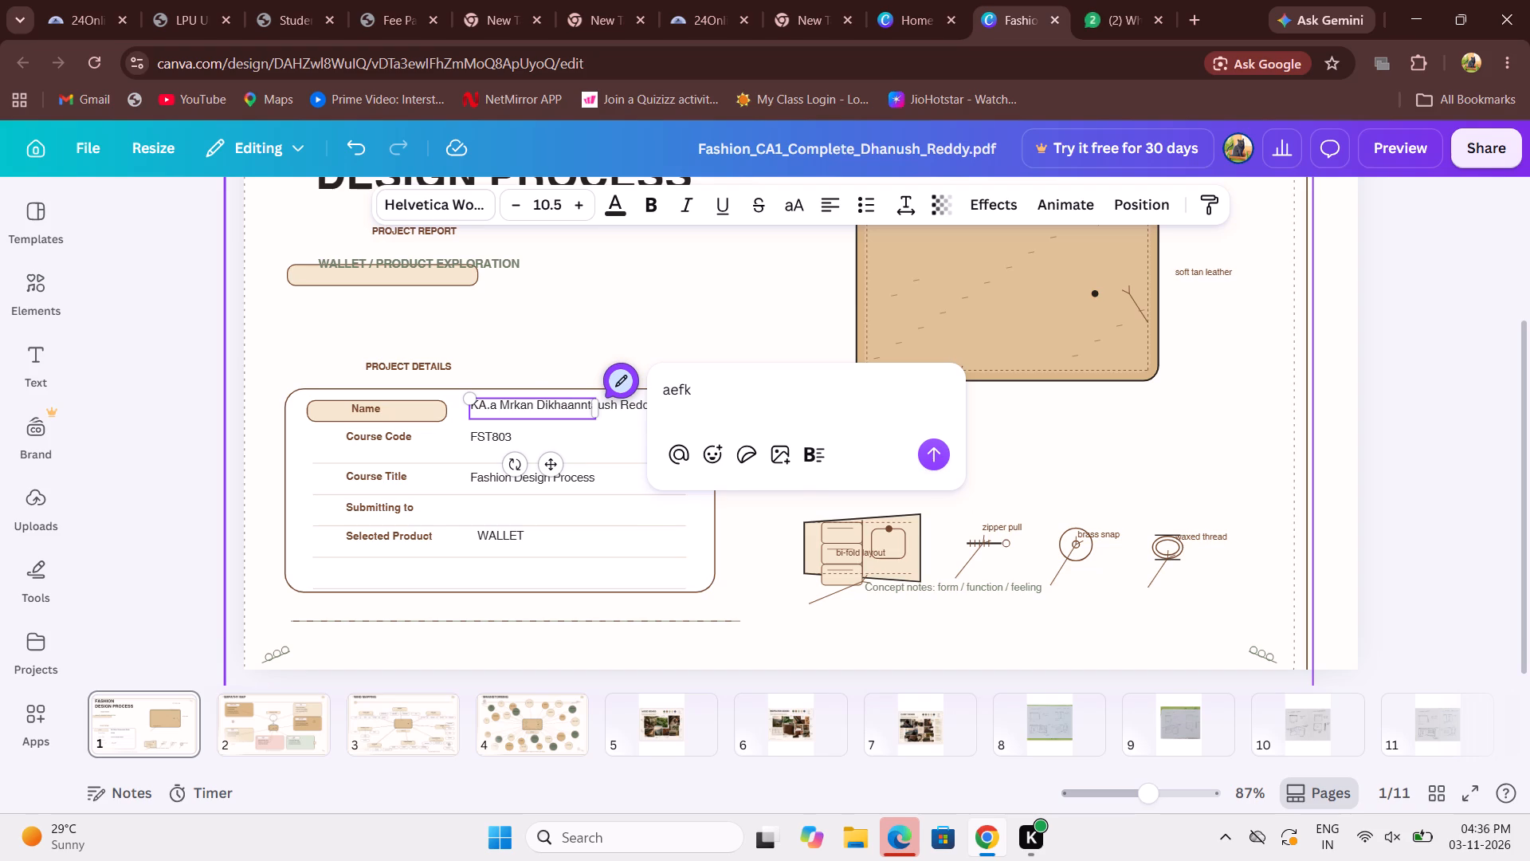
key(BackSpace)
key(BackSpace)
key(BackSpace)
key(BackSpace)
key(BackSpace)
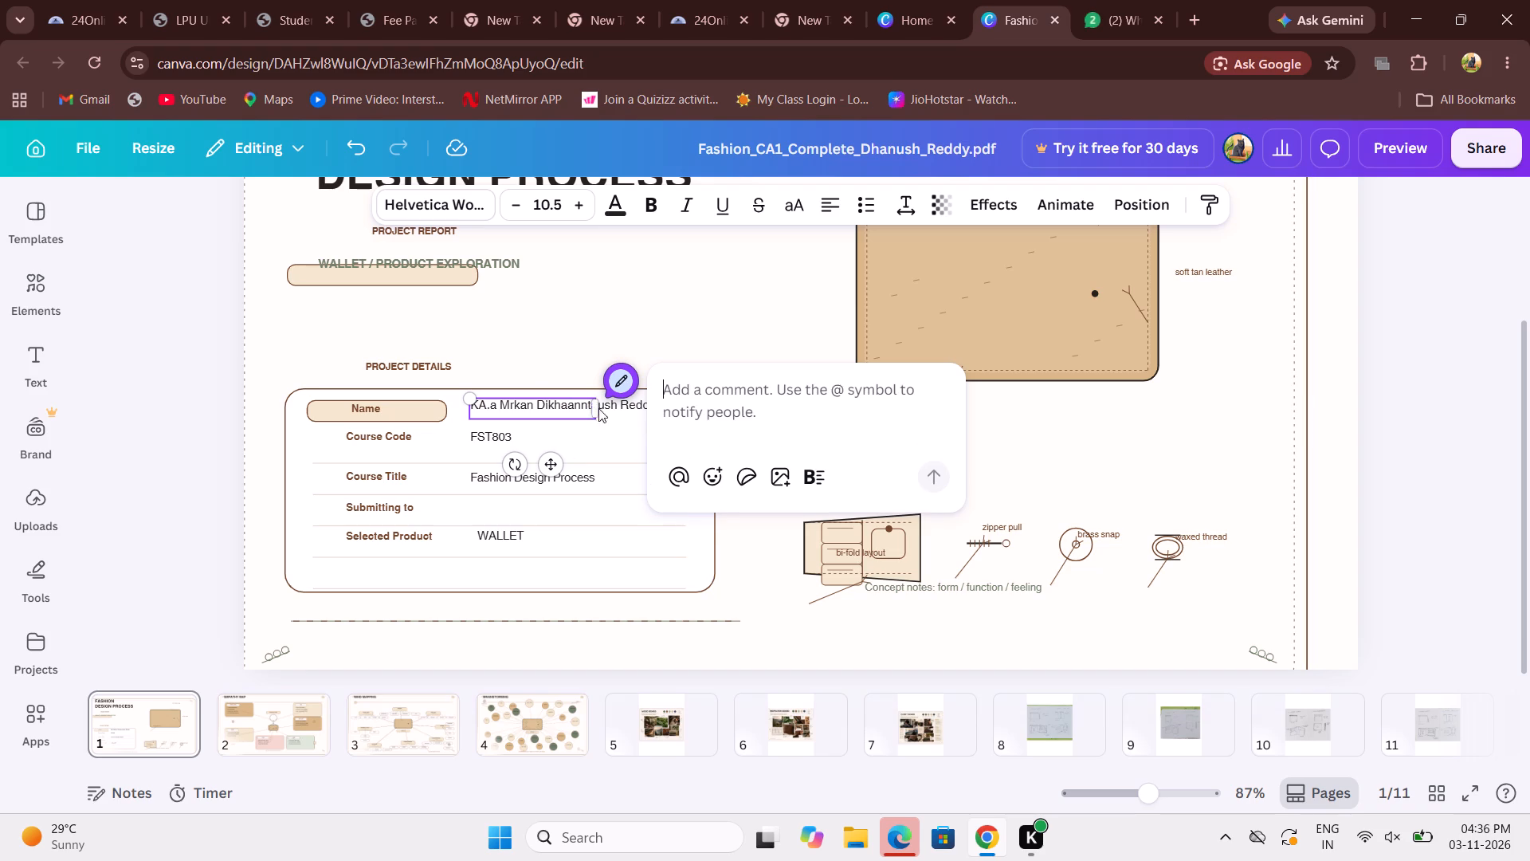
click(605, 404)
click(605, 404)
Replace the garbled value in the Name row of the Project Details box with the student's name.
click(575, 404)
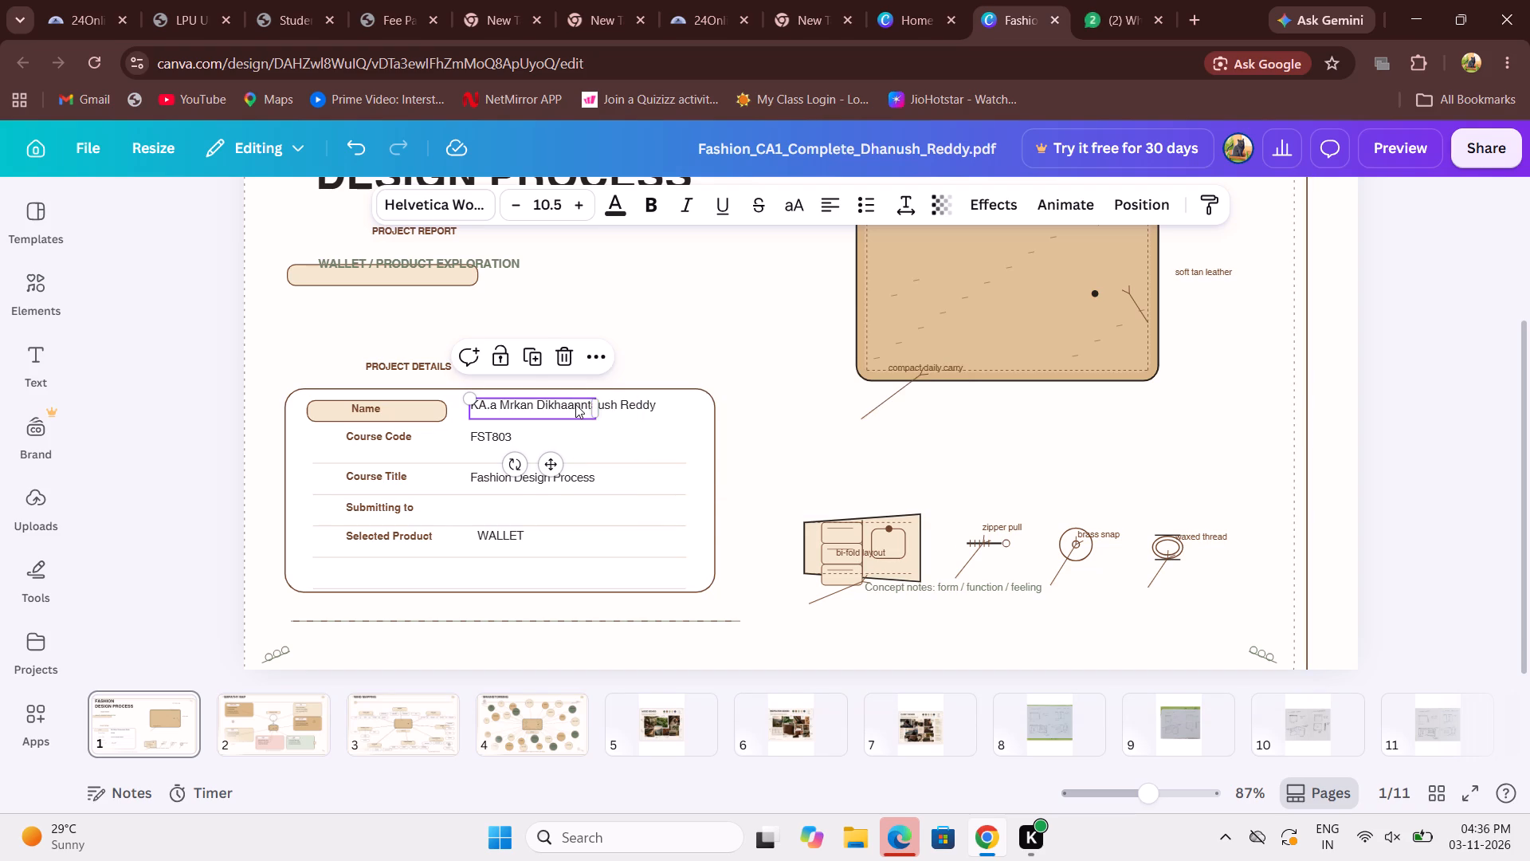
key(BackSpace)
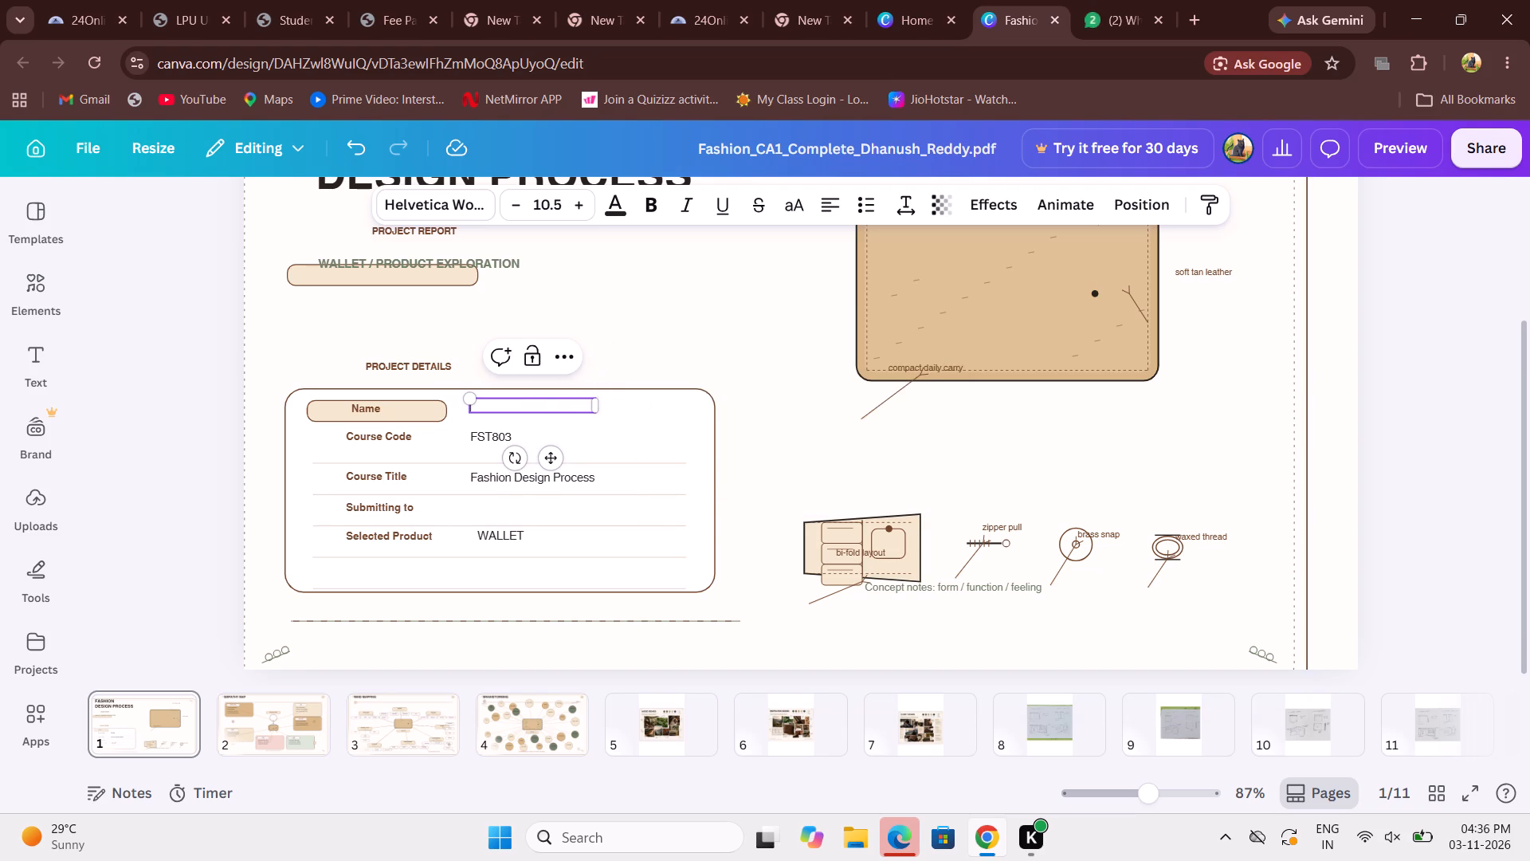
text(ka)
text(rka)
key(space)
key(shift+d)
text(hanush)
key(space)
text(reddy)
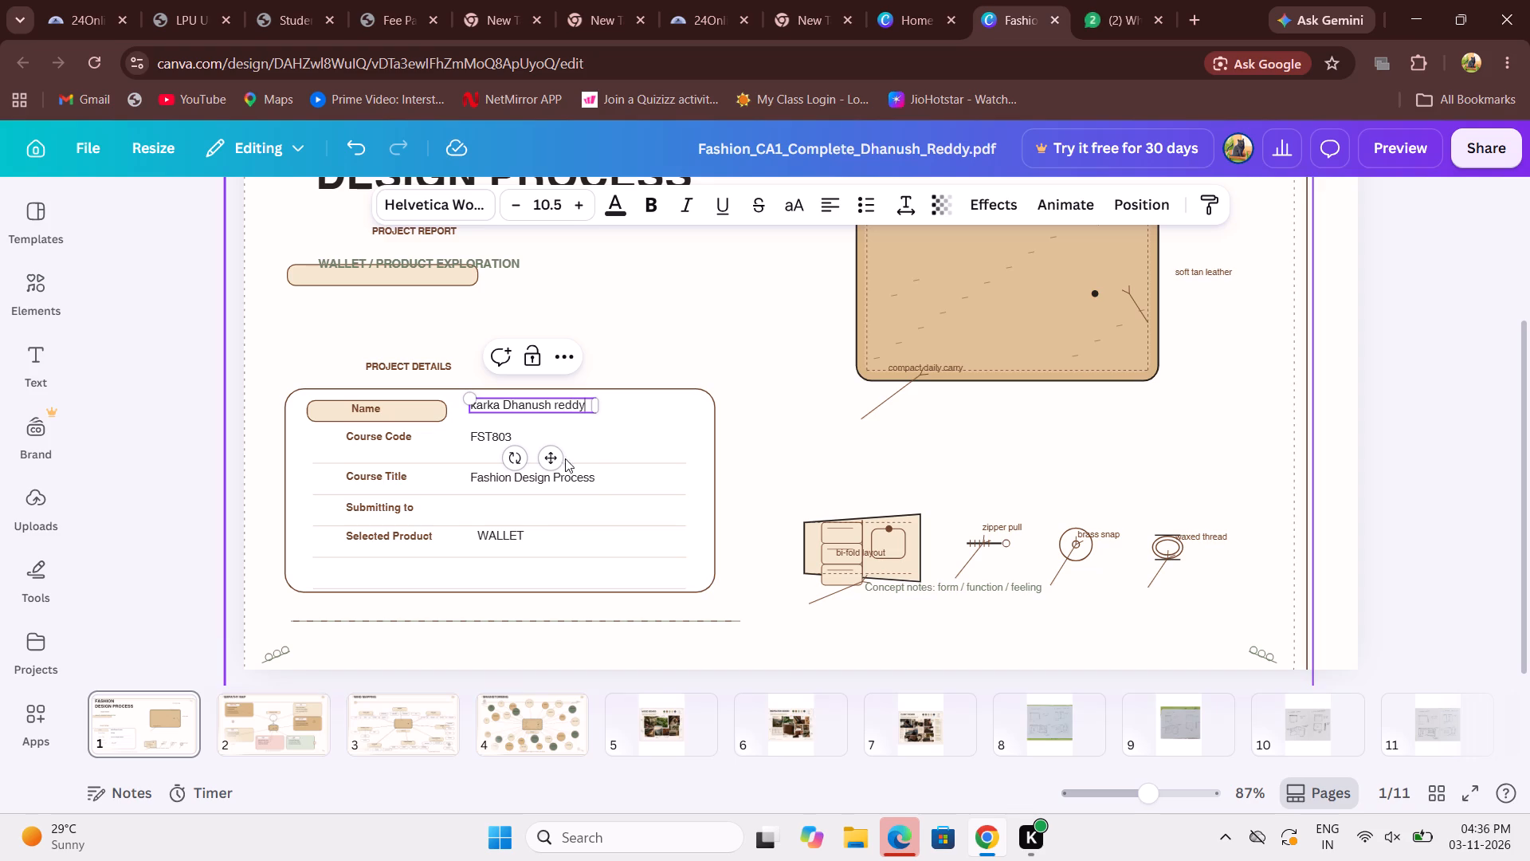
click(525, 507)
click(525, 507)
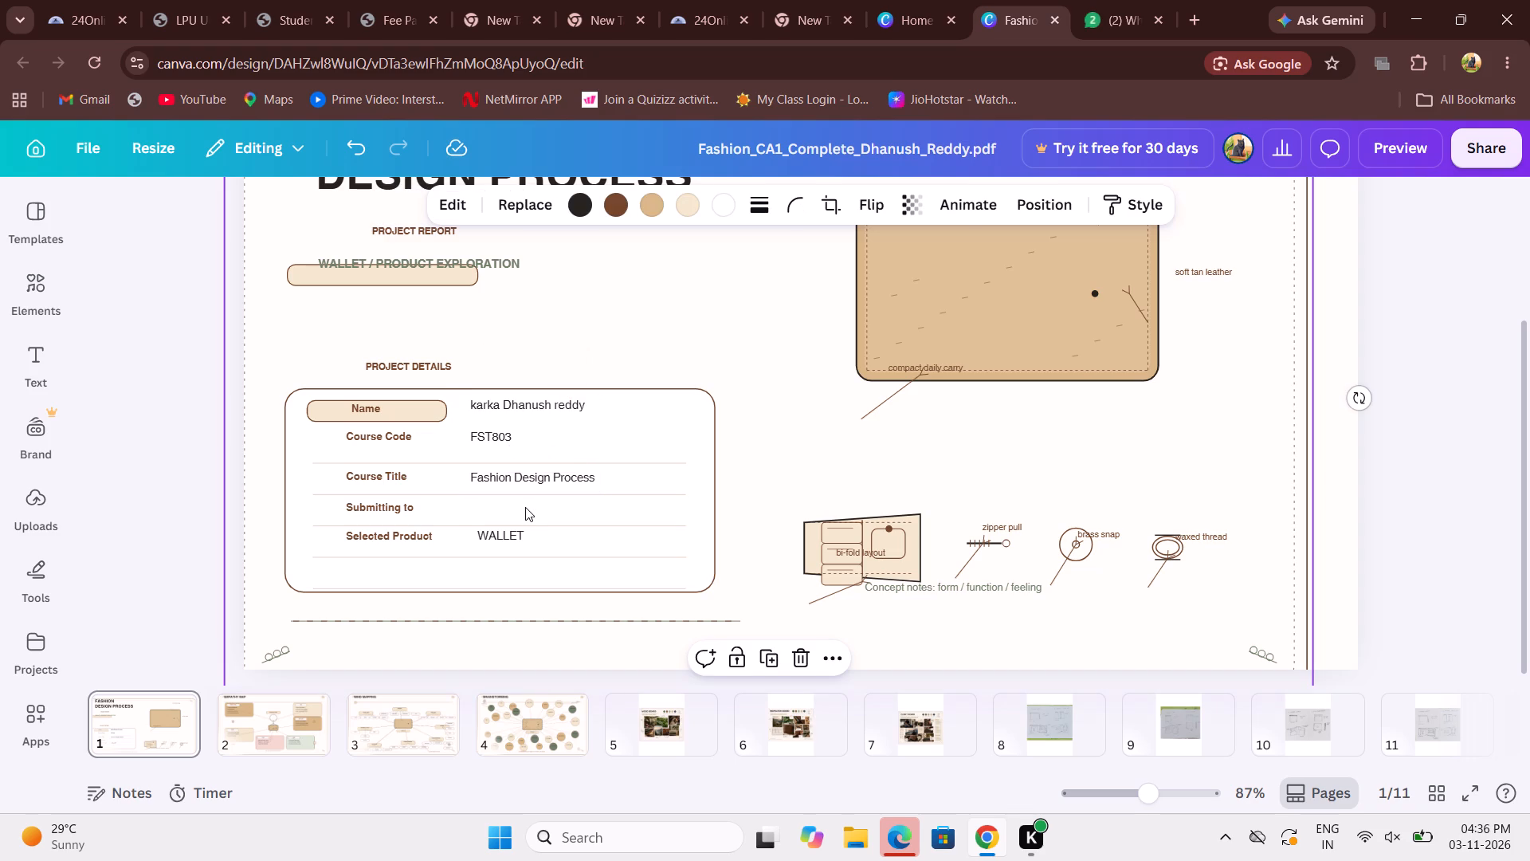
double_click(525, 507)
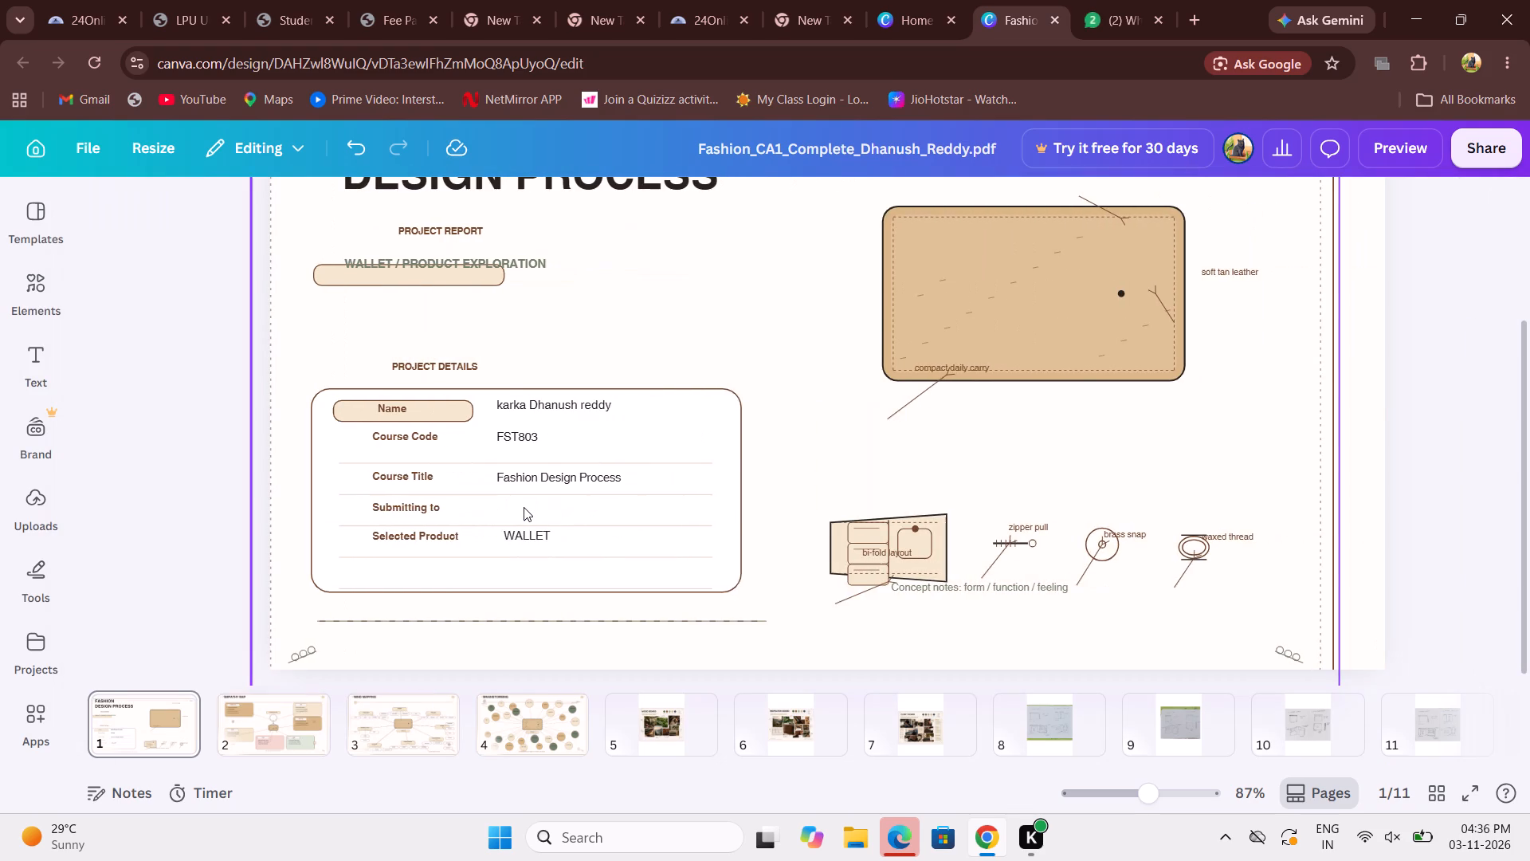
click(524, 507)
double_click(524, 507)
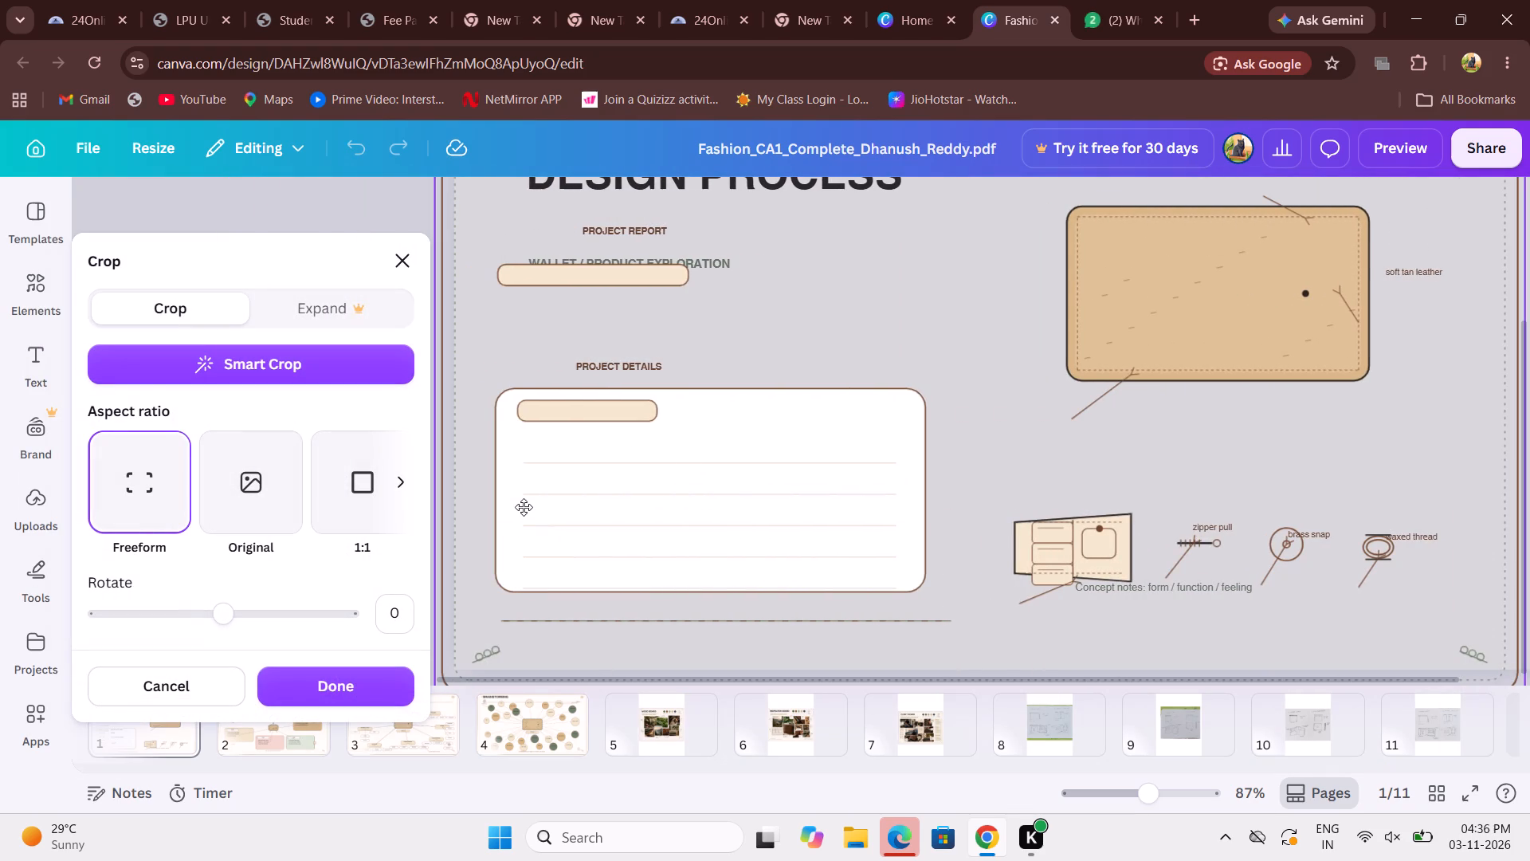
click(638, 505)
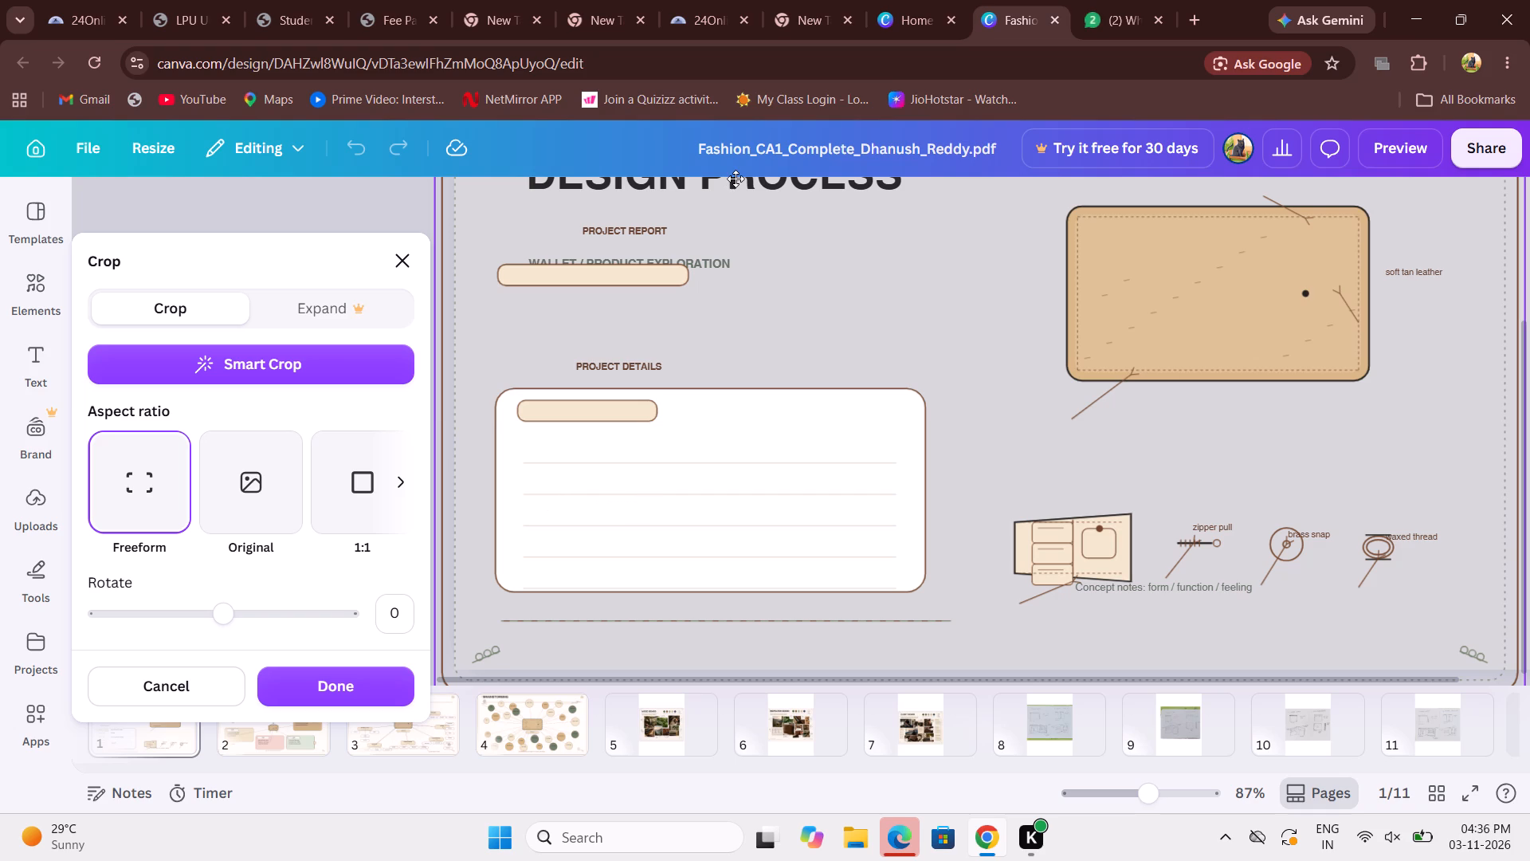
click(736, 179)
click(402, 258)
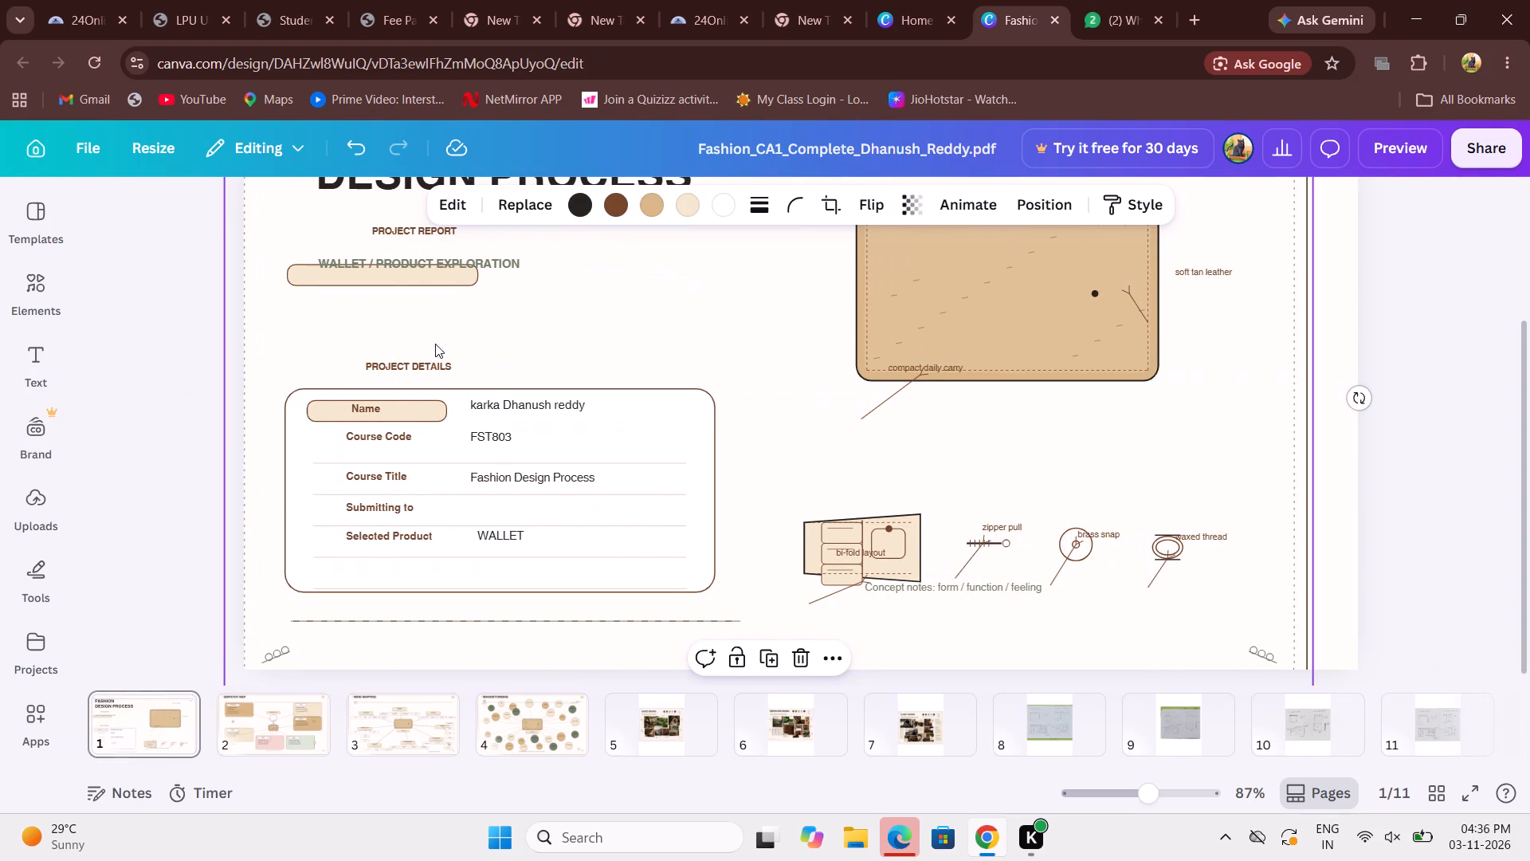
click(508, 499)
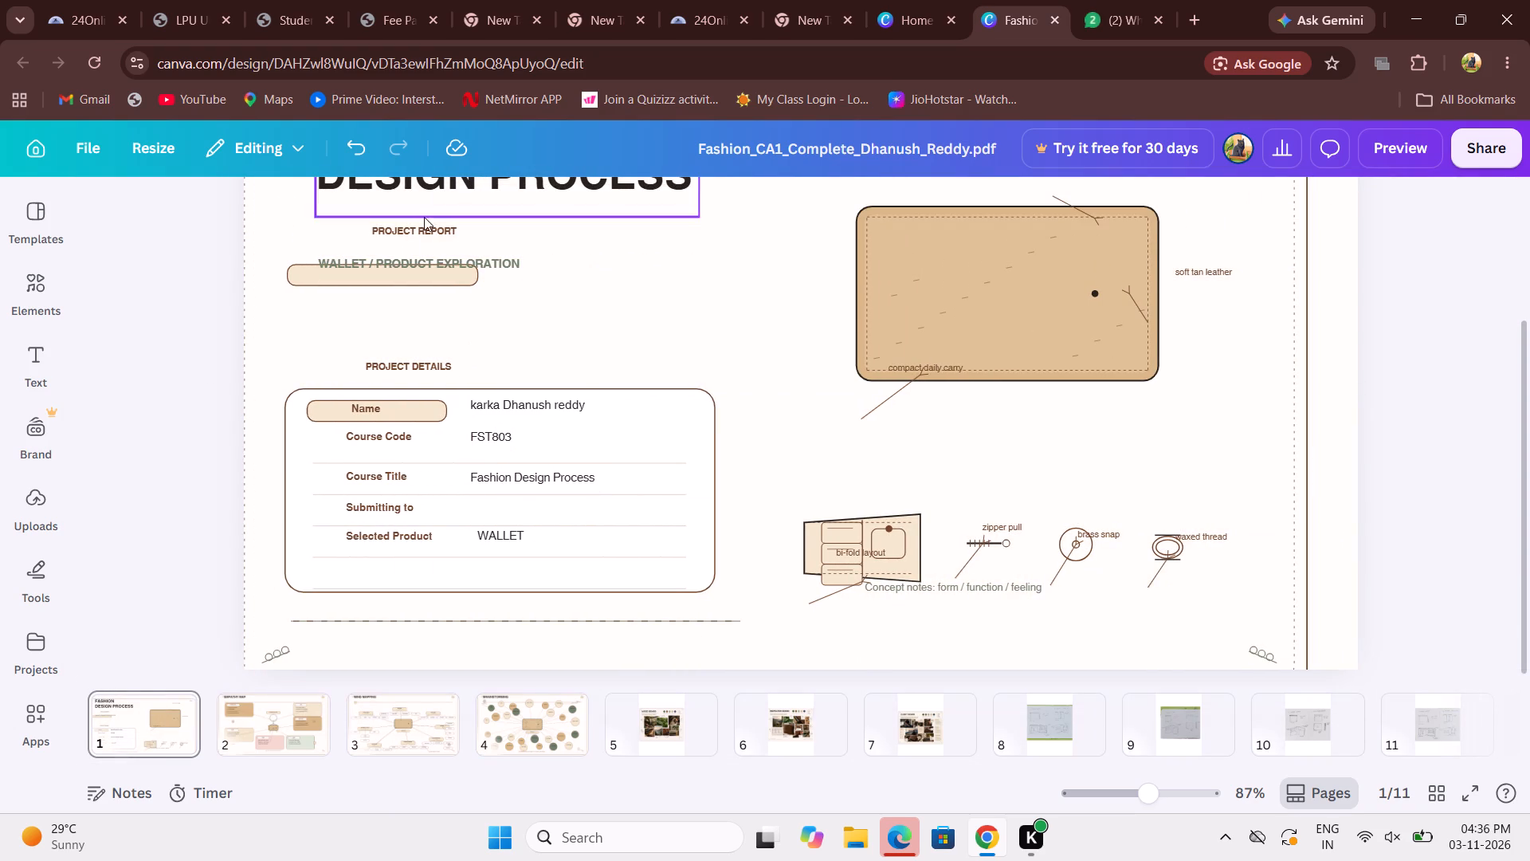
Move the WALLET / PRODUCT EXPLORATION text onto its tan label box and shrink it to size 9 so it fits inside.
drag(435, 261, 410, 272)
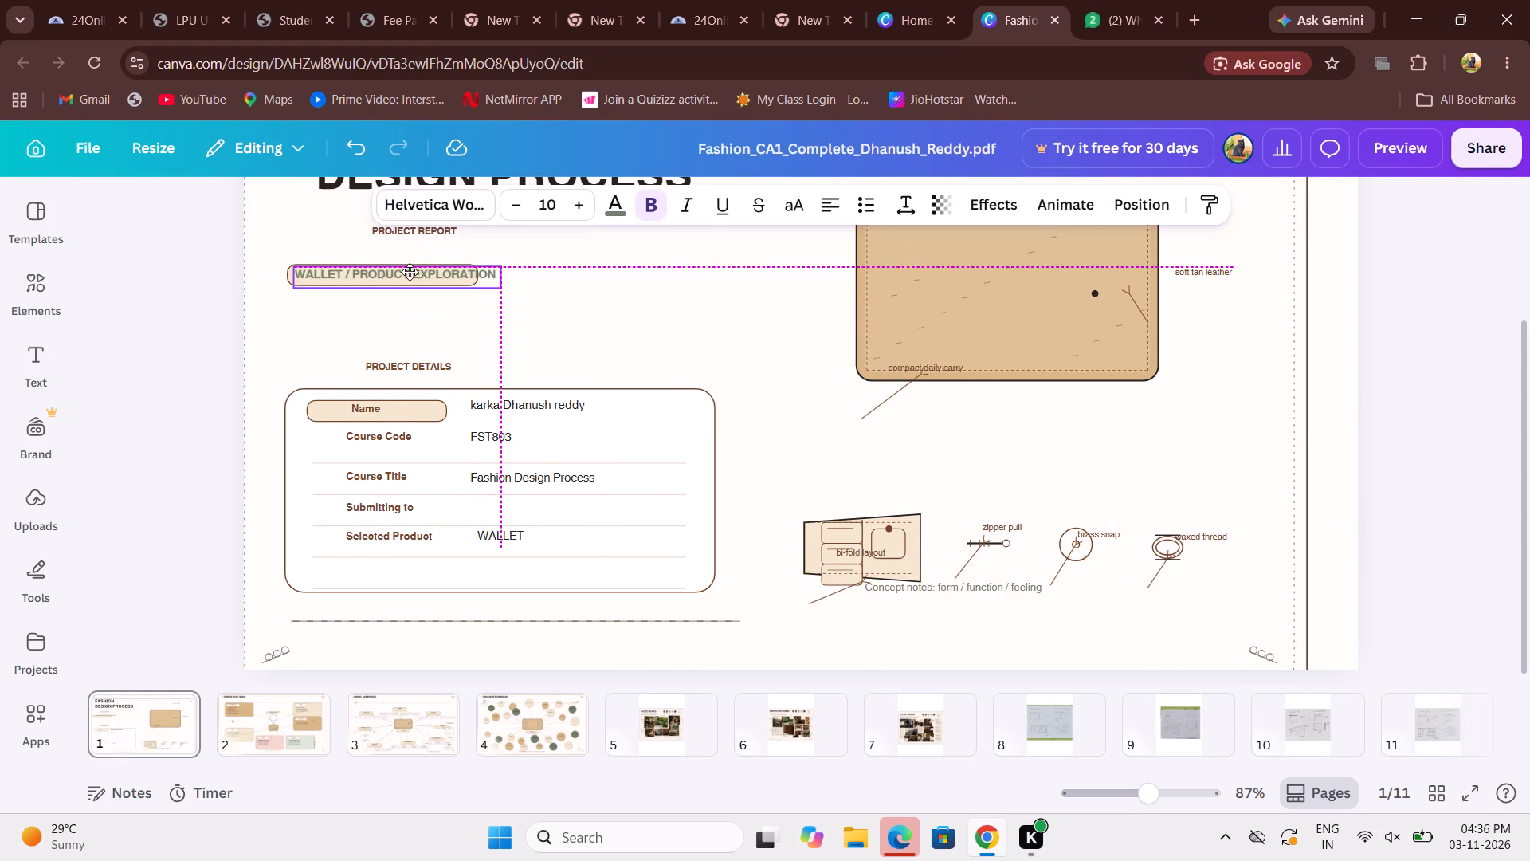
drag(410, 272, 400, 272)
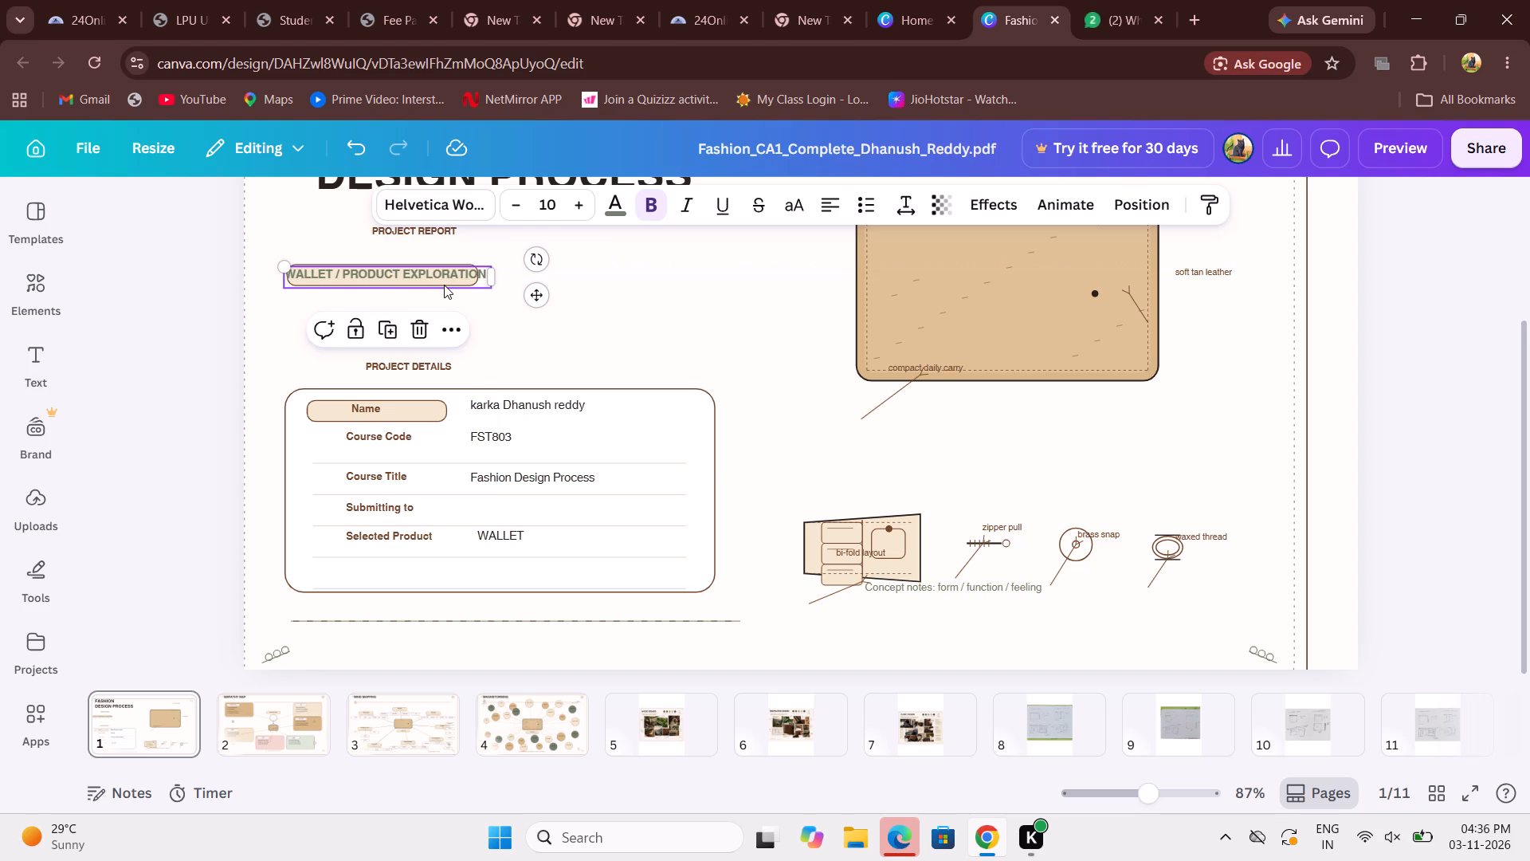
double_click(444, 285)
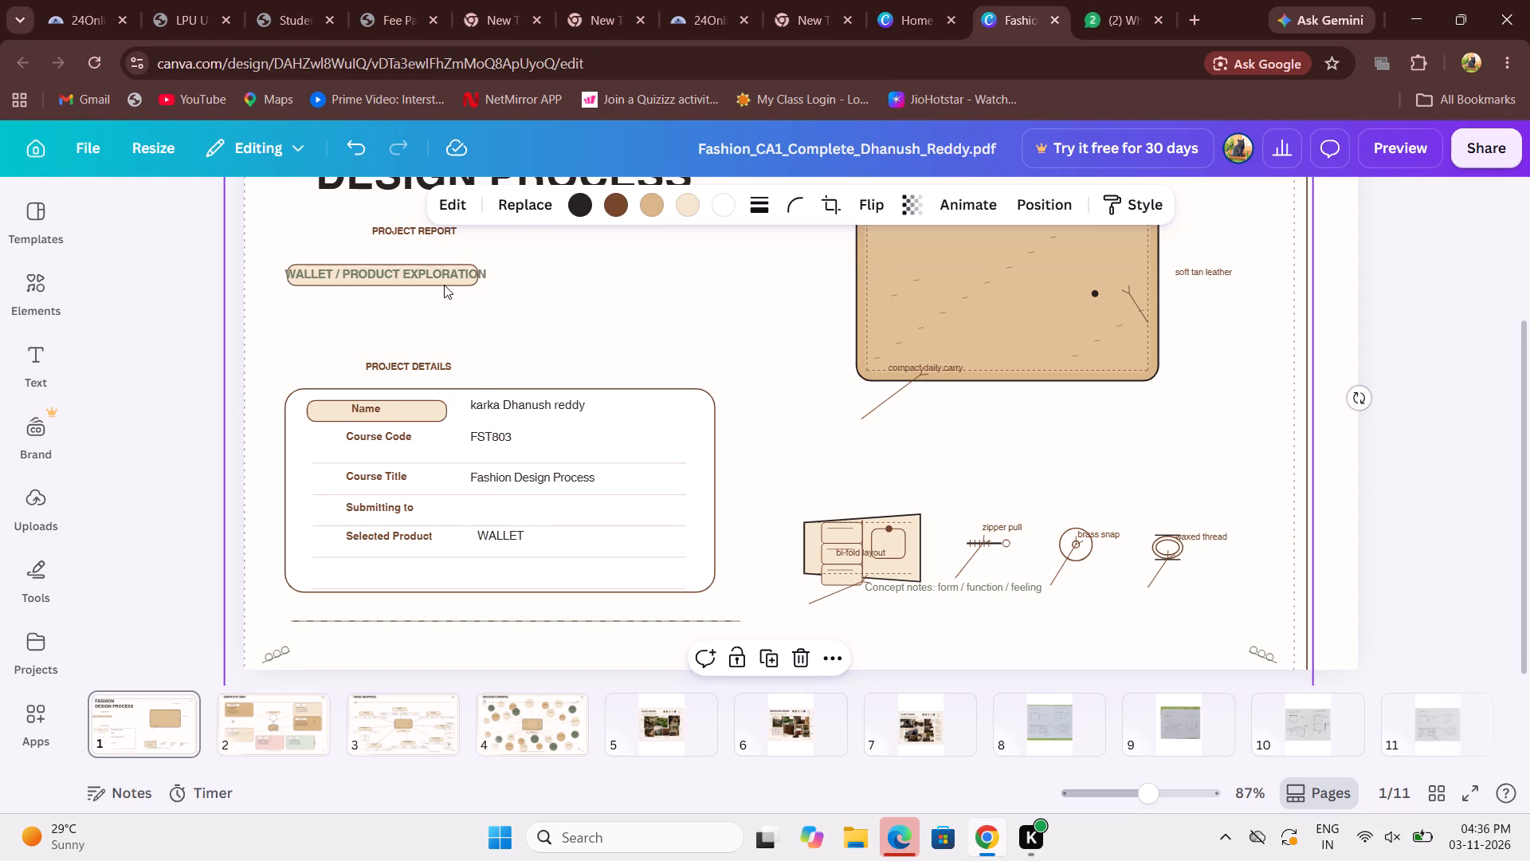
click(444, 285)
click(469, 281)
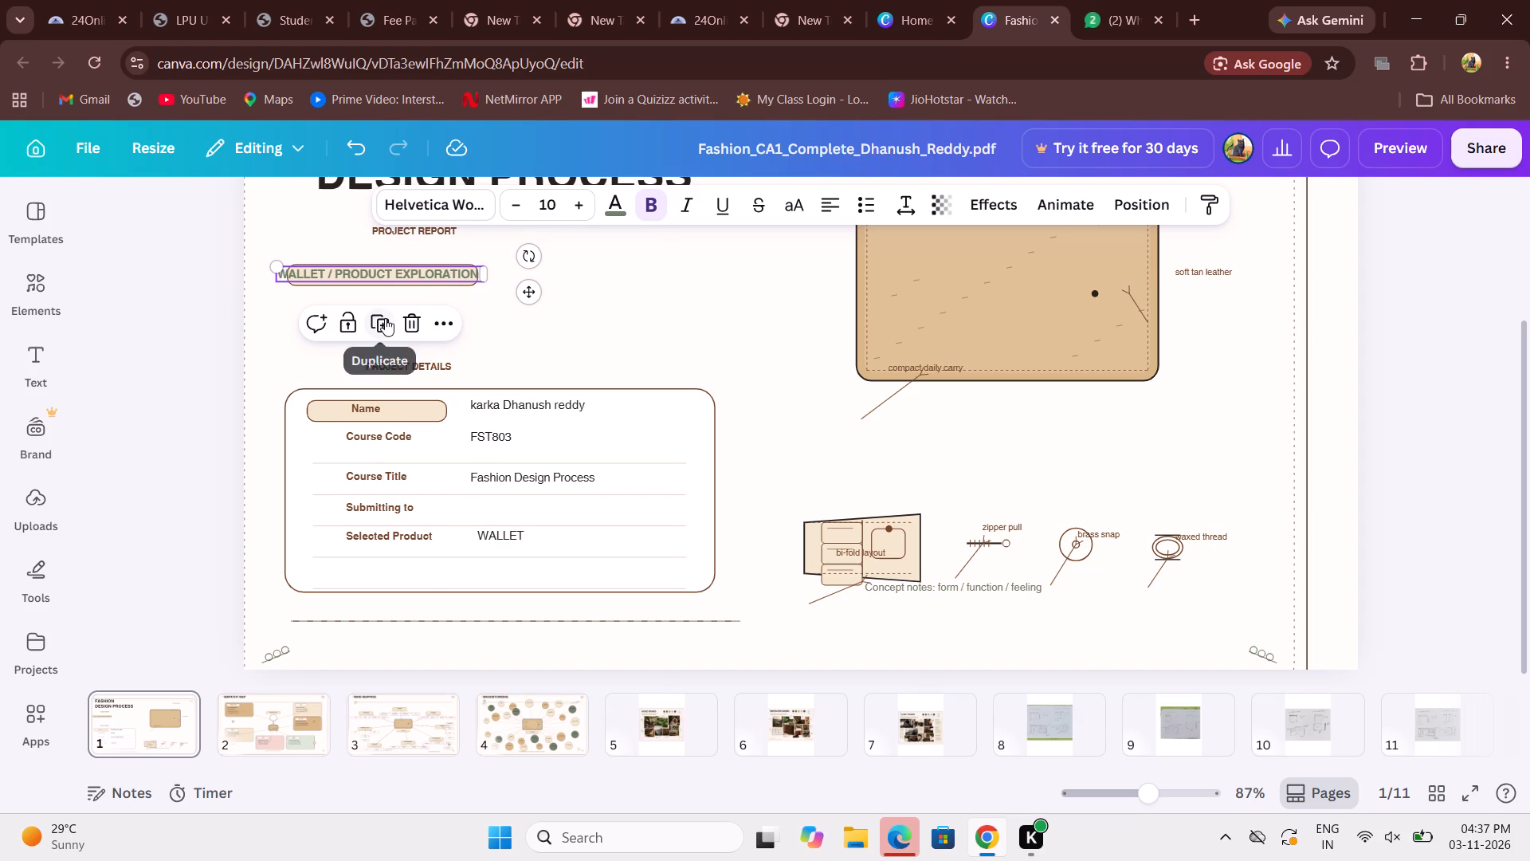
drag(277, 265, 297, 274)
drag(481, 274, 473, 277)
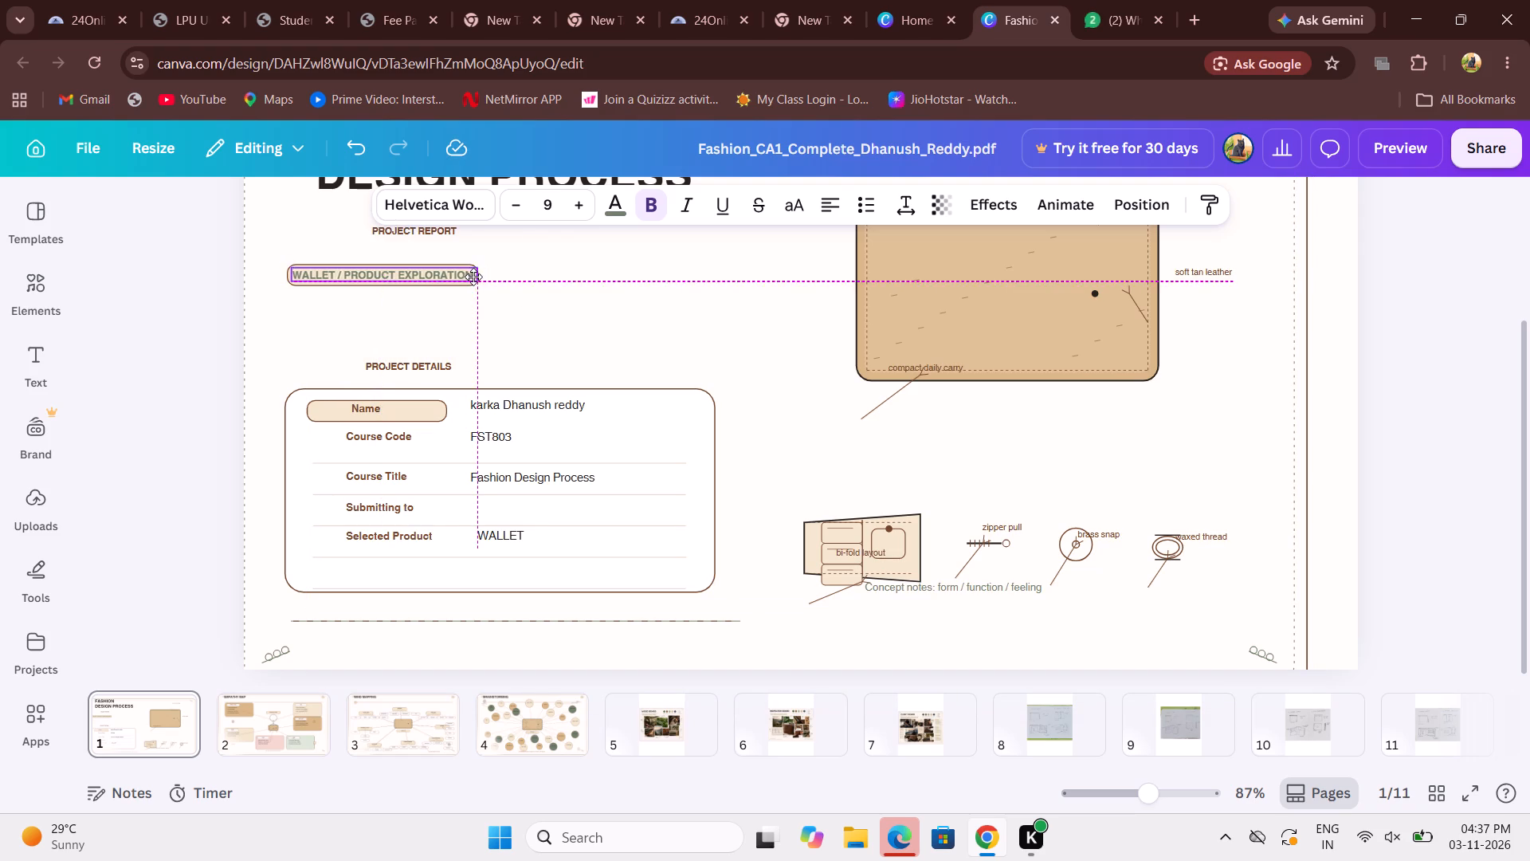
Nudge the WALLET / PRODUCT EXPLORATION text so it sits centred within its tan label box on the cover page.
drag(473, 277, 473, 275)
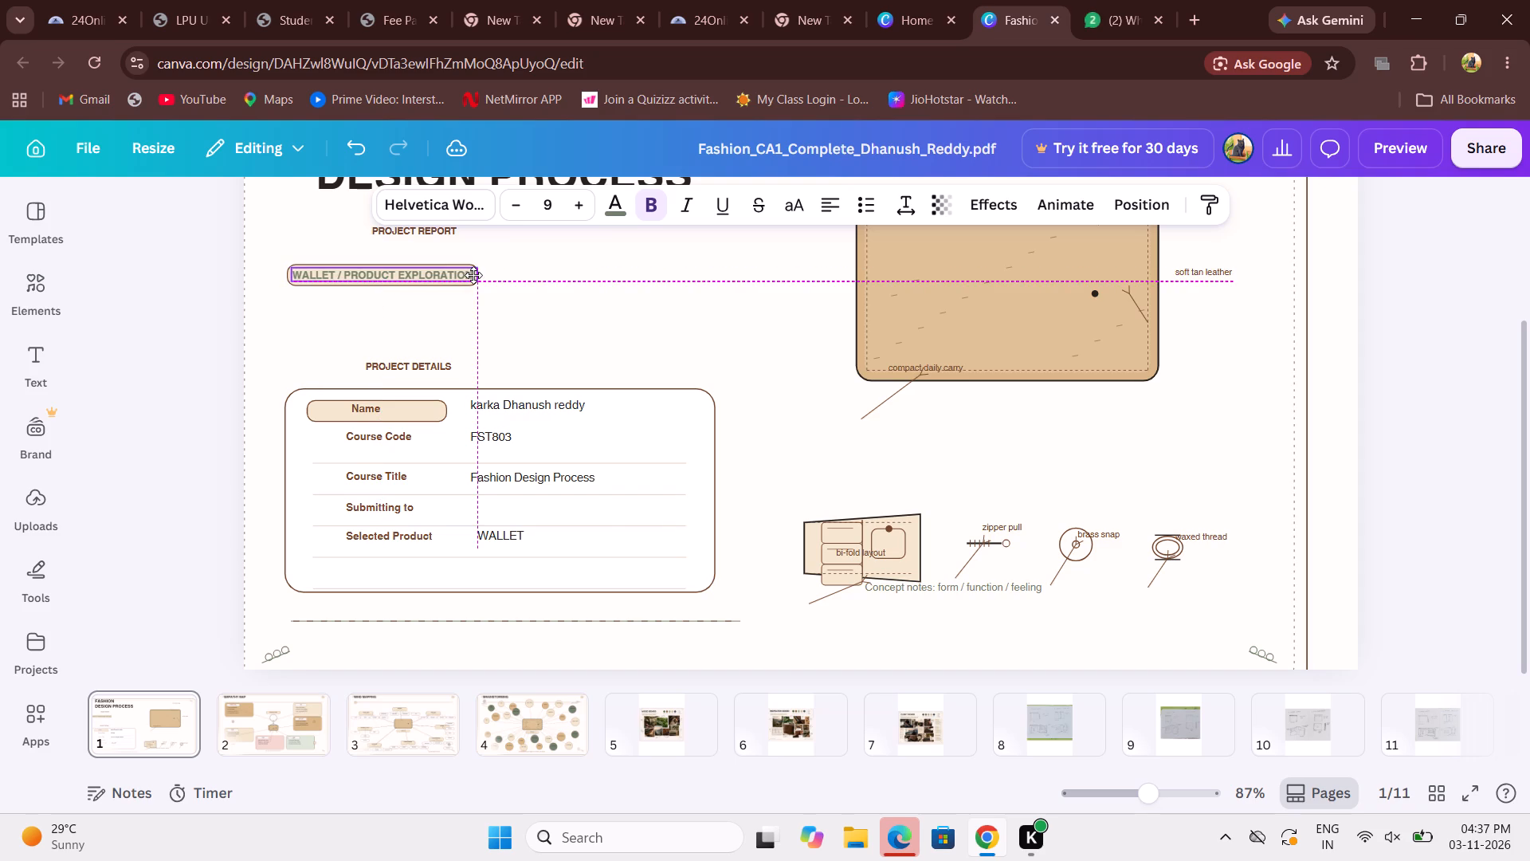
drag(473, 275, 472, 276)
click(519, 277)
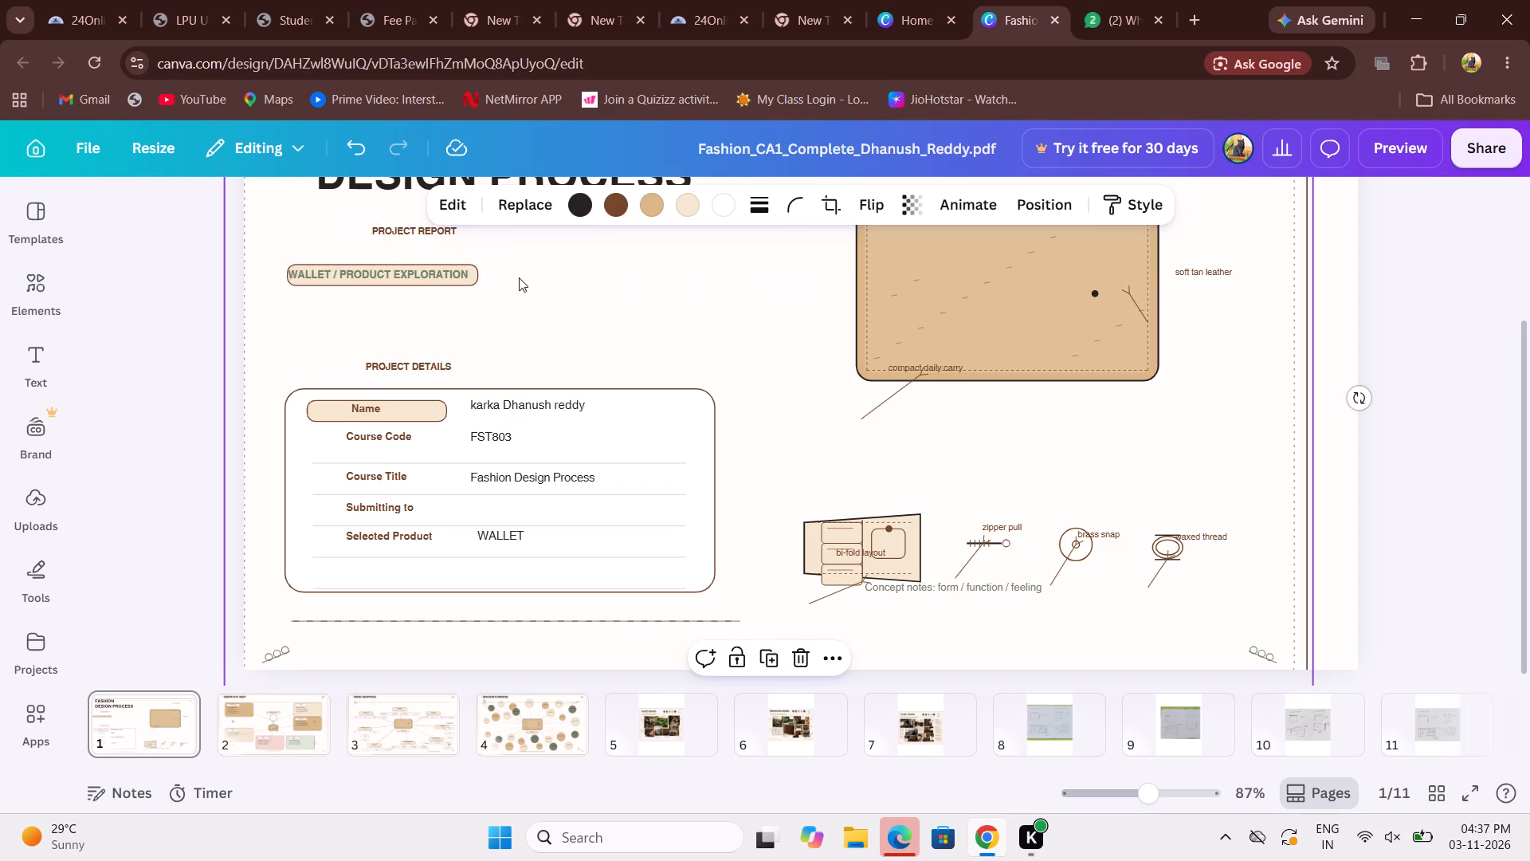
click(428, 276)
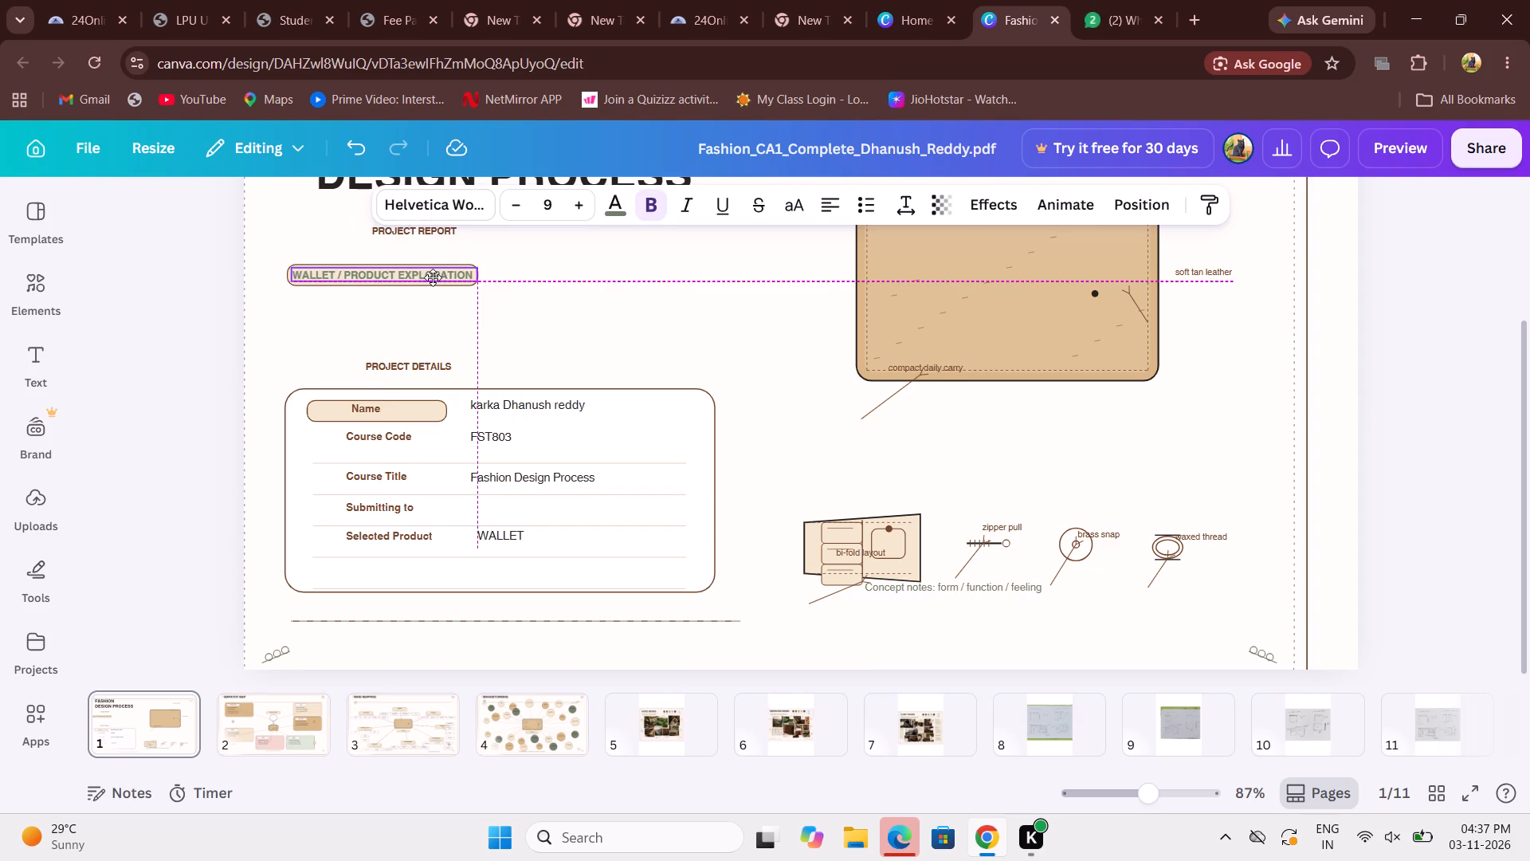
click(605, 273)
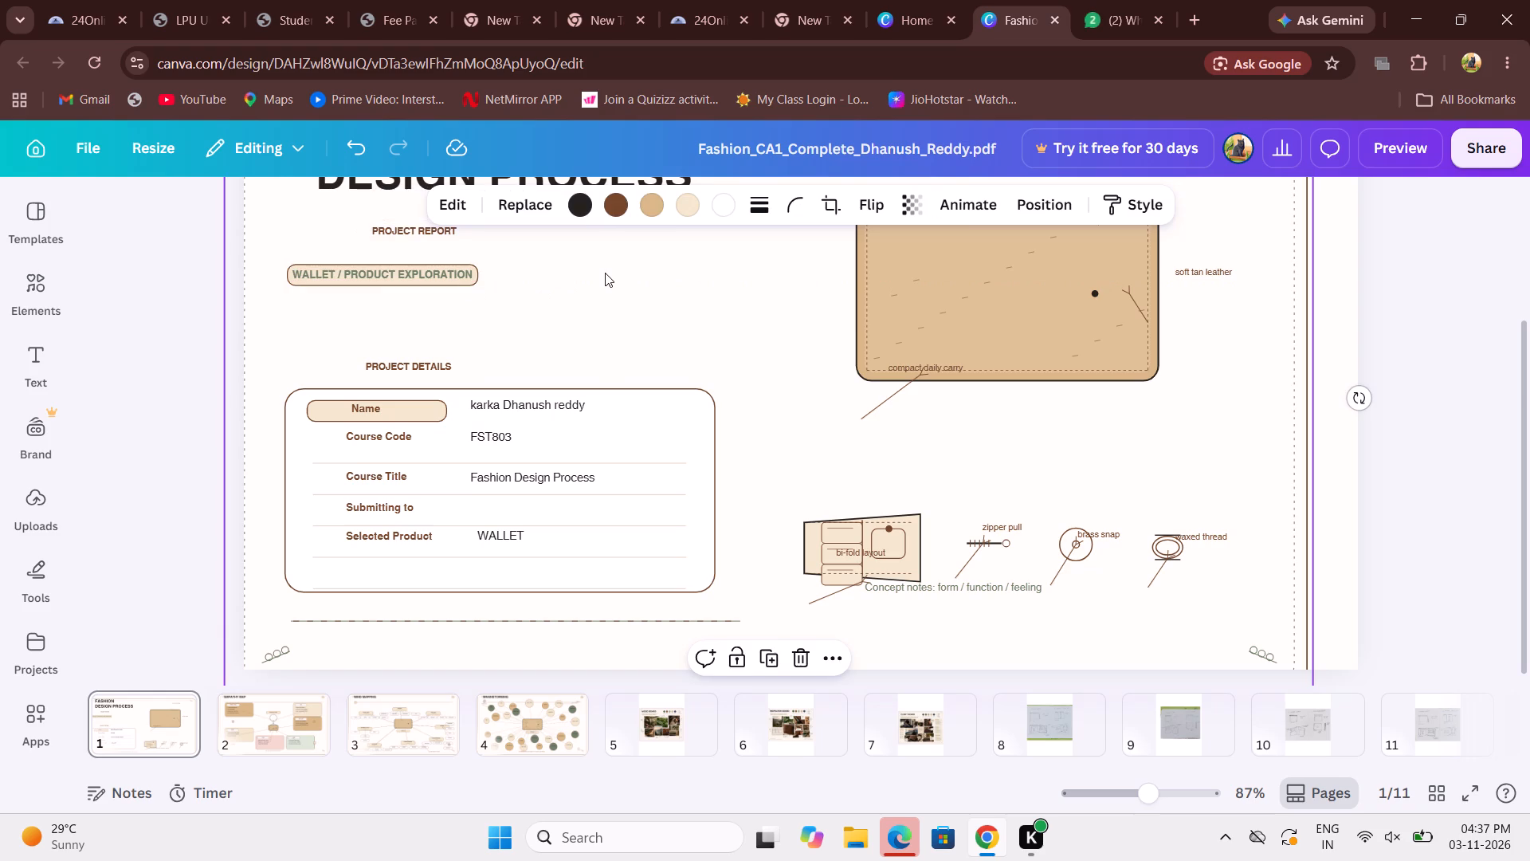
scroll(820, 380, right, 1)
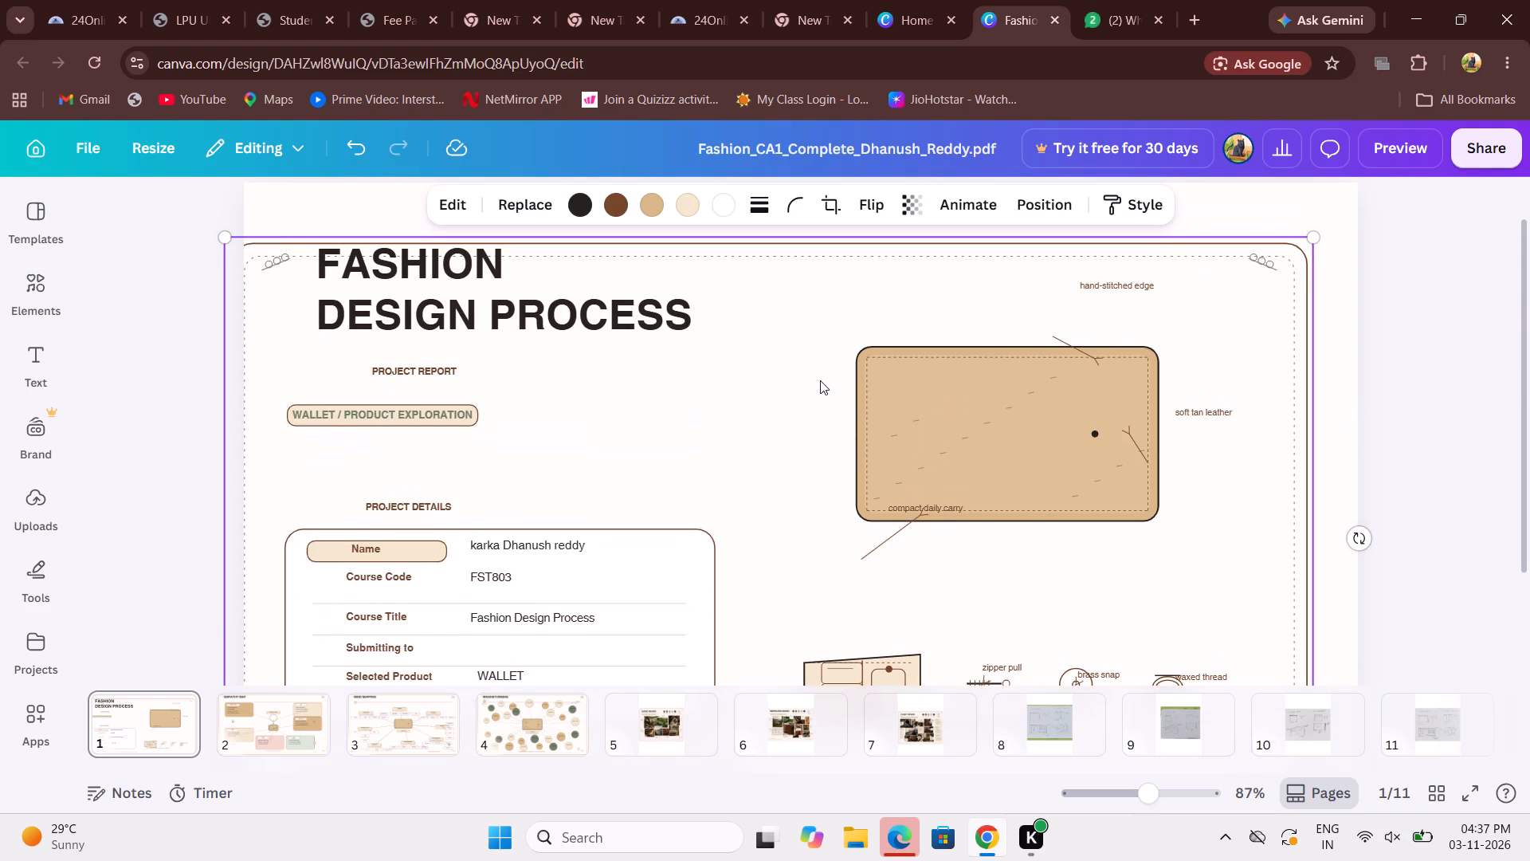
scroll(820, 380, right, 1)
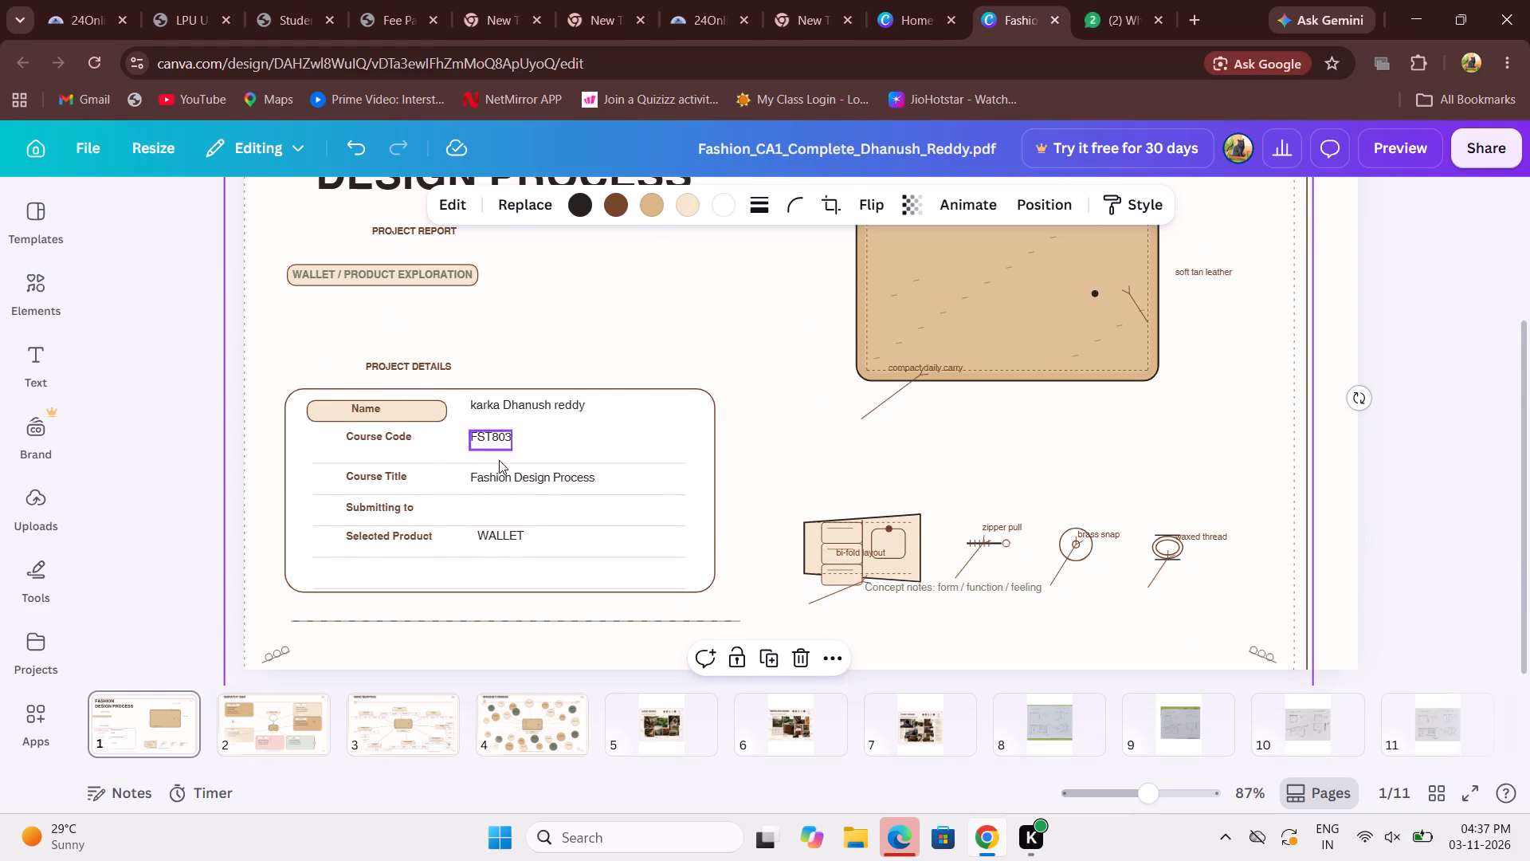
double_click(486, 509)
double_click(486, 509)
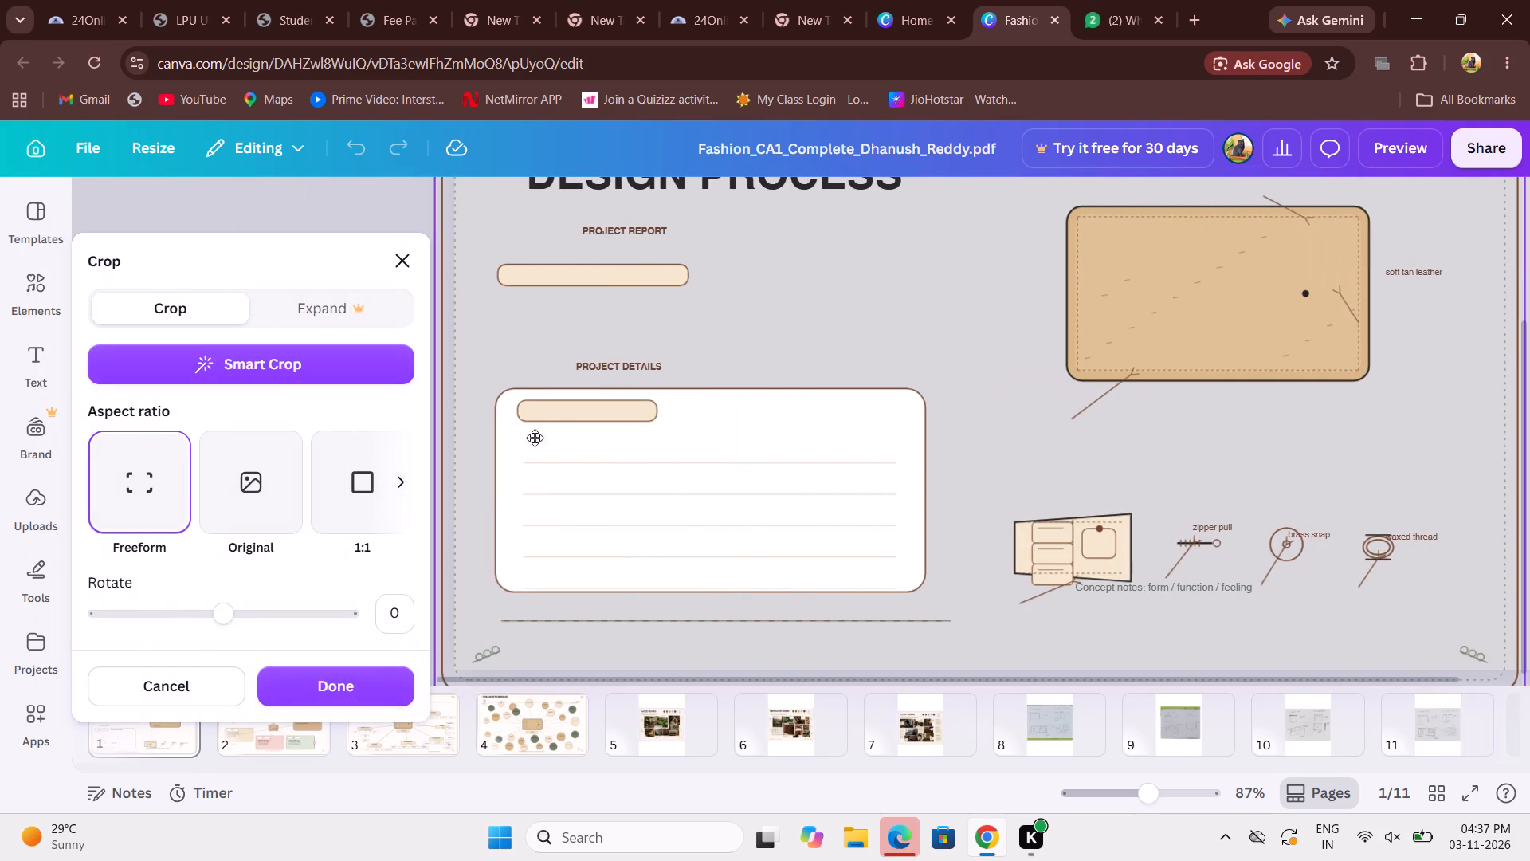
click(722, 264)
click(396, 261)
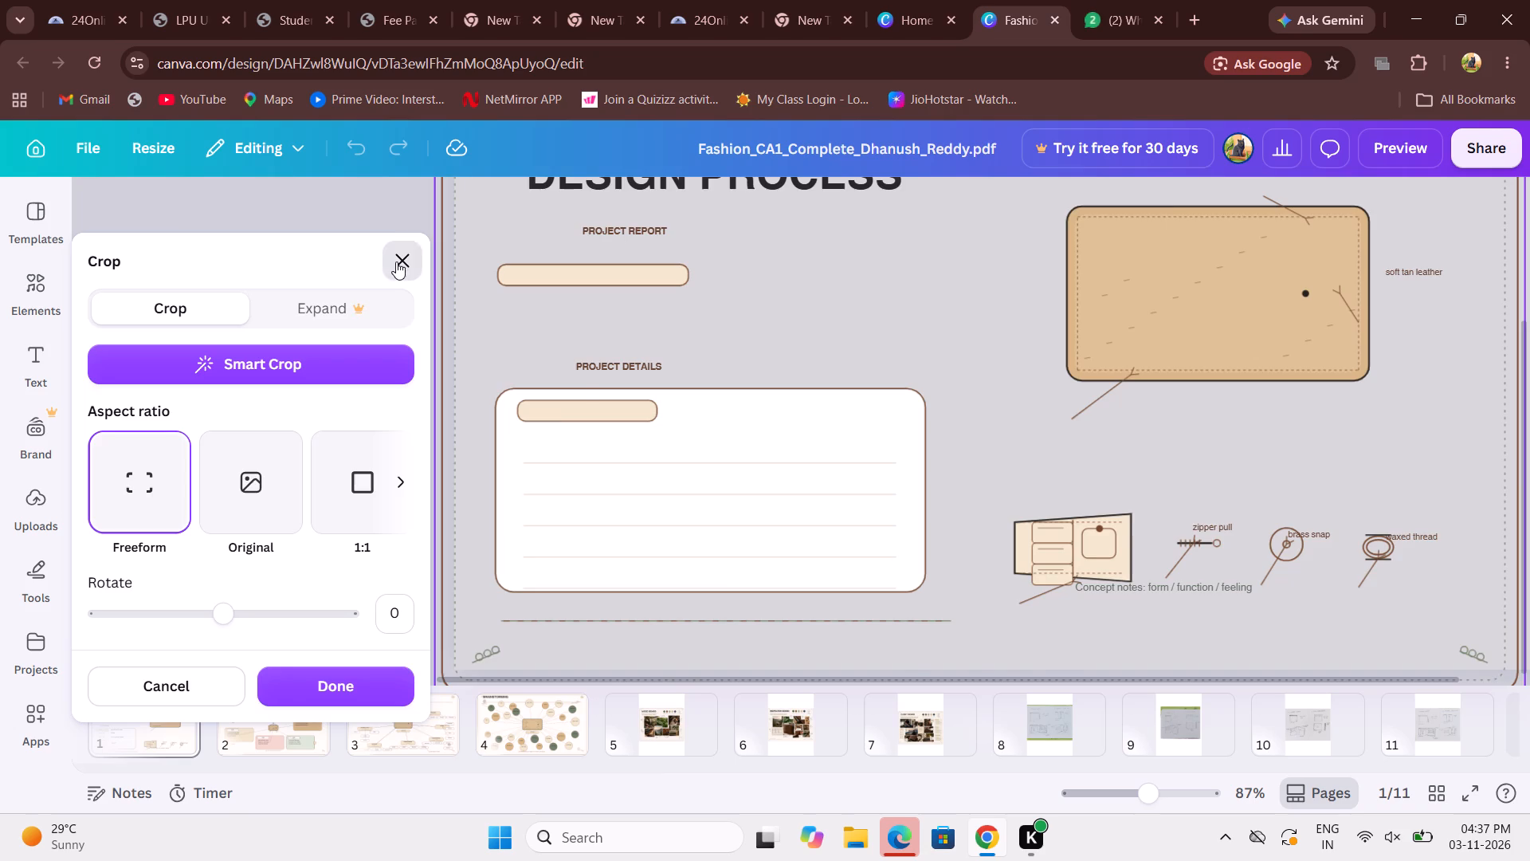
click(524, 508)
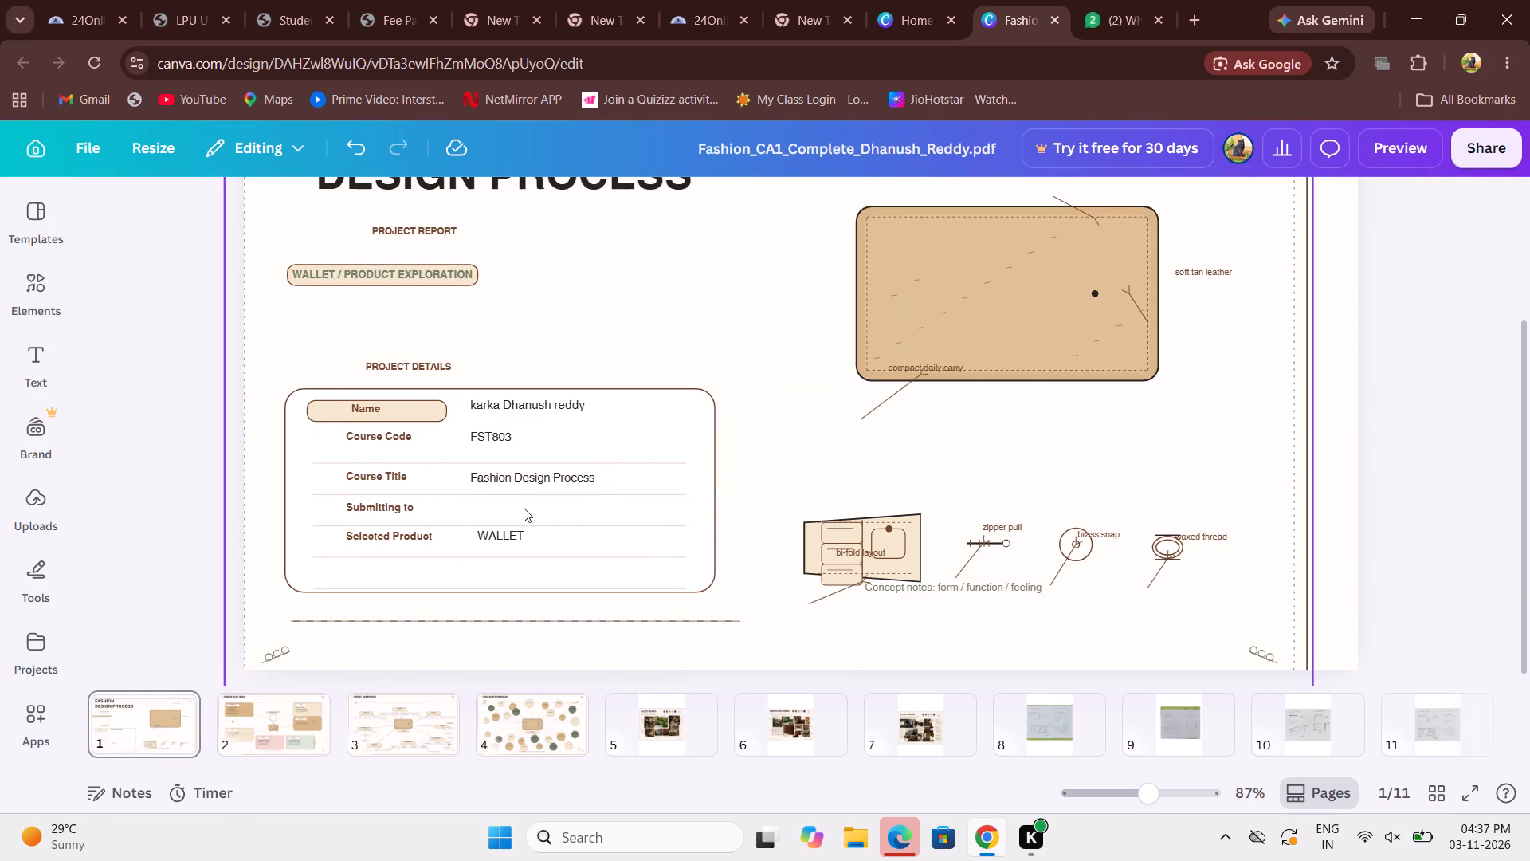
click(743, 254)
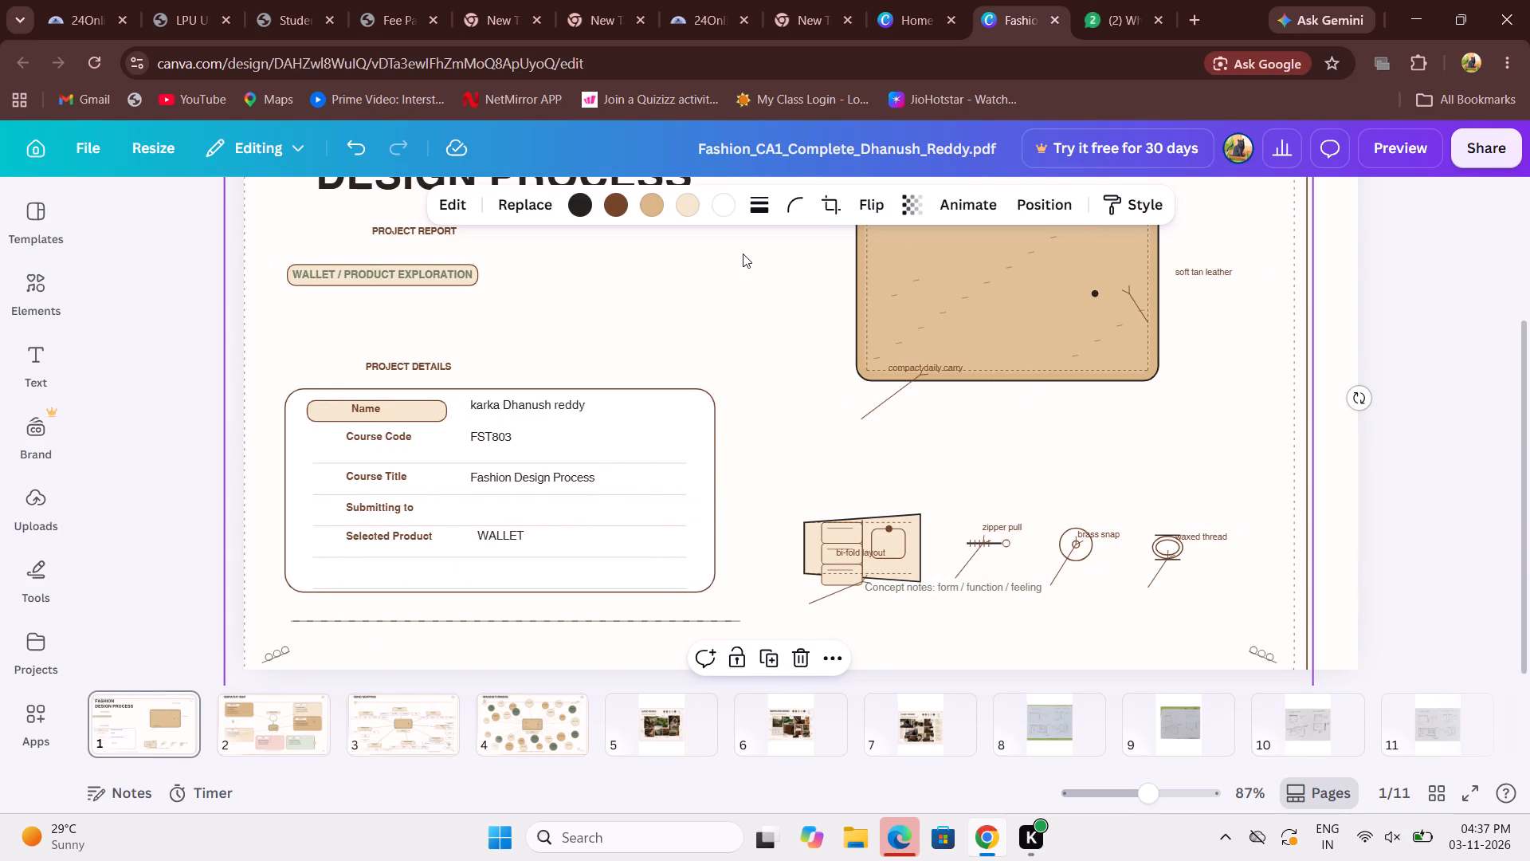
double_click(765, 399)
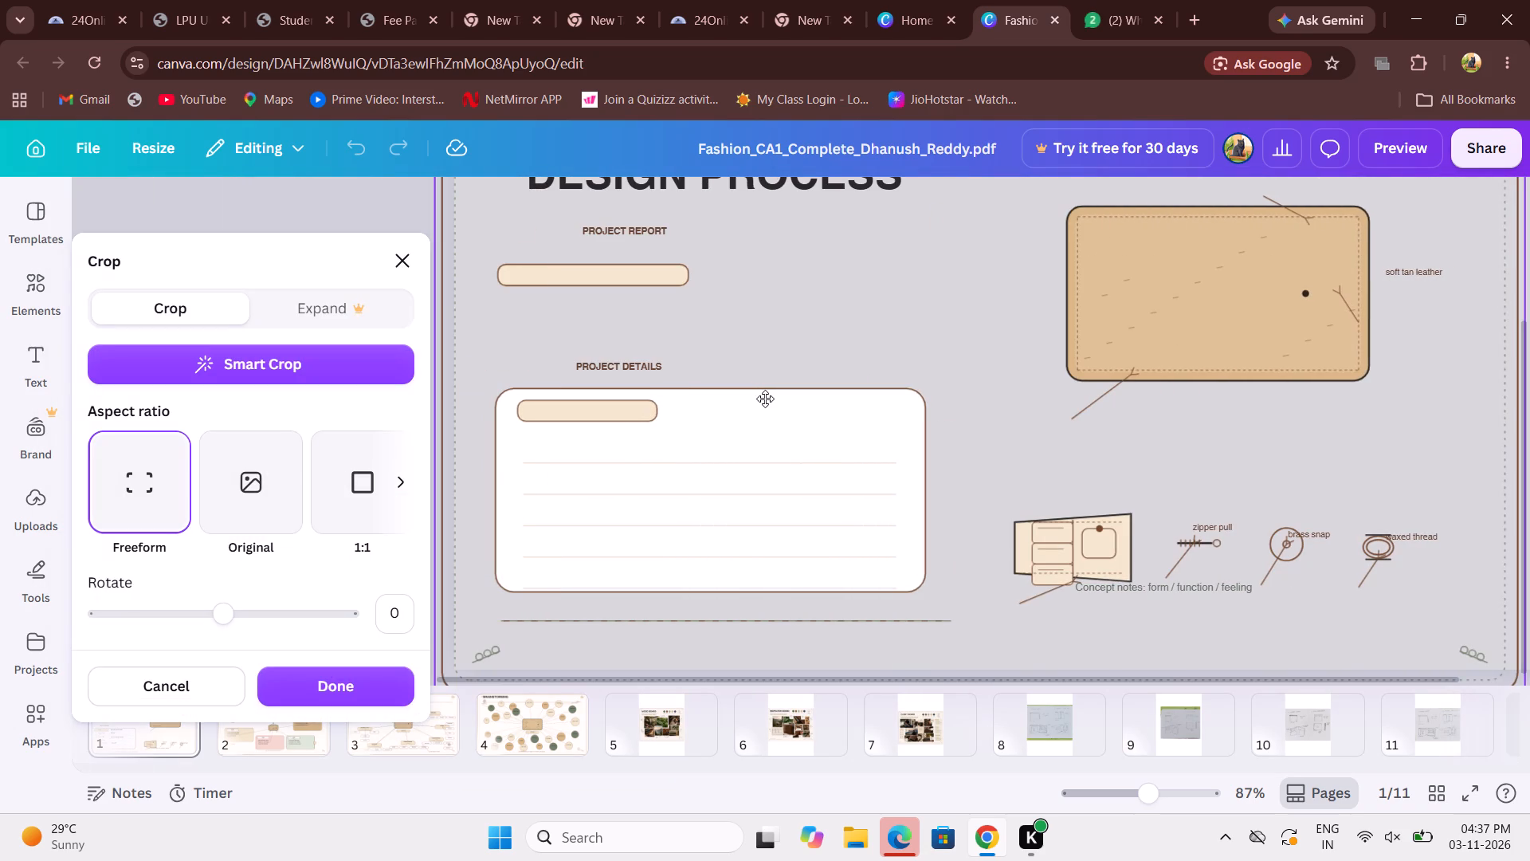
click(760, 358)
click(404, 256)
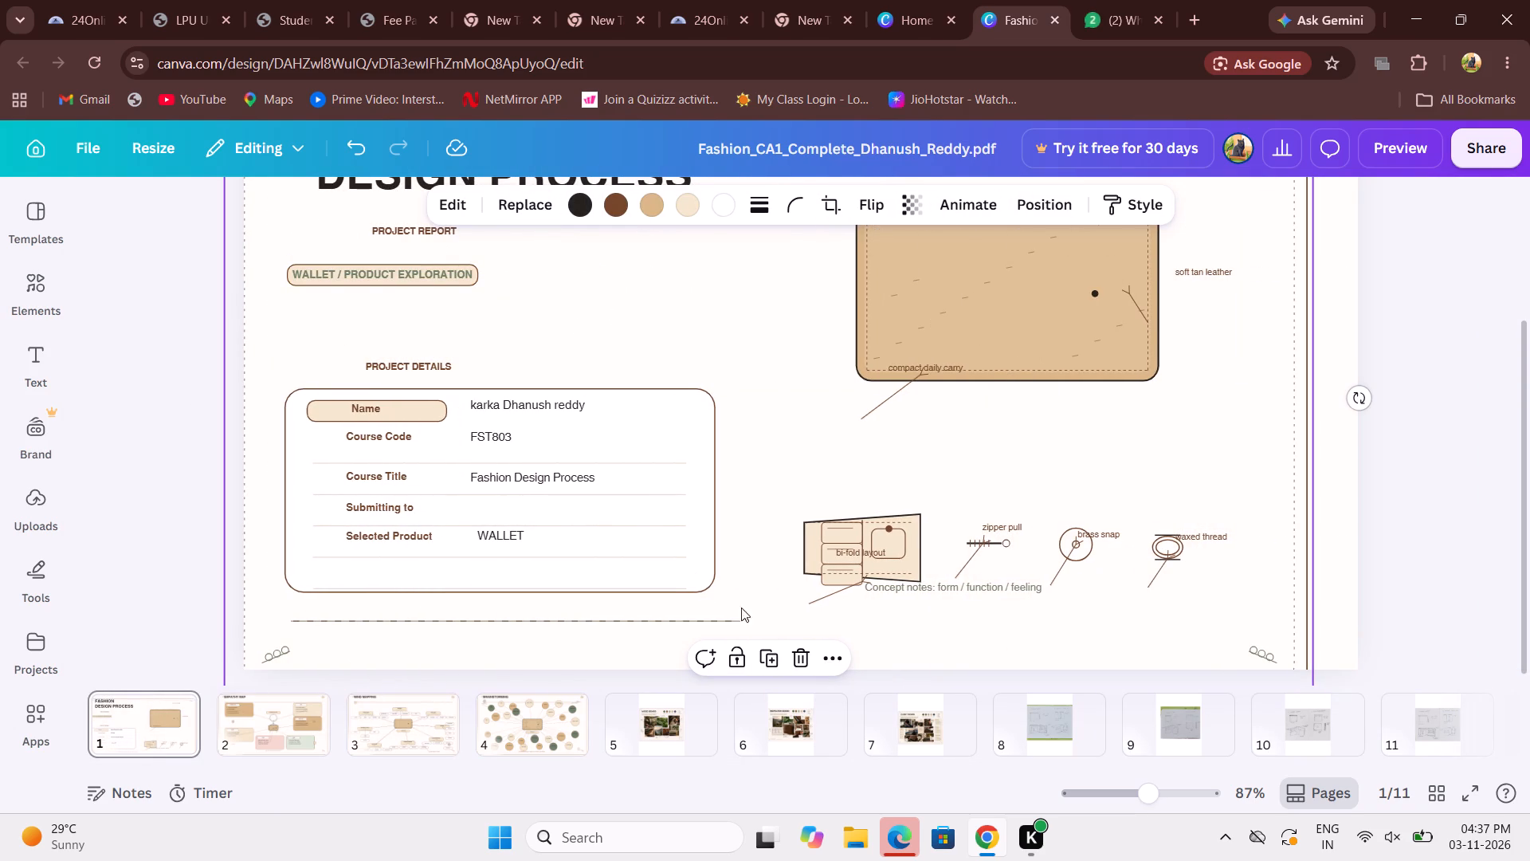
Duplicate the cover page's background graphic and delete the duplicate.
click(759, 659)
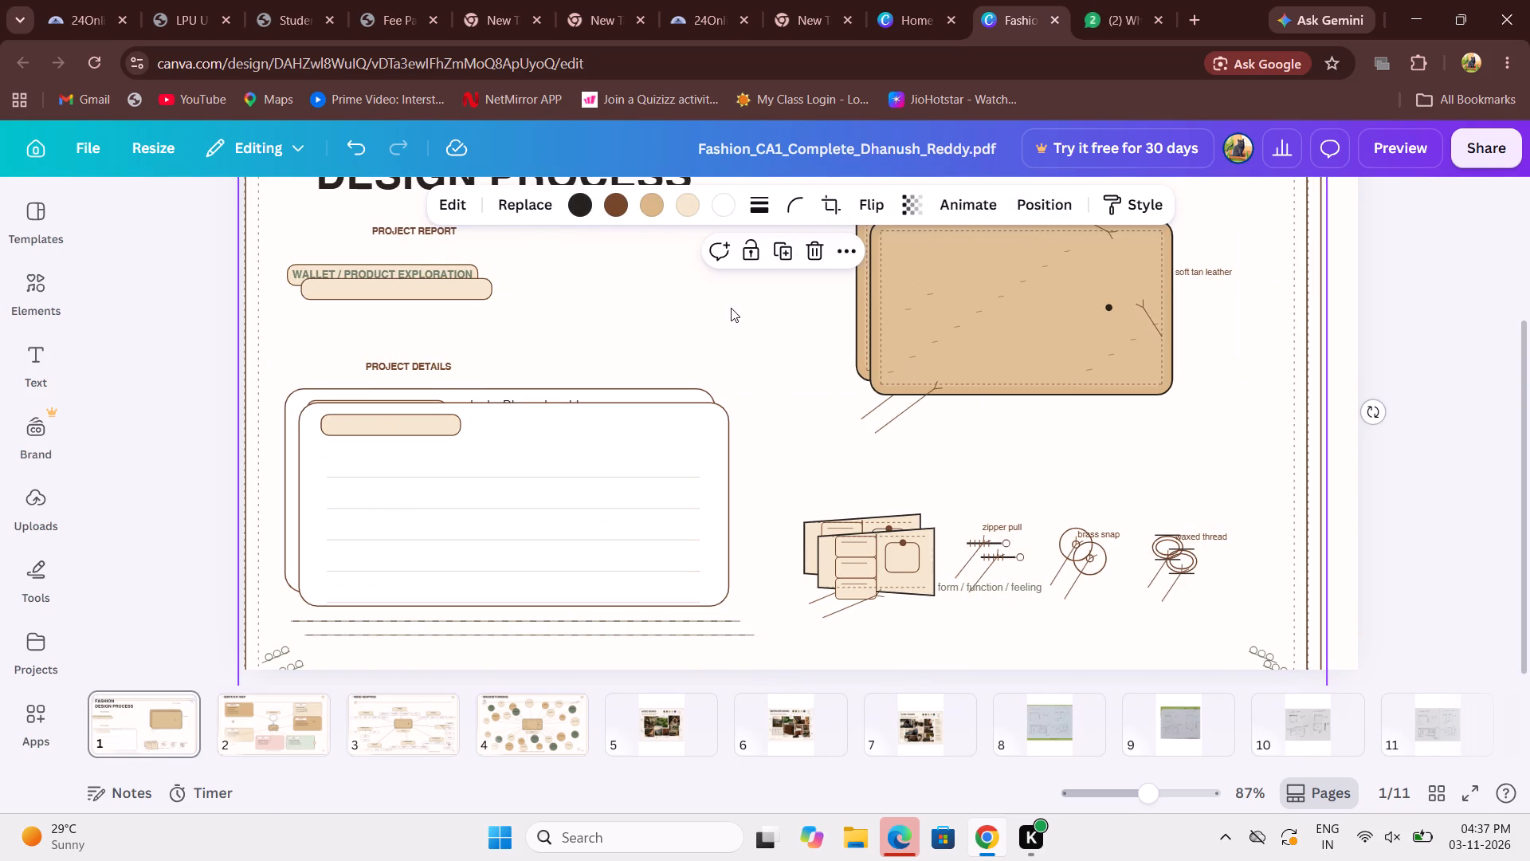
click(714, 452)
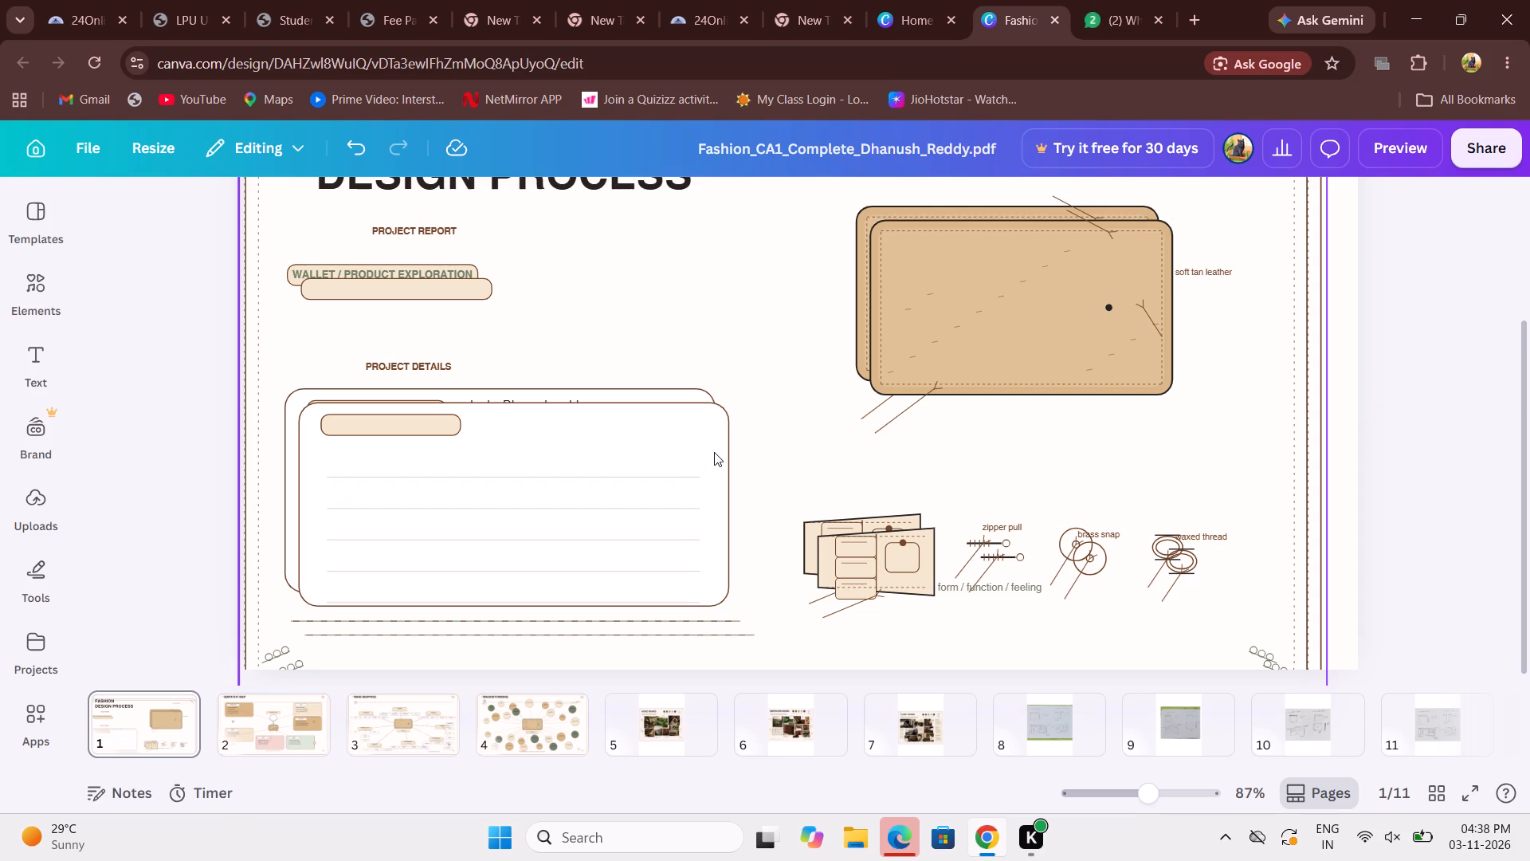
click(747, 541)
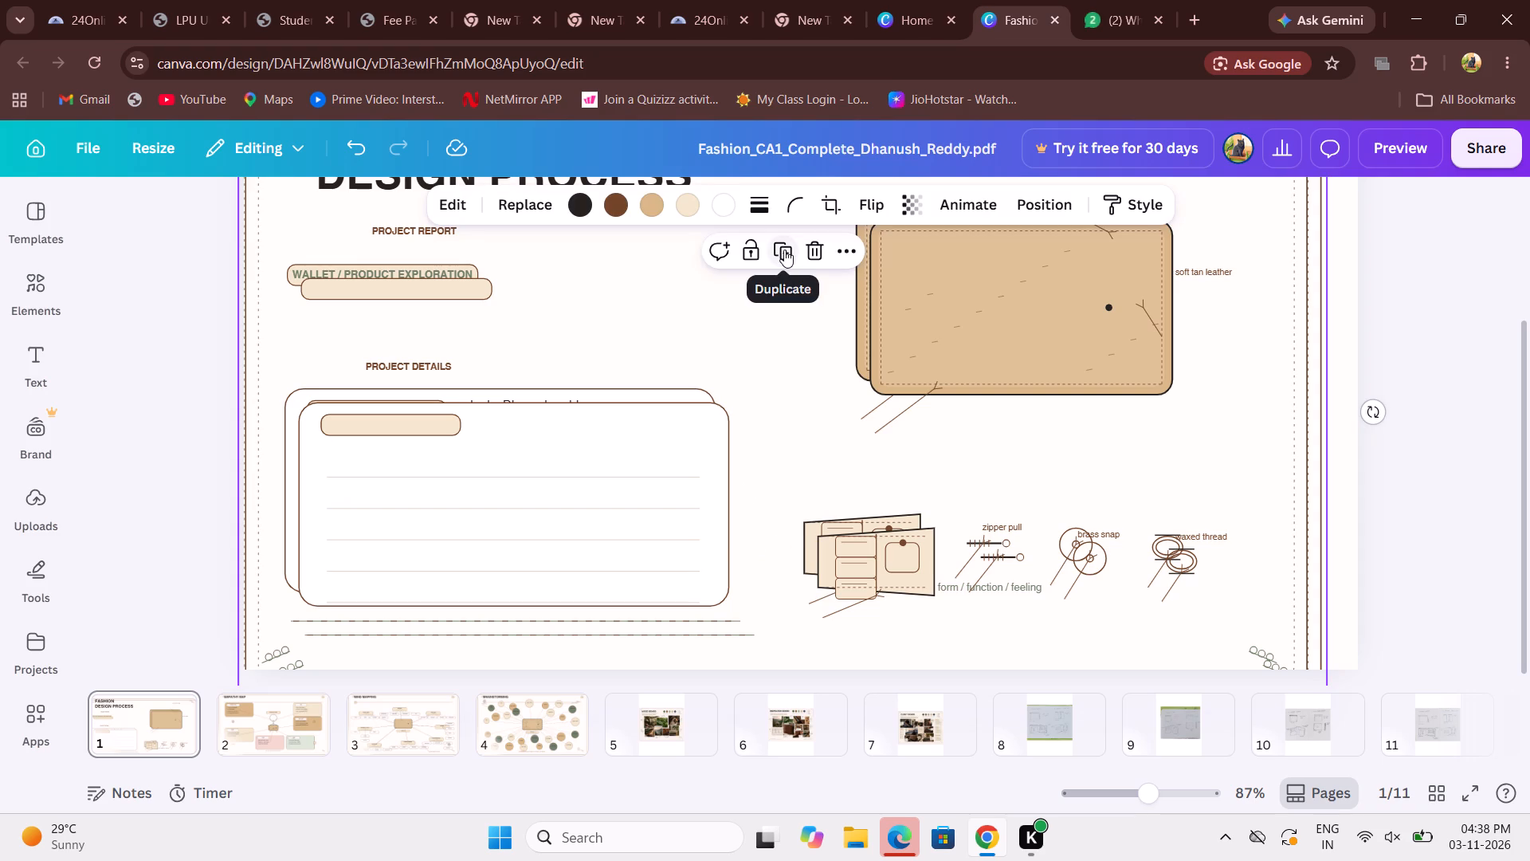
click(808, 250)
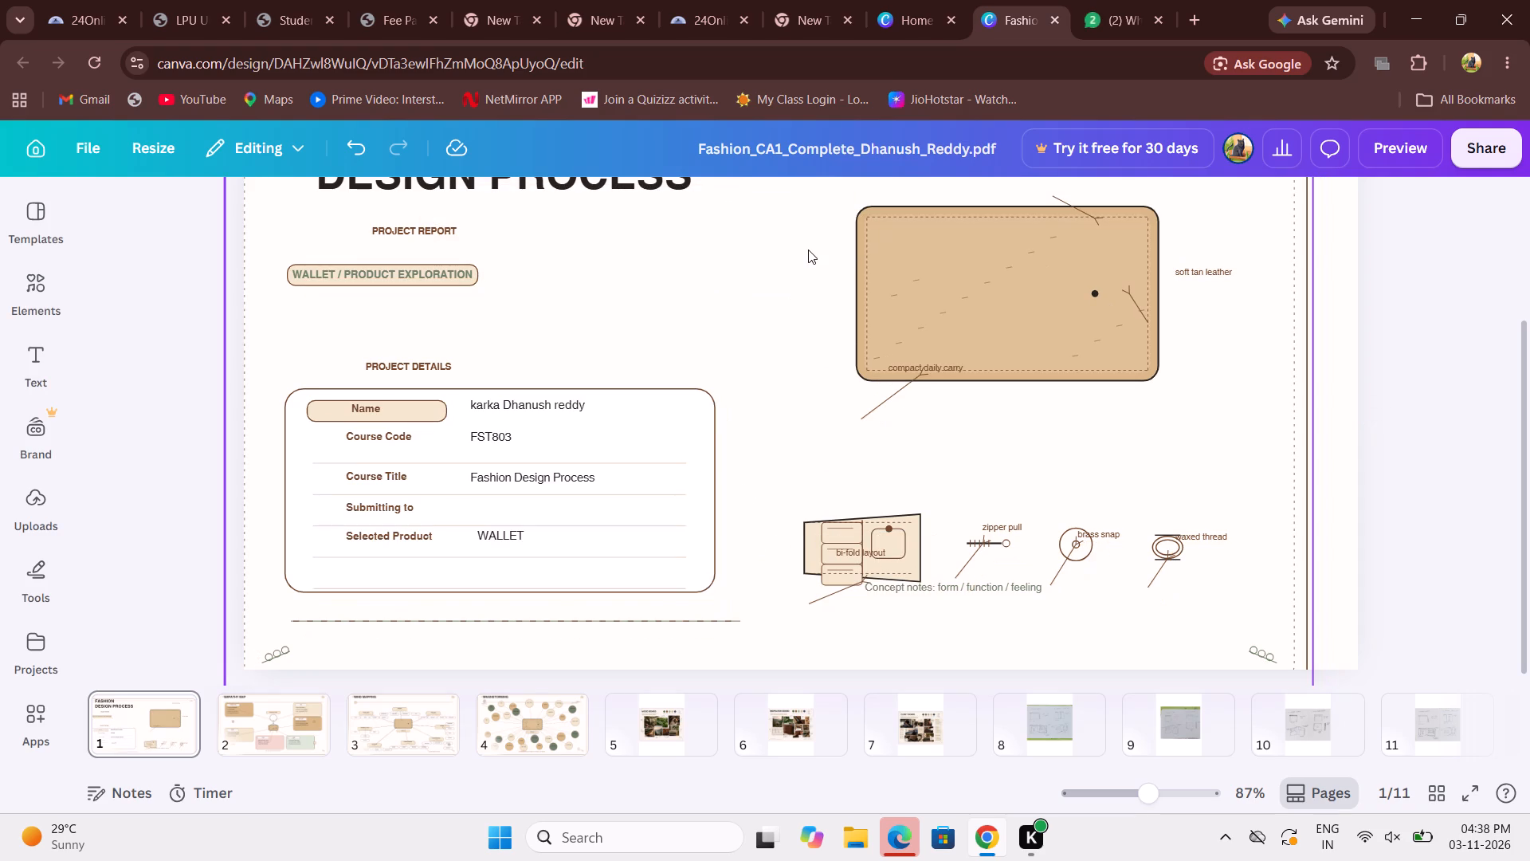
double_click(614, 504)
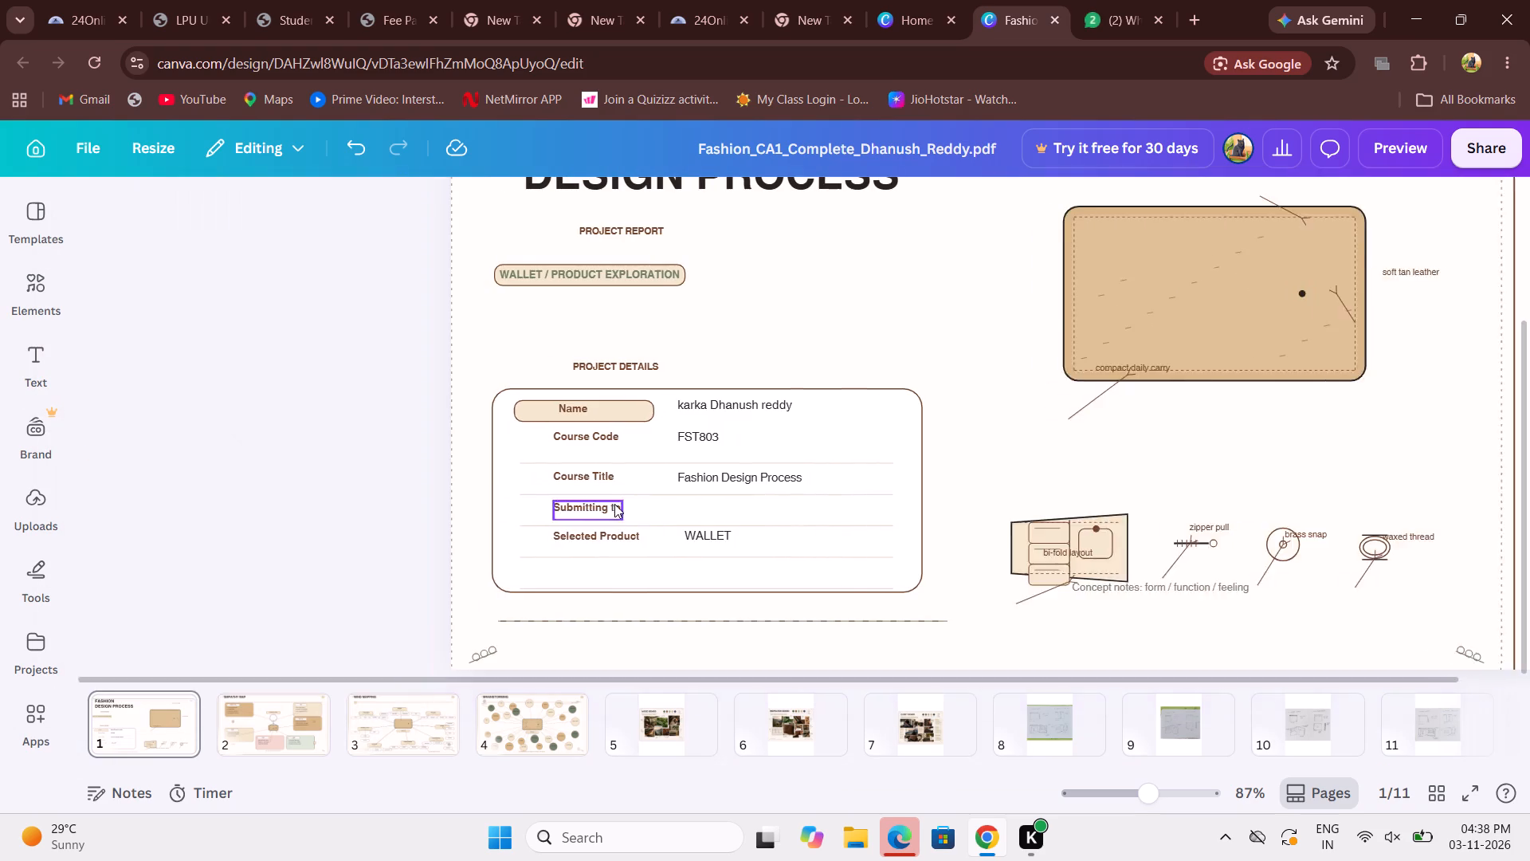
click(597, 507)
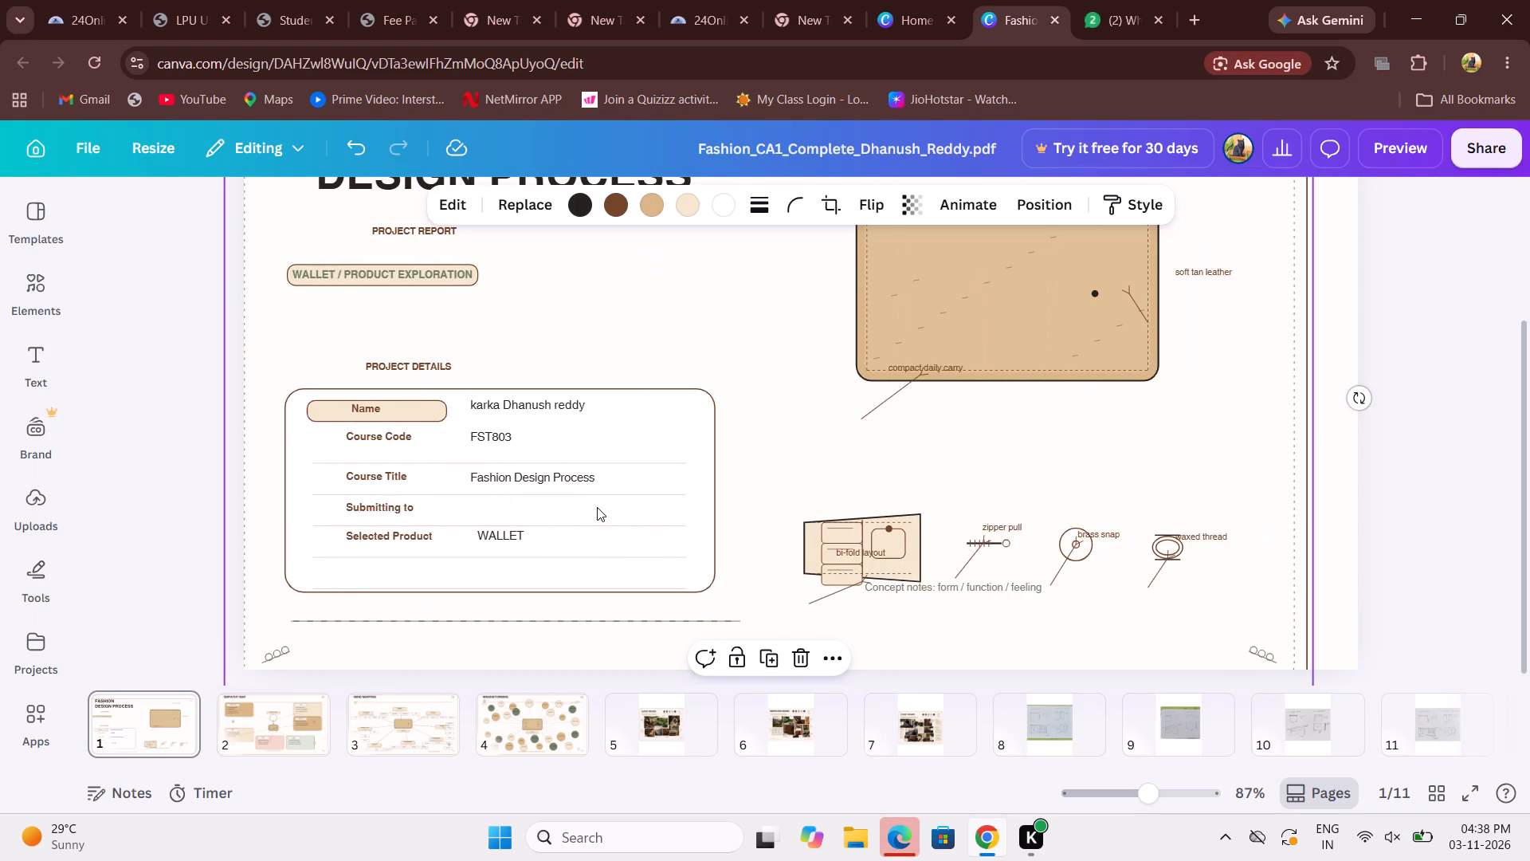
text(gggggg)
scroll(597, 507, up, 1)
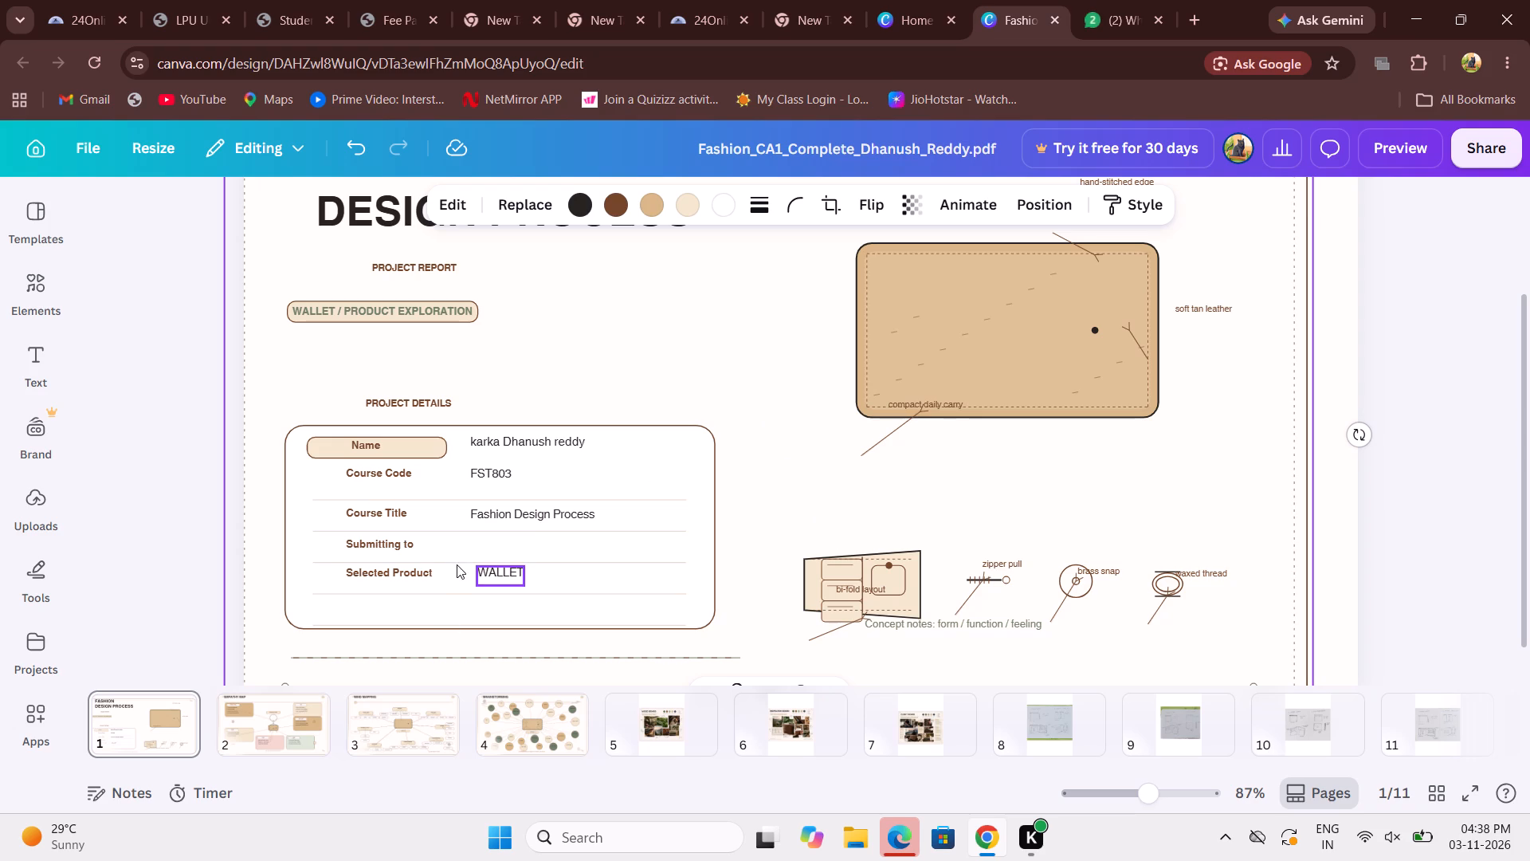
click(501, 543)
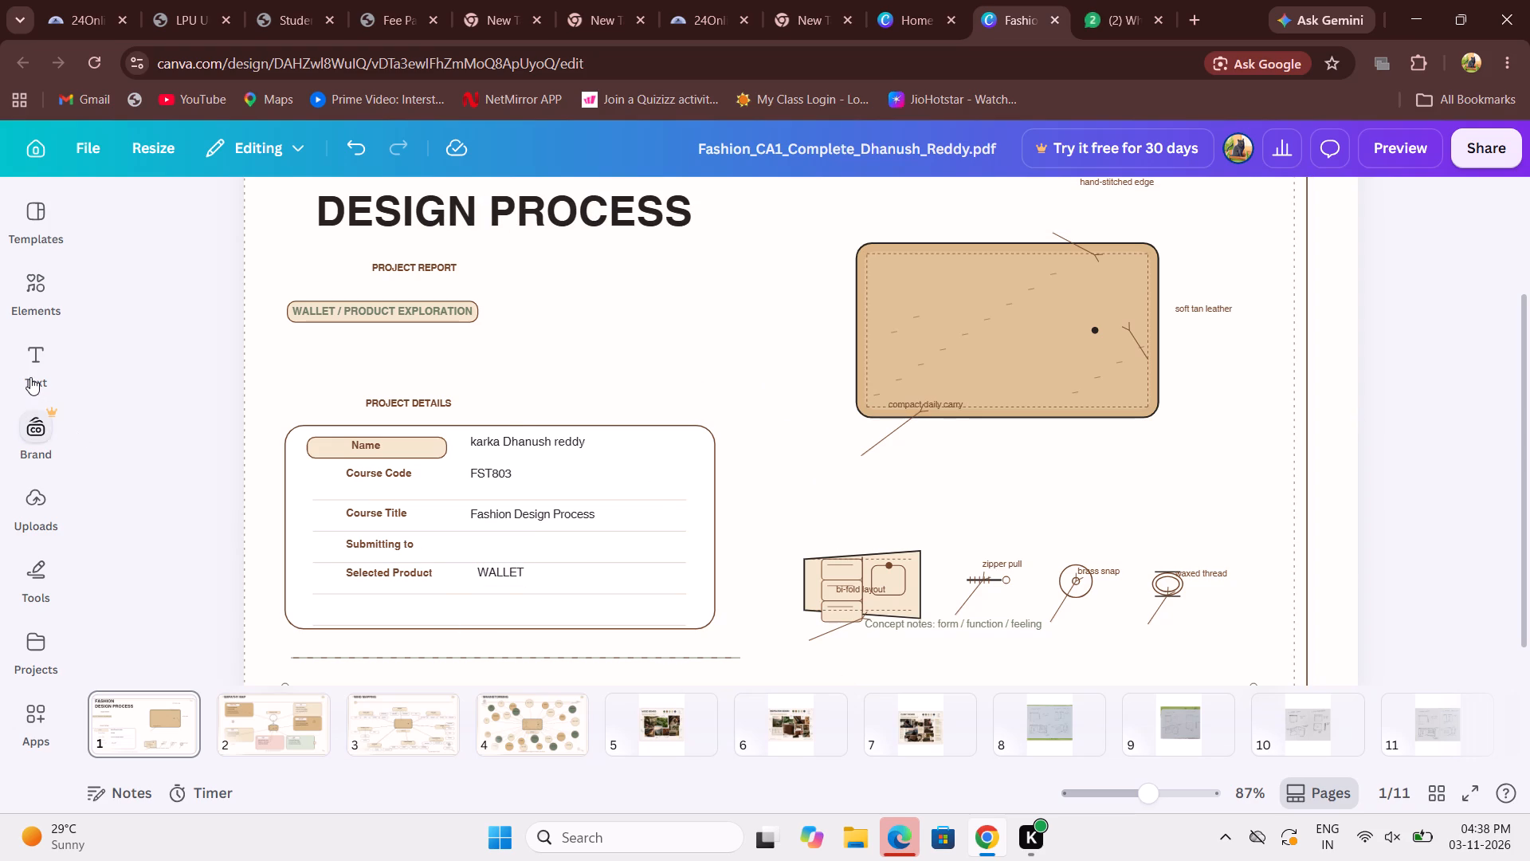
Add a body text box in the Submitting to row of the Project Details box and enter "geeta" in it.
click(30, 377)
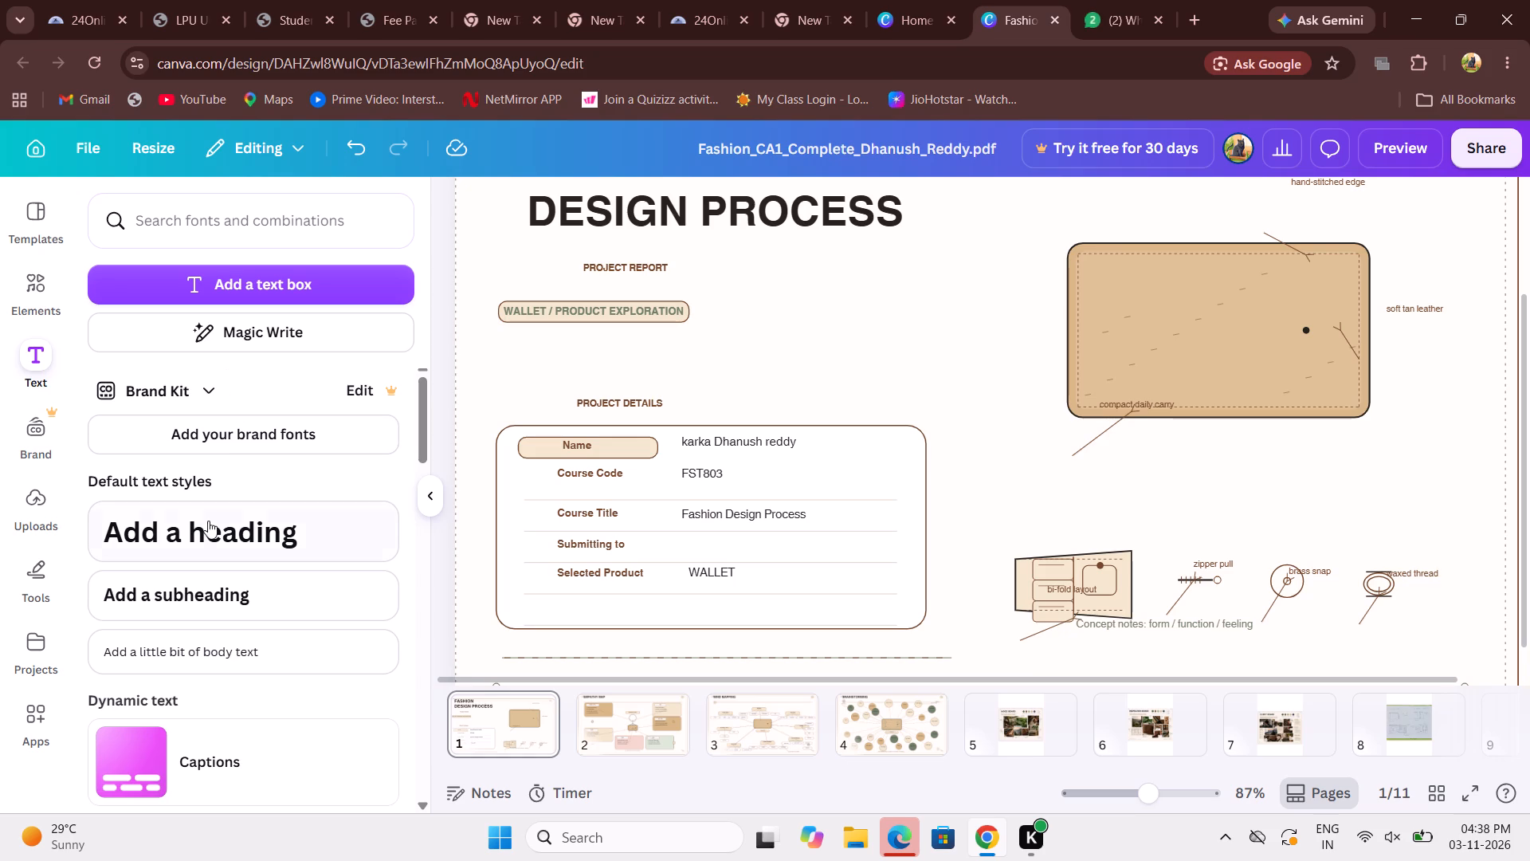
click(195, 652)
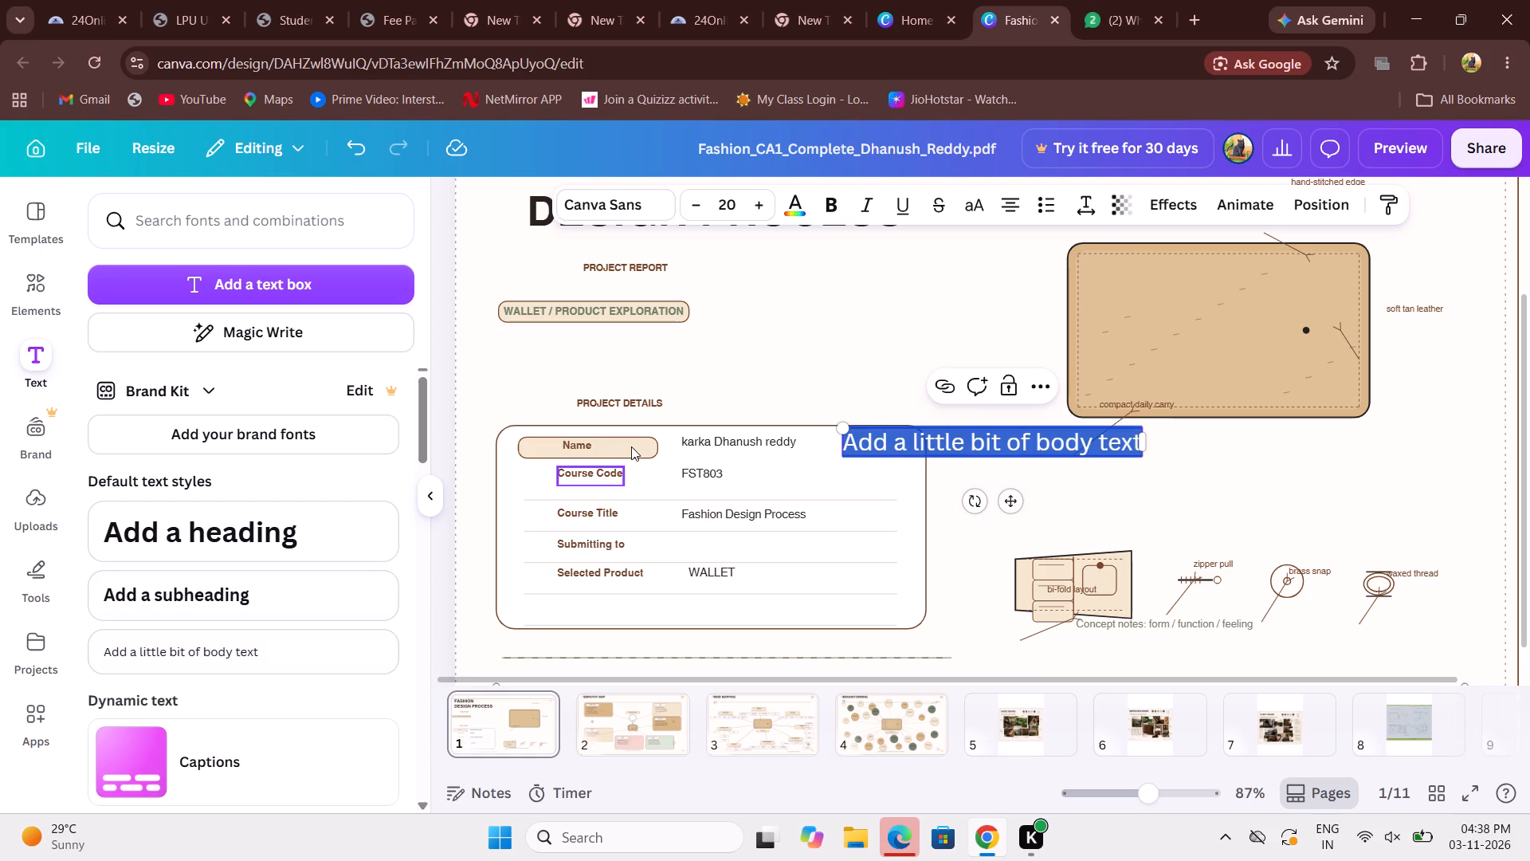
click(1011, 493)
click(1076, 501)
drag(1048, 448, 830, 552)
click(830, 552)
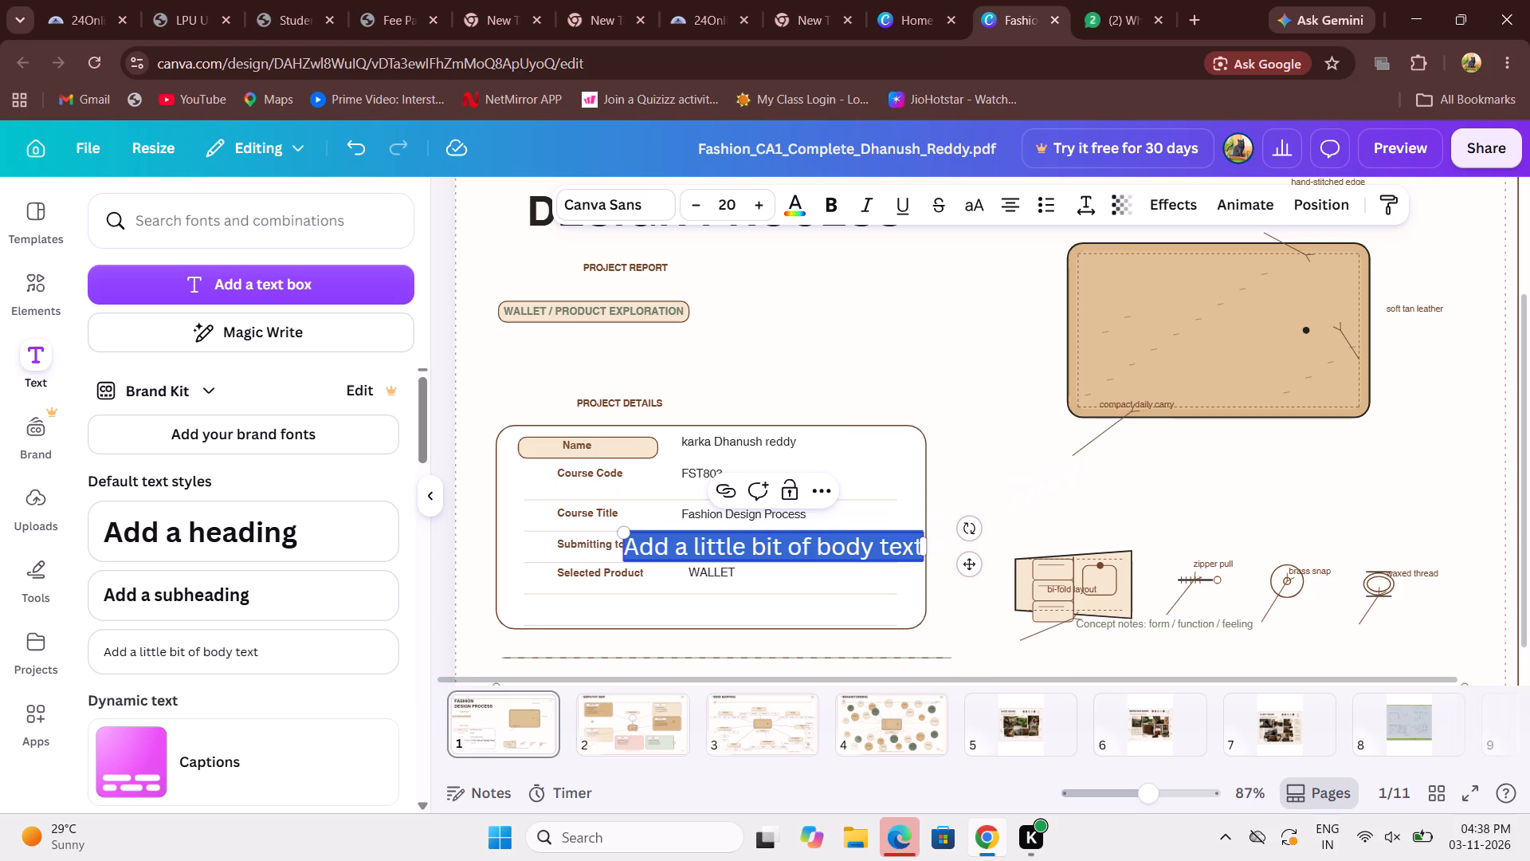
key(BackSpace)
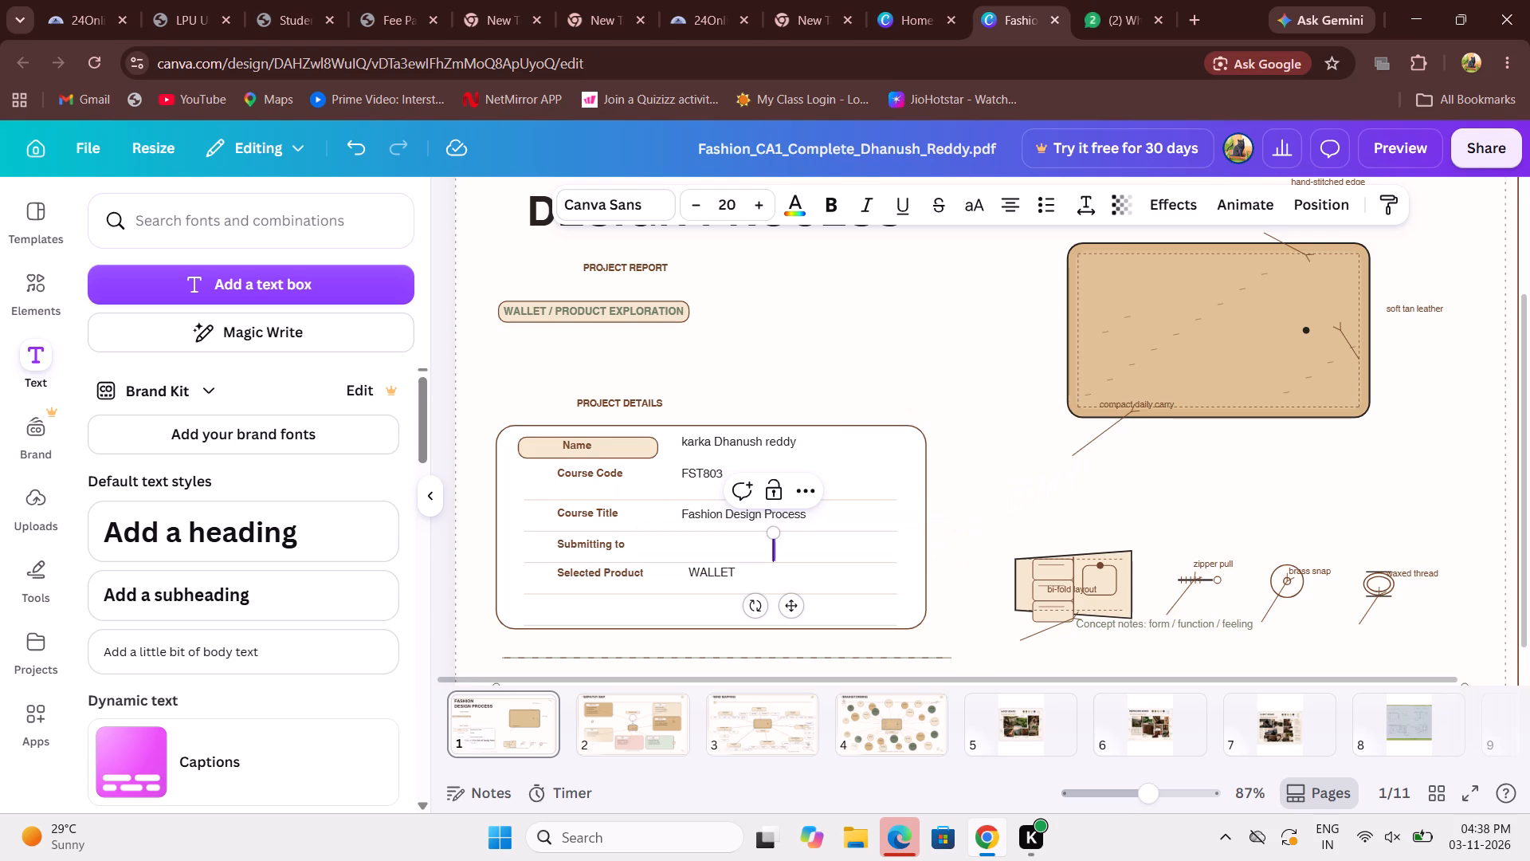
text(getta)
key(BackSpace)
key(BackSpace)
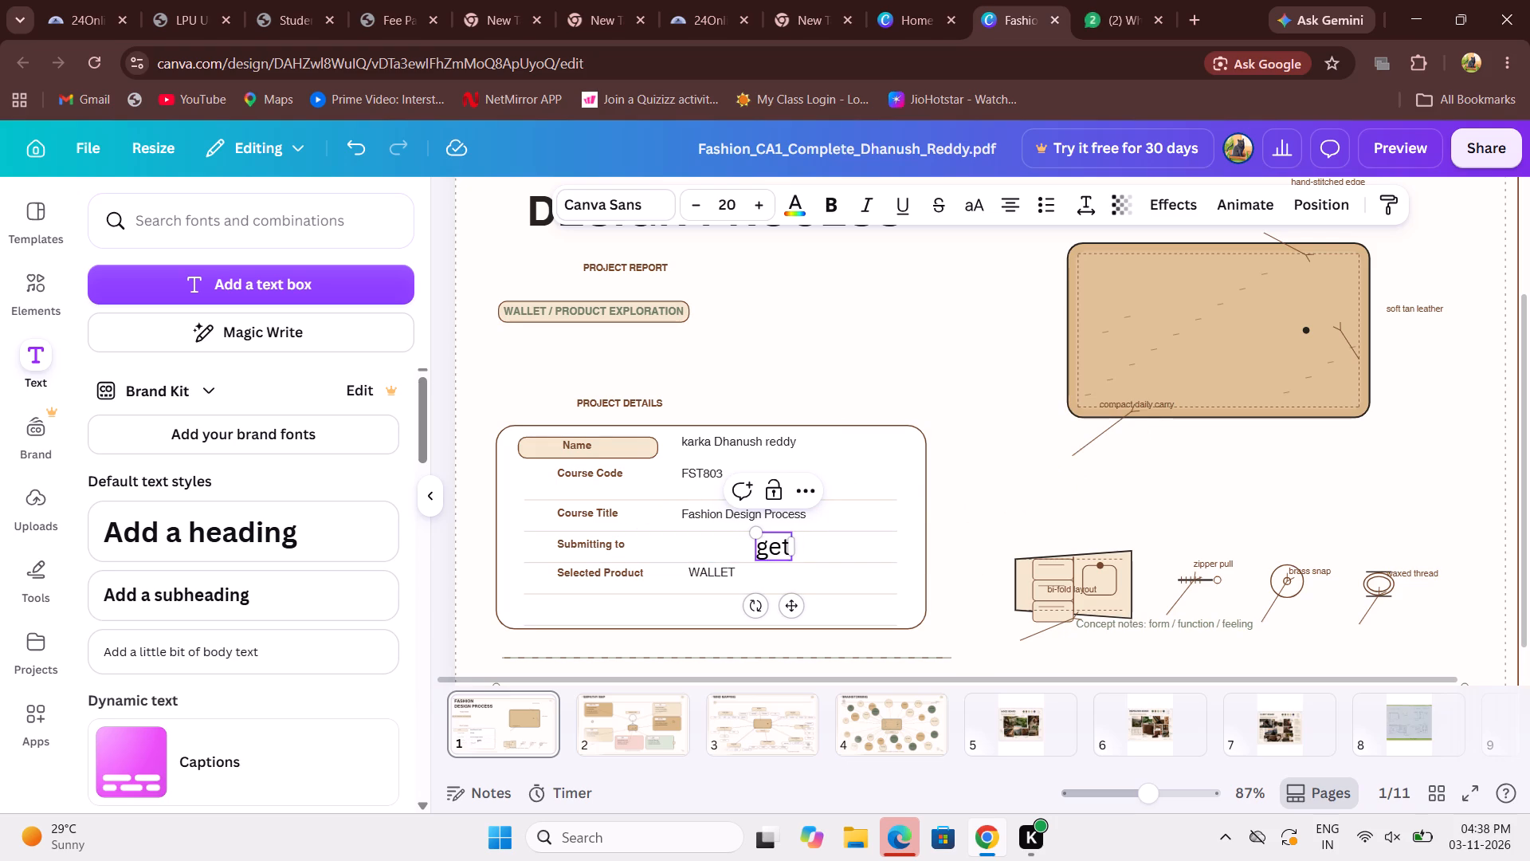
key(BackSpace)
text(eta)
Shrink the "geeta" text in the Submitting to row to about size 13.1.
drag(738, 533, 751, 551)
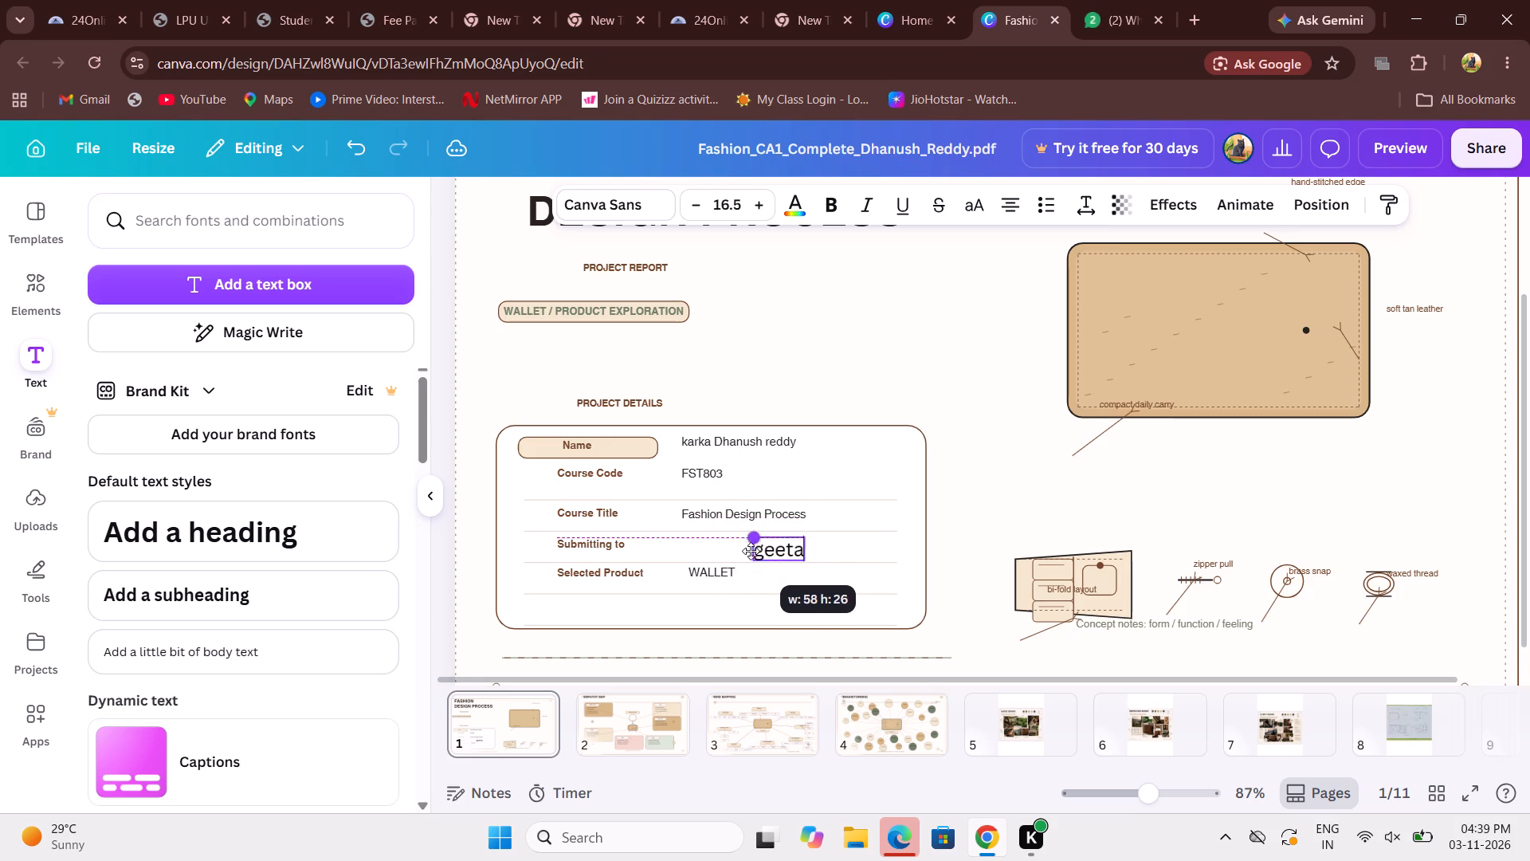
drag(751, 551, 755, 551)
click(755, 551)
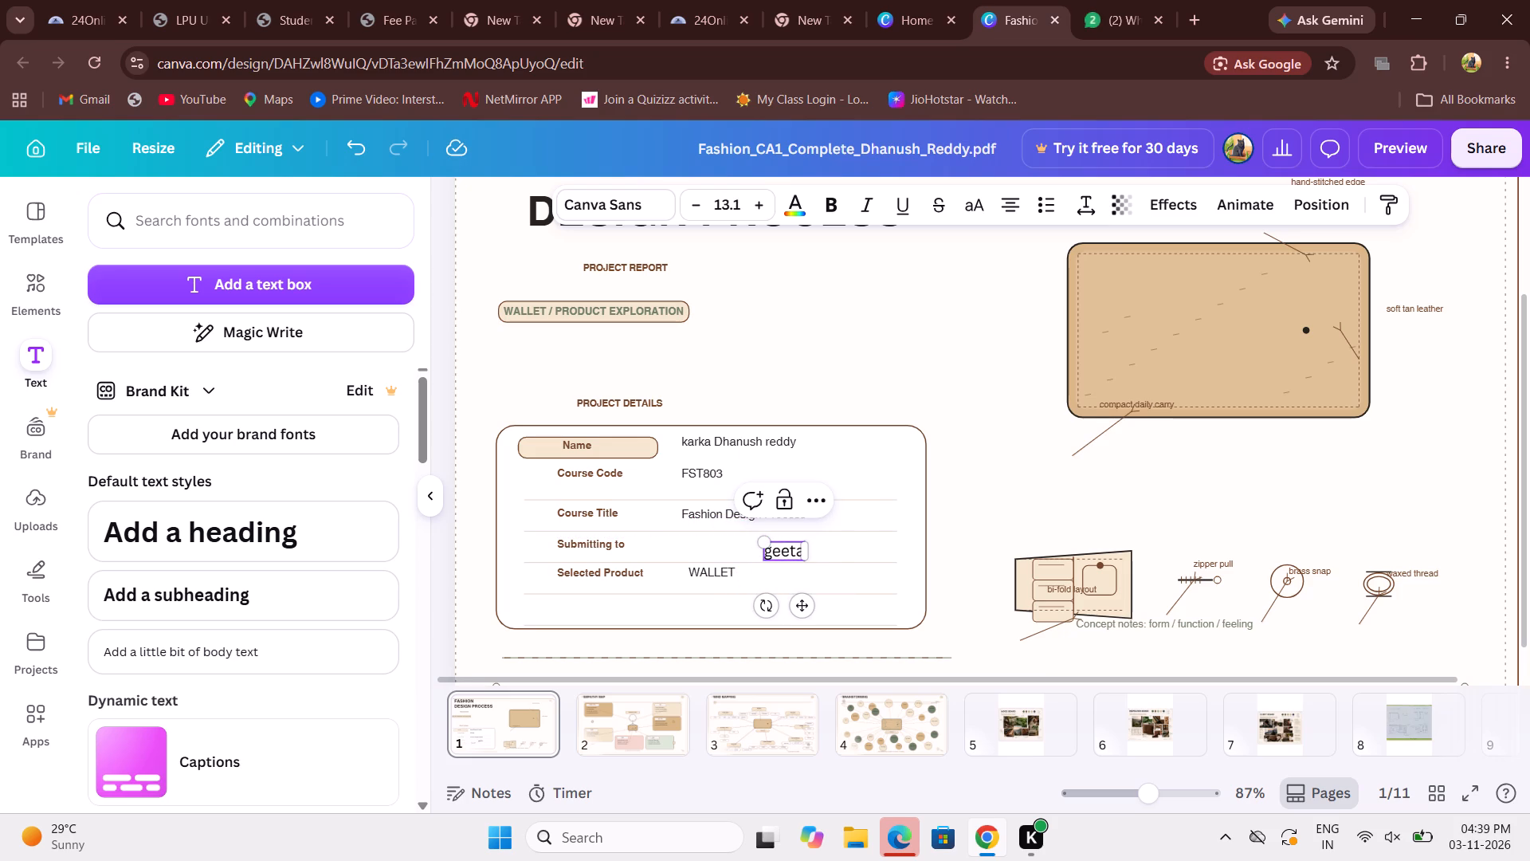
click(779, 552)
click(861, 564)
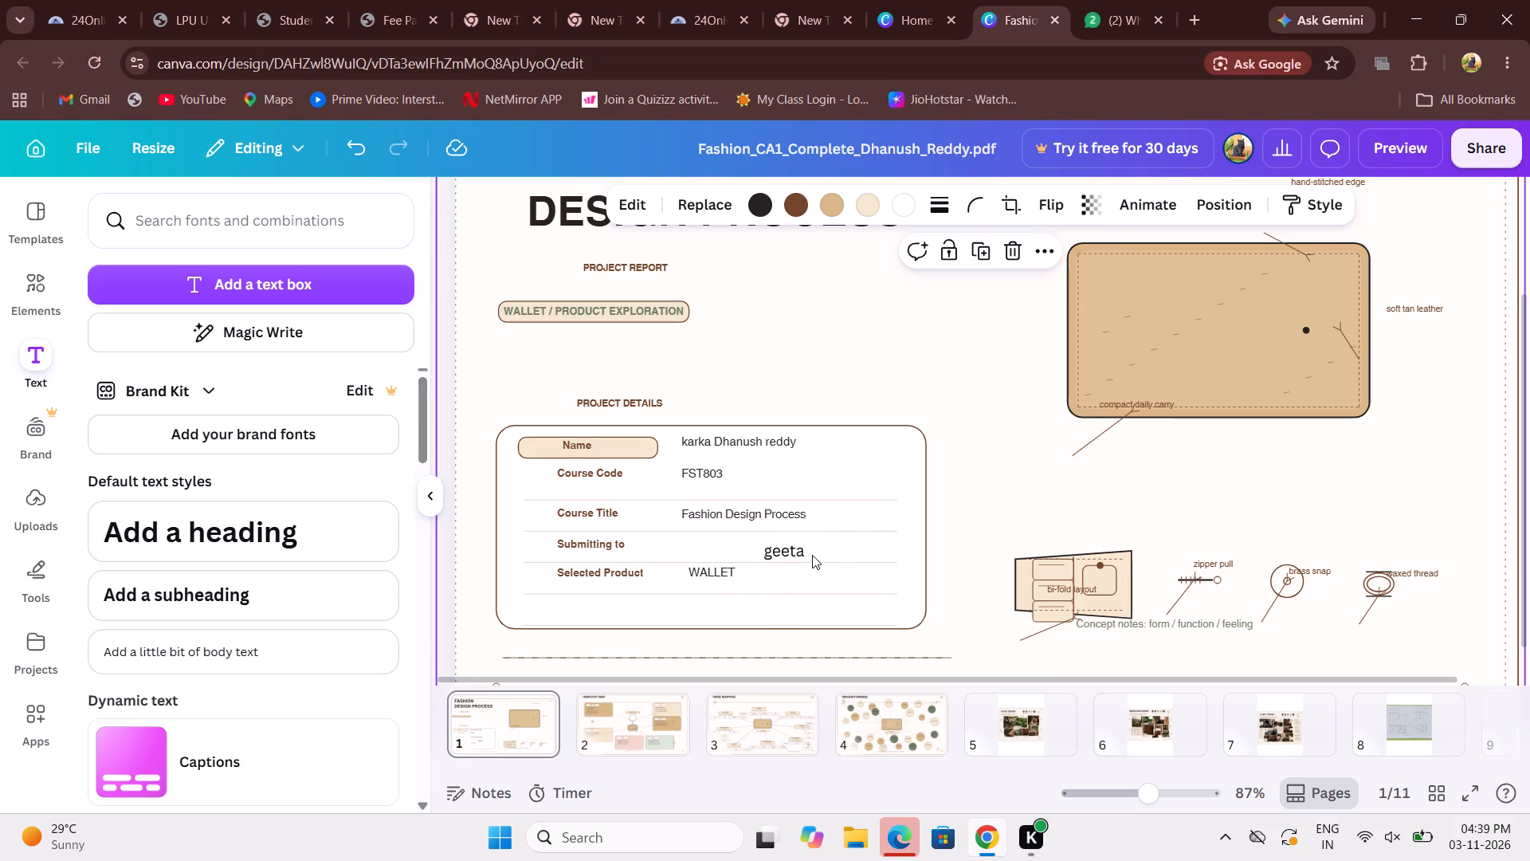
Move the "geeta" text beside the Submitting to label, aligning it with the start of the values above it.
drag(796, 554, 719, 559)
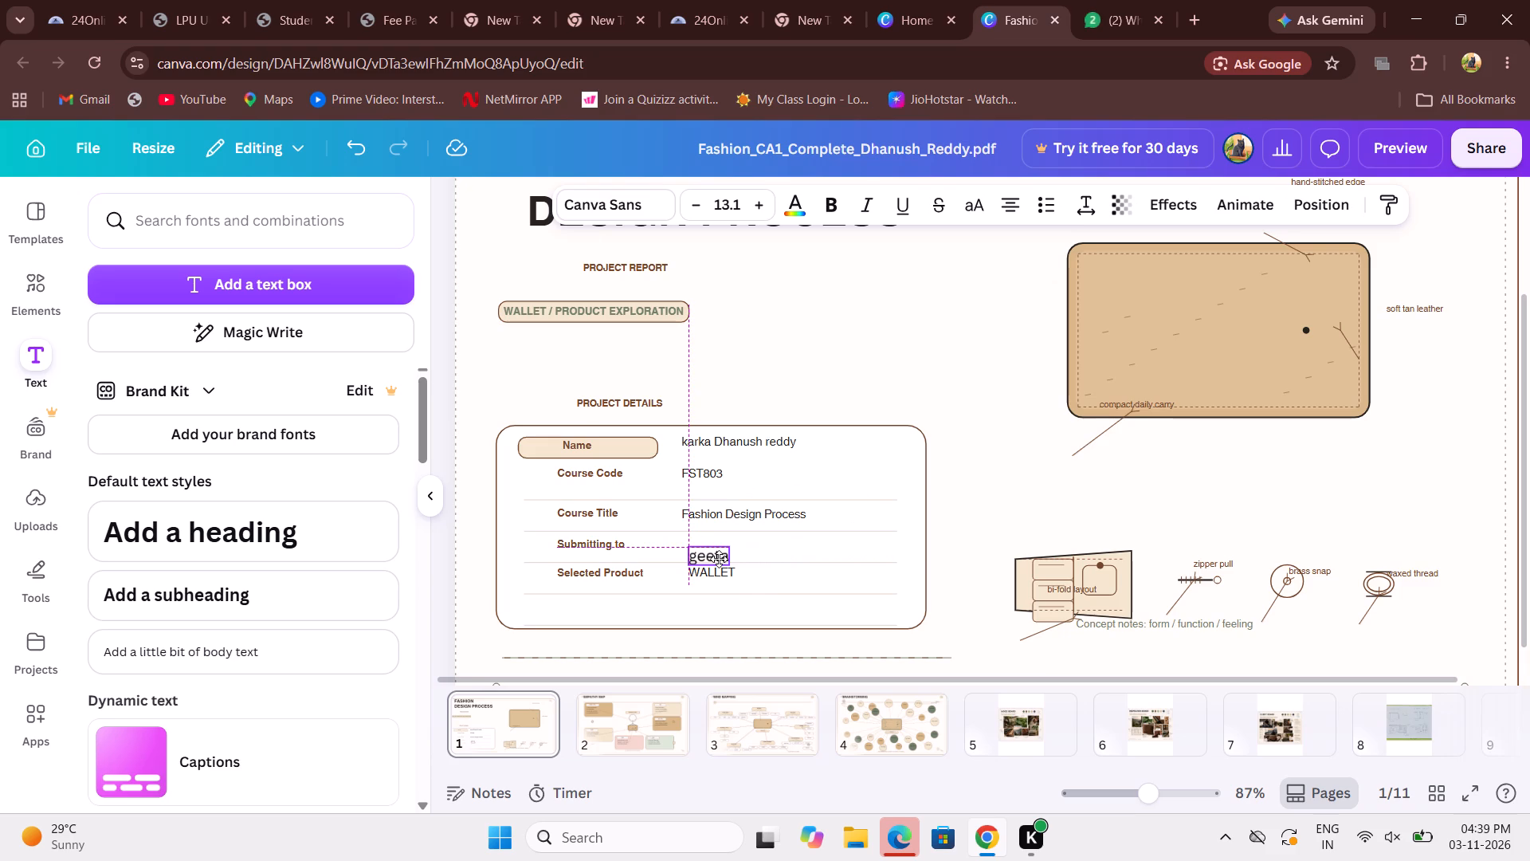
drag(719, 559, 716, 555)
click(716, 555)
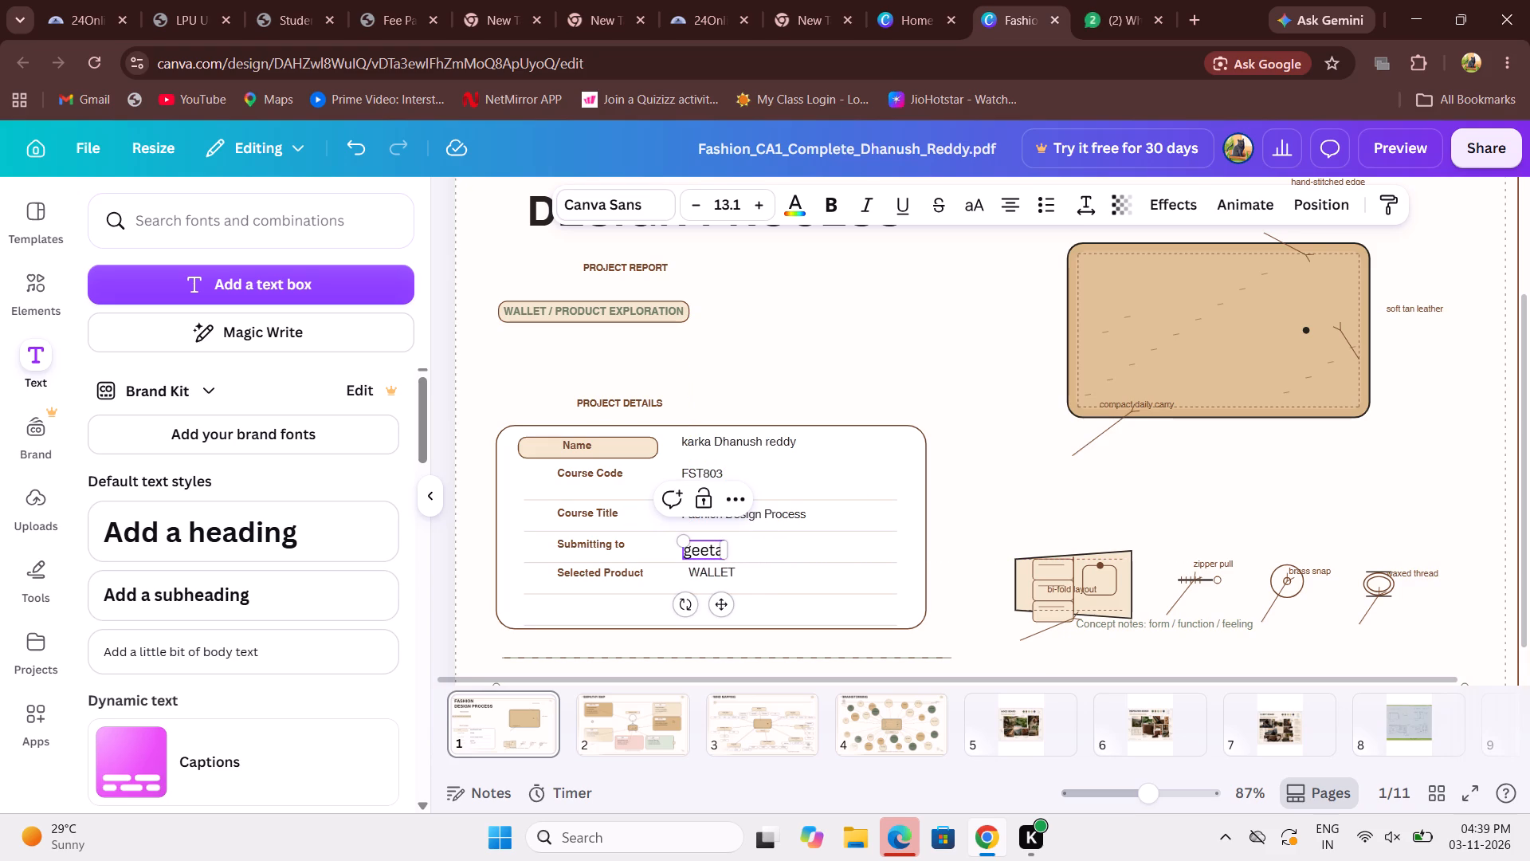
key(Right)
drag(701, 550, 741, 540)
click(741, 540)
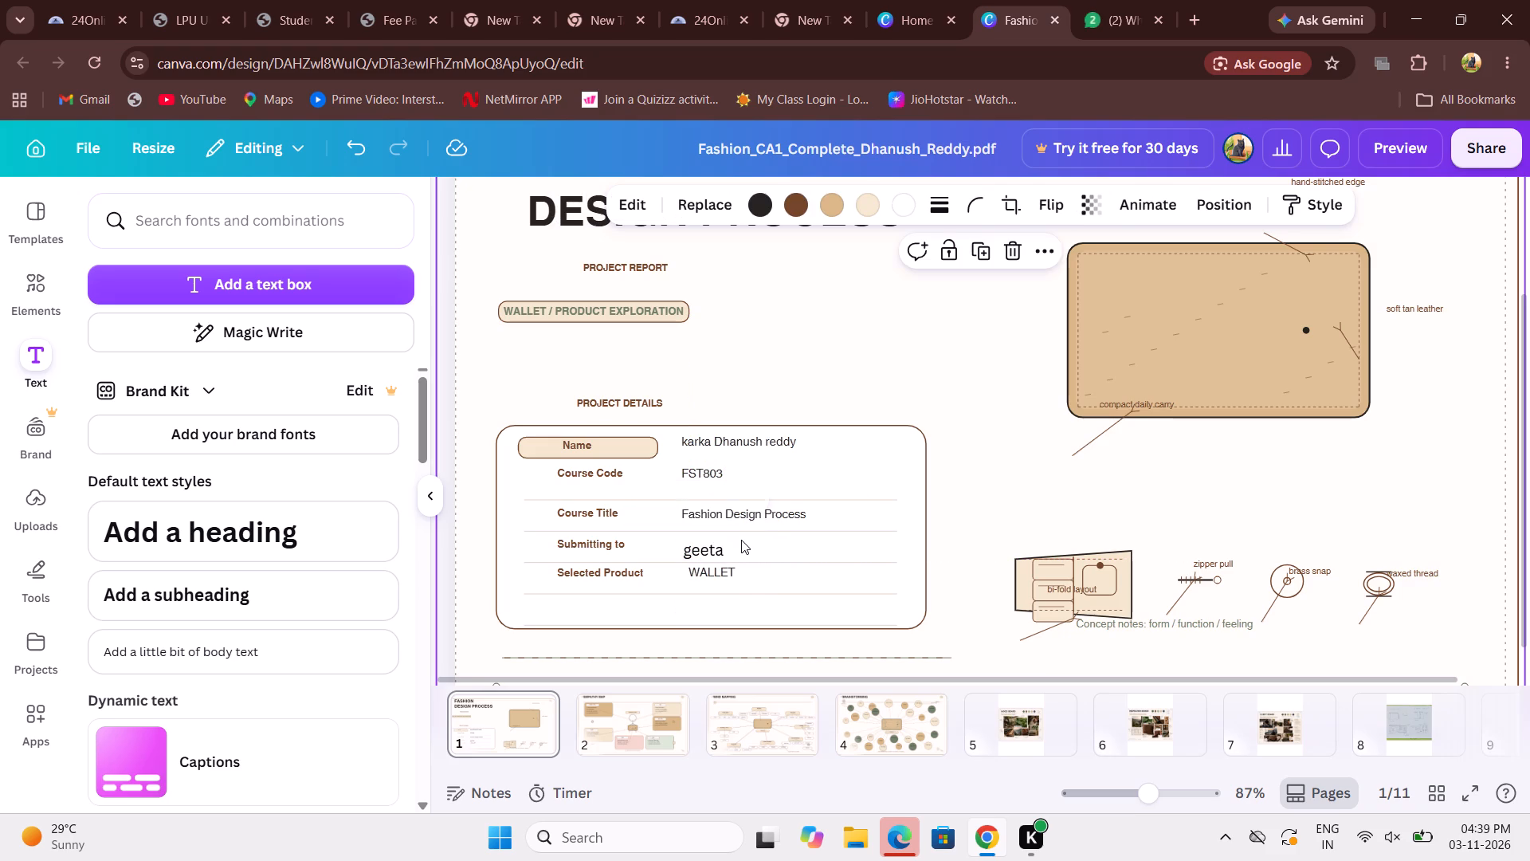
Append "UID:" and the teacher's ID number after "geeta" in the Submitting to row, separated by two spaces.
click(719, 550)
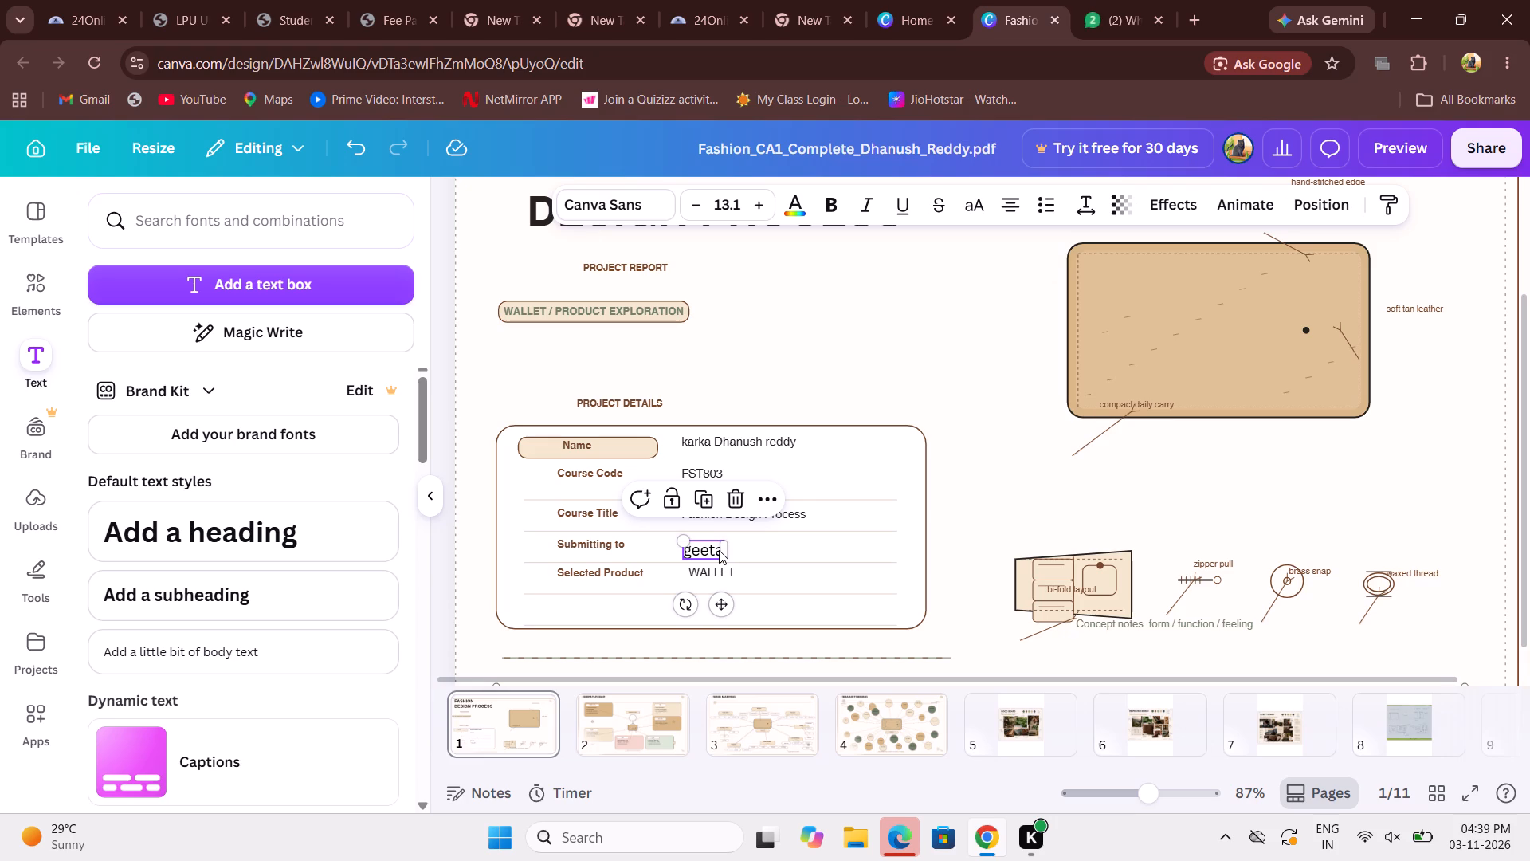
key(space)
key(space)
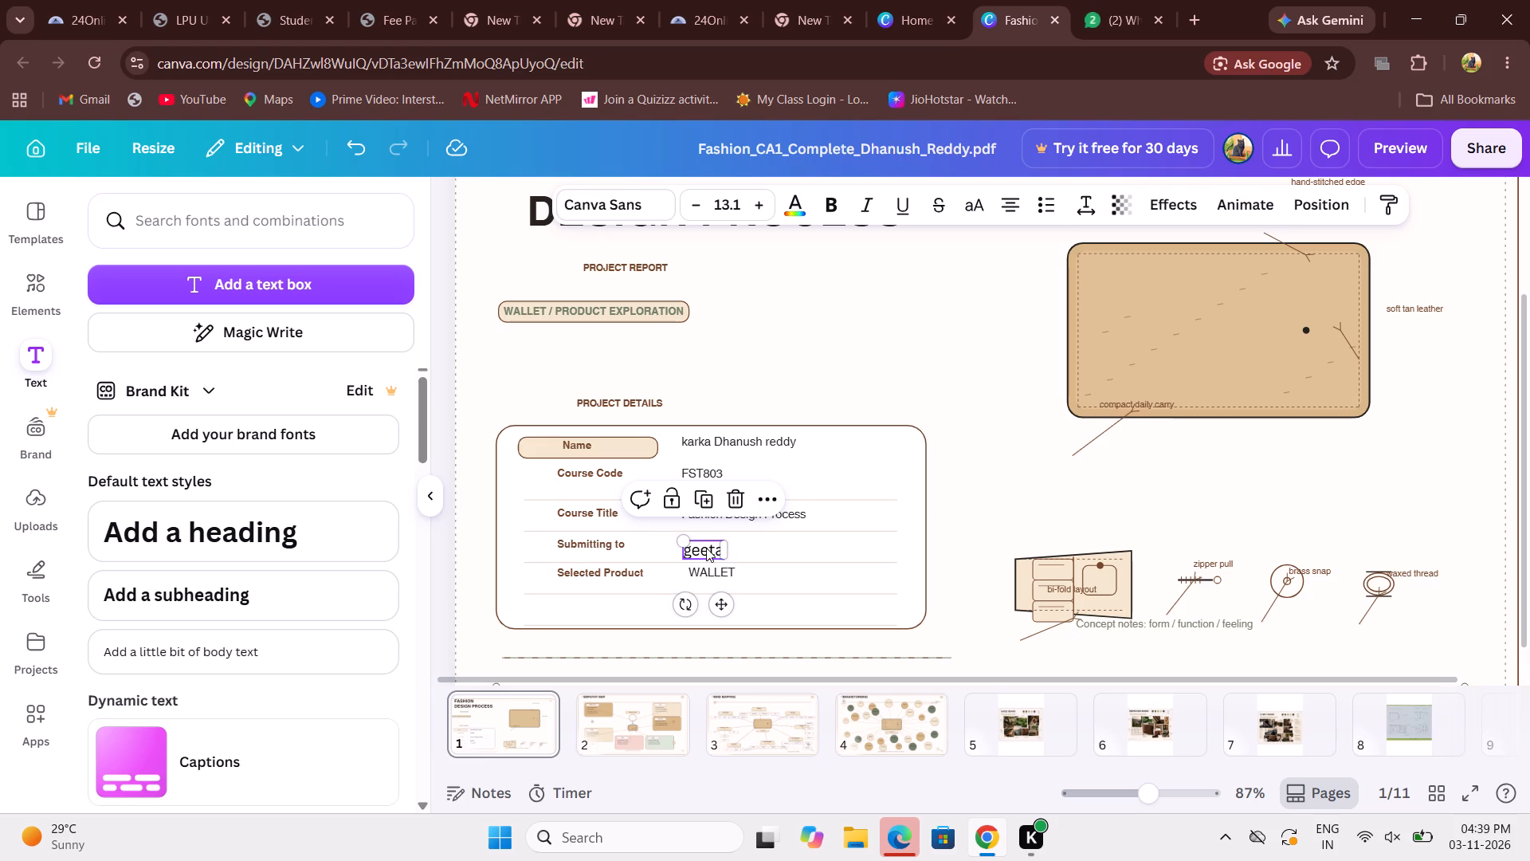
click(706, 548)
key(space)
key(Right)
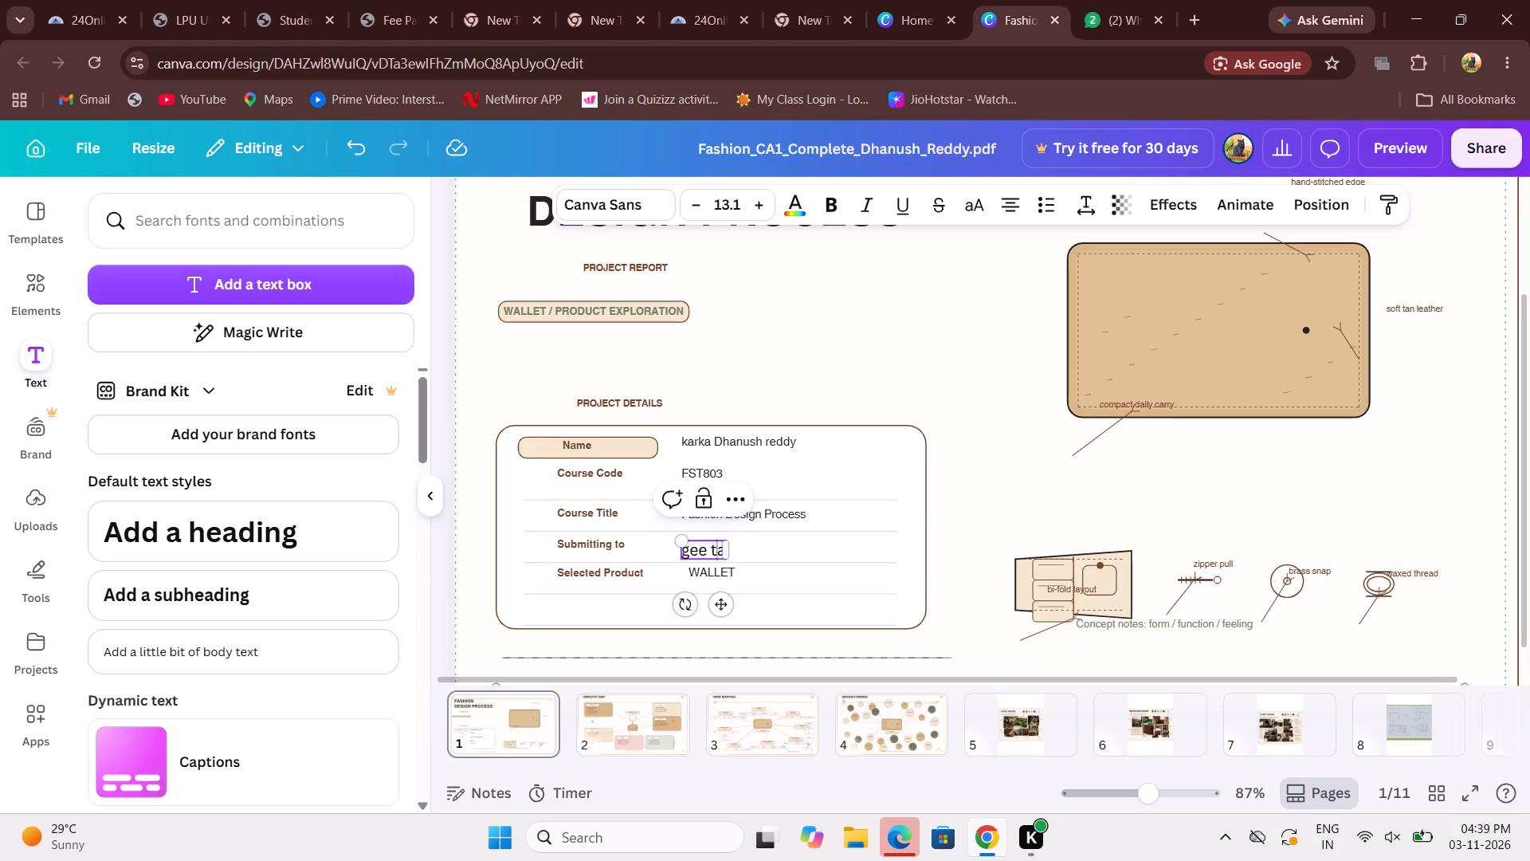
key(Left)
key(BackSpace)
key(Right)
key(Right)
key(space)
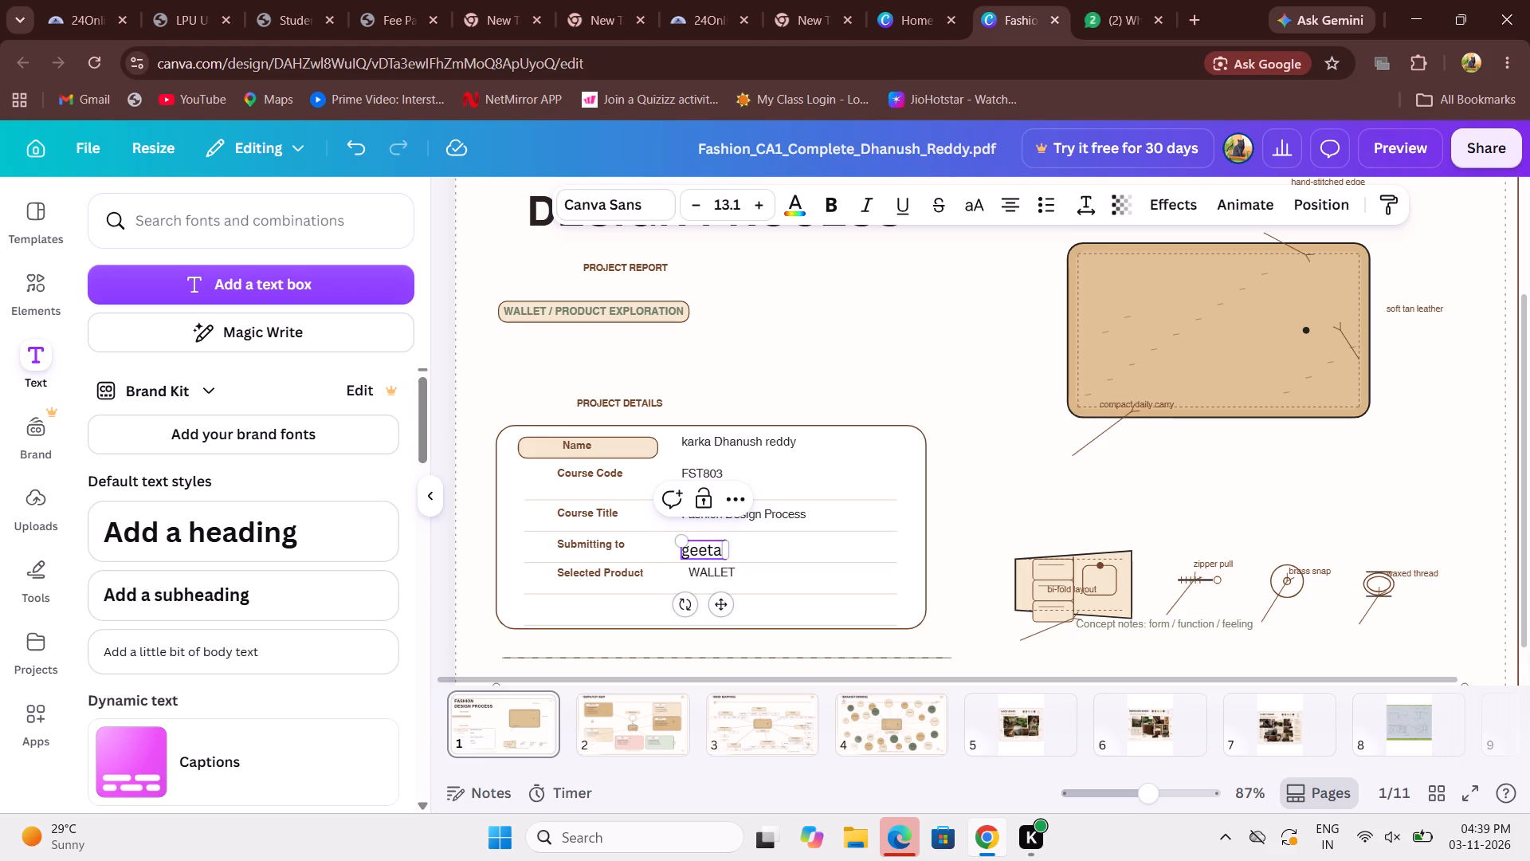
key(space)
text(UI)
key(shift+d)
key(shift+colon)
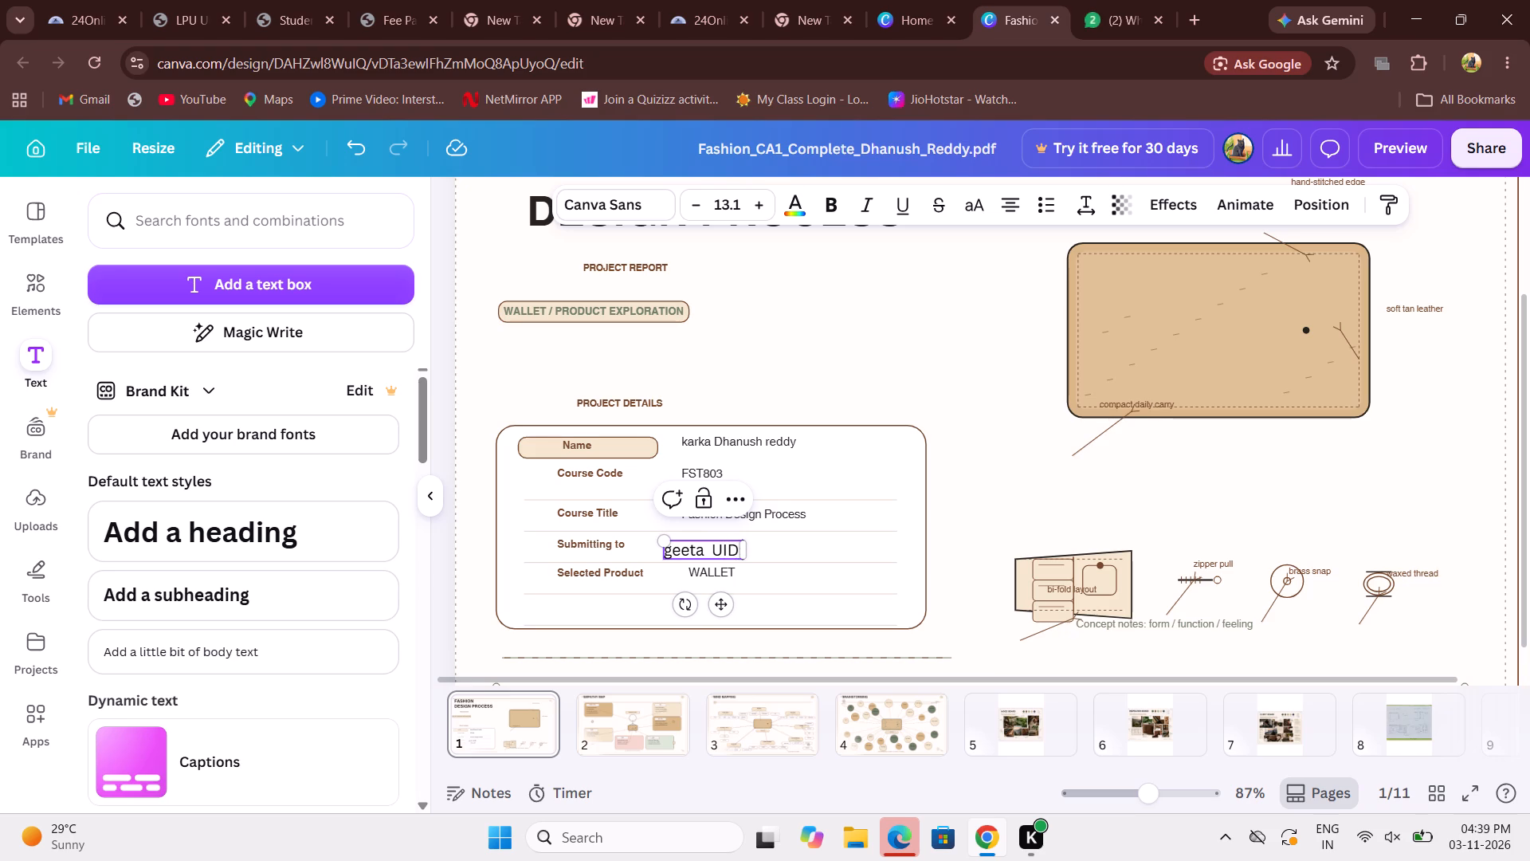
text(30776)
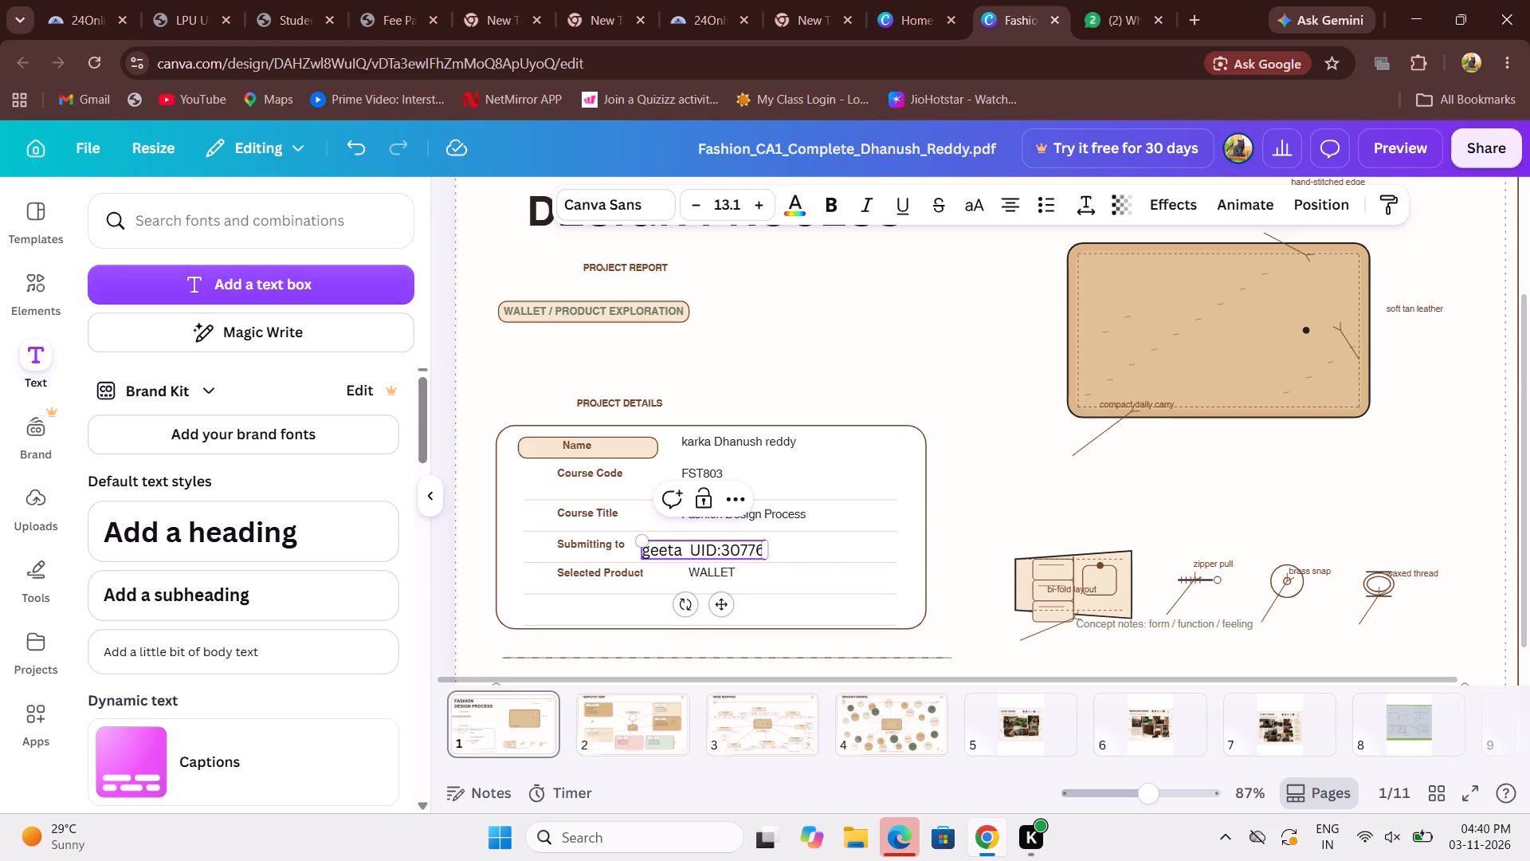
Shrink the text in the Submitting to row slightly, to about size 12.8.
drag(657, 552, 665, 548)
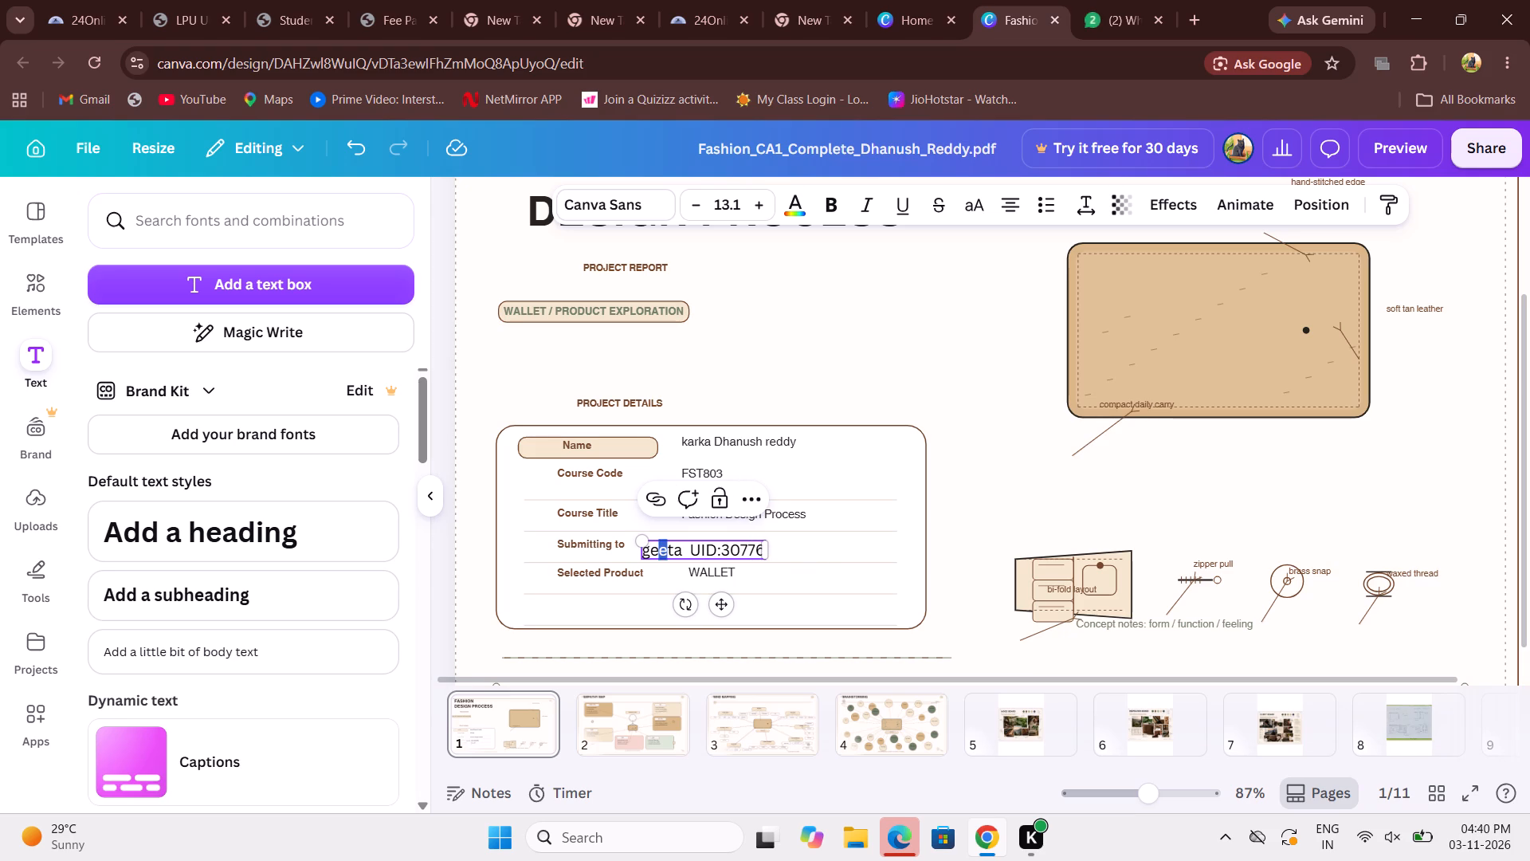
click(645, 545)
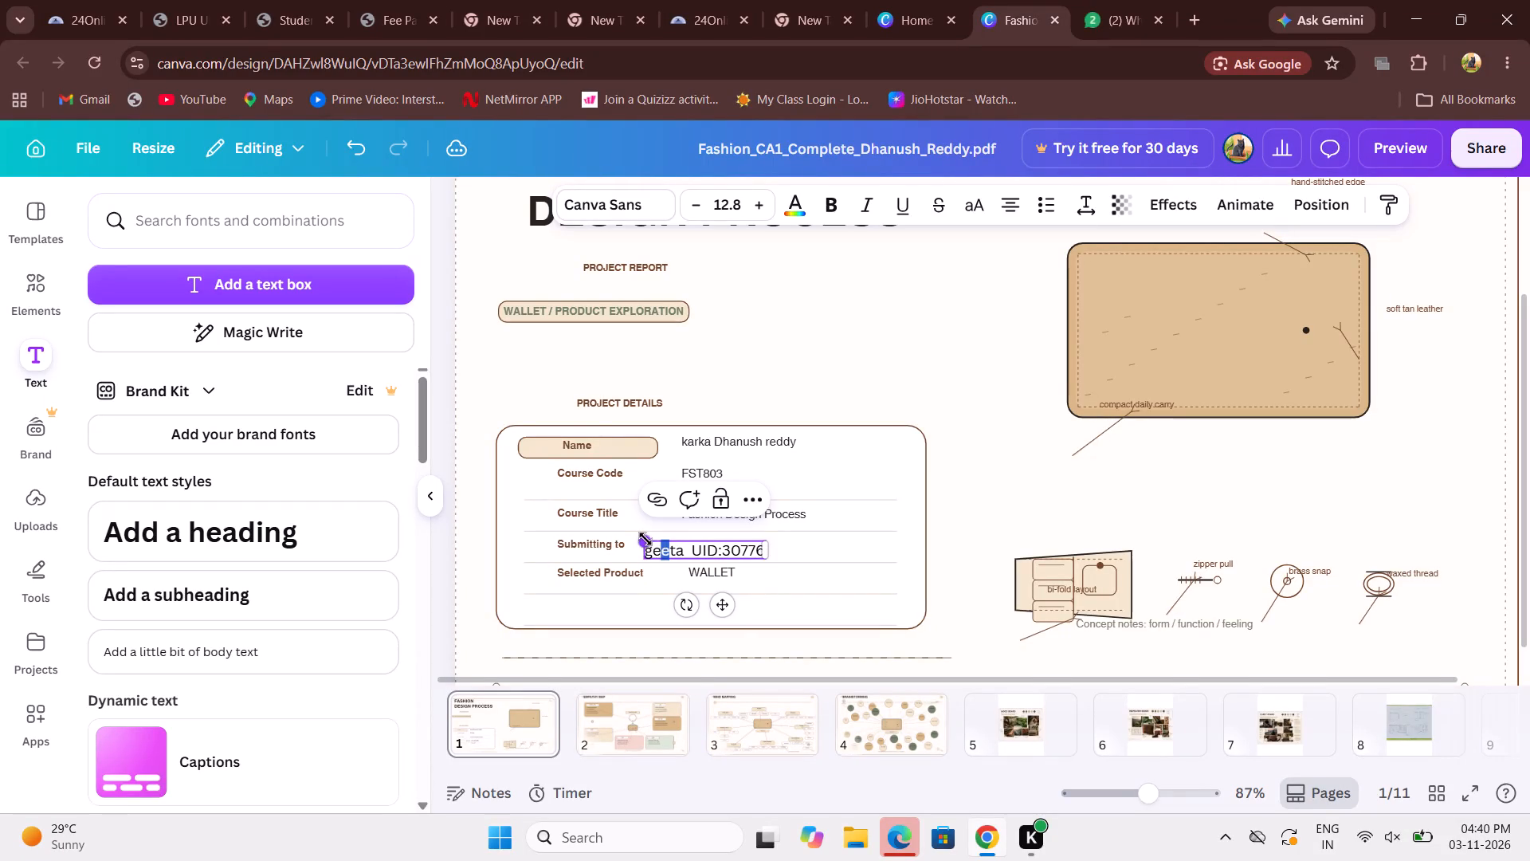
click(858, 580)
Move the "geeta" and UID text clear of the Submitting to label, aligning its start with the Course Title value above.
drag(748, 547, 763, 545)
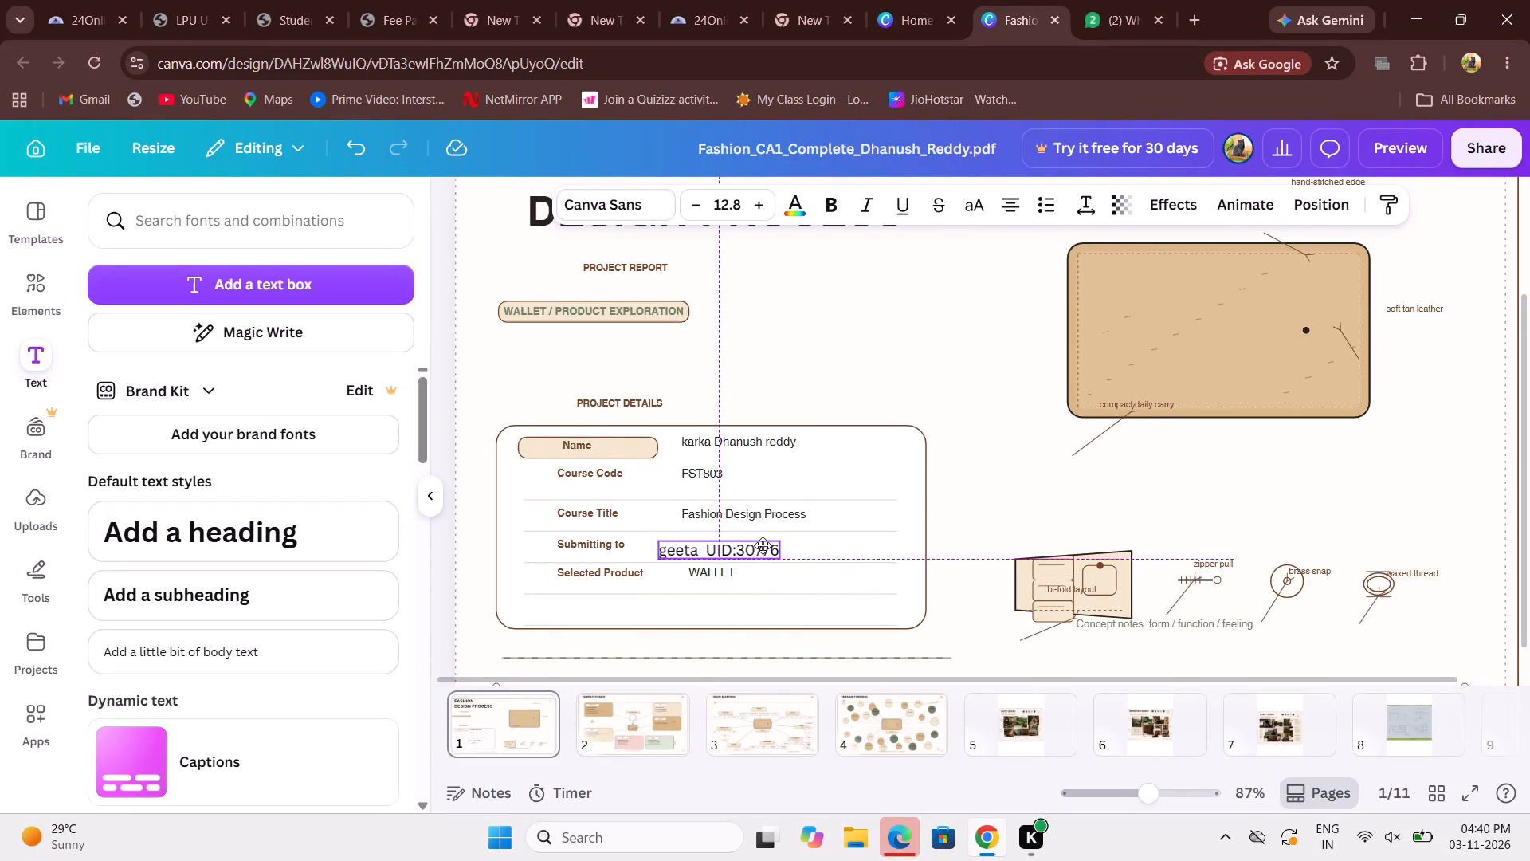
drag(763, 545, 763, 544)
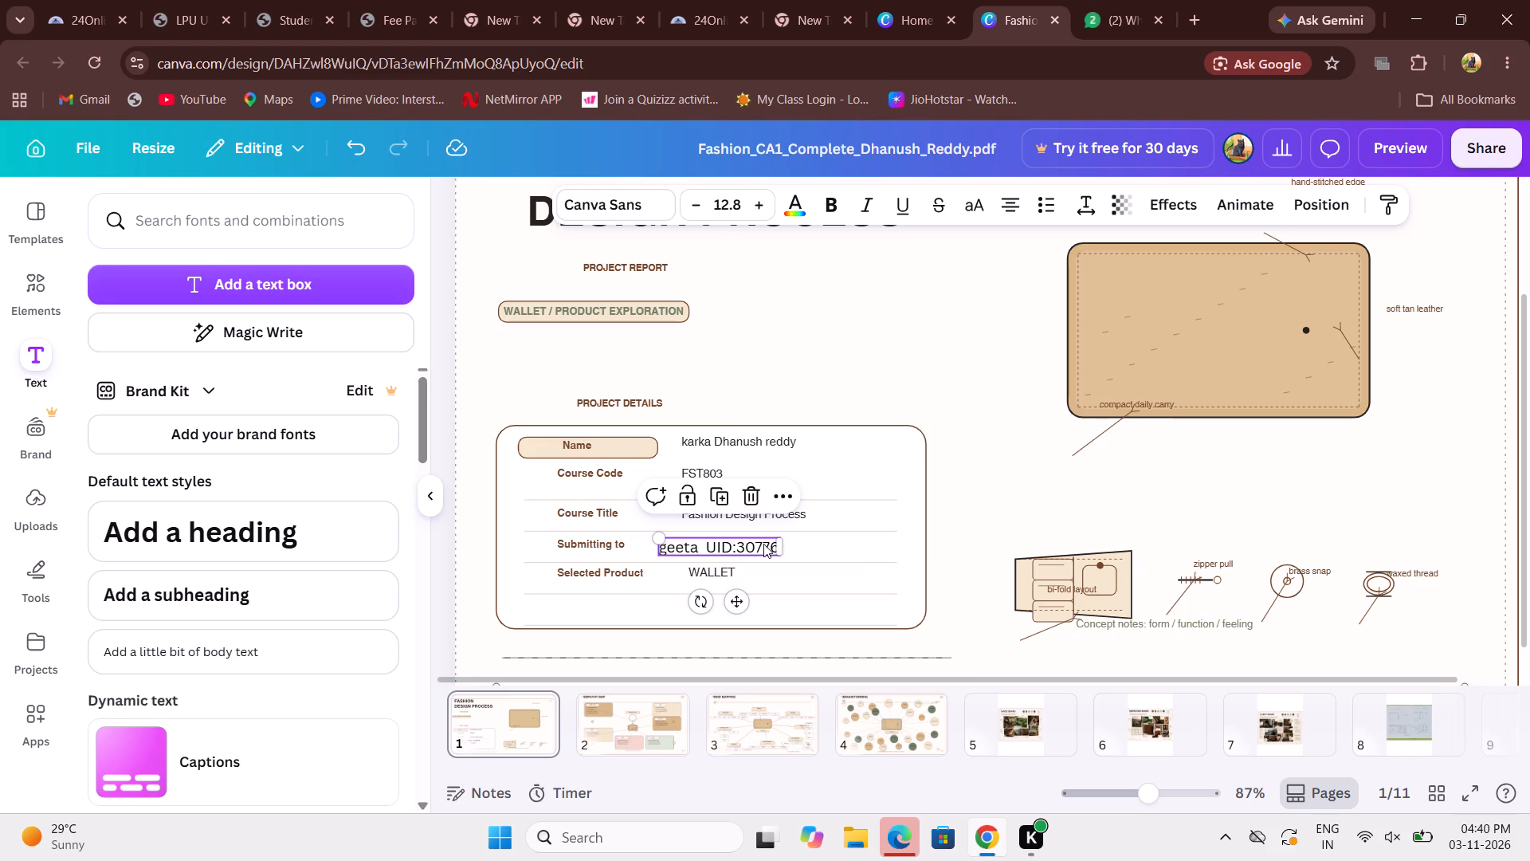
drag(724, 543, 747, 543)
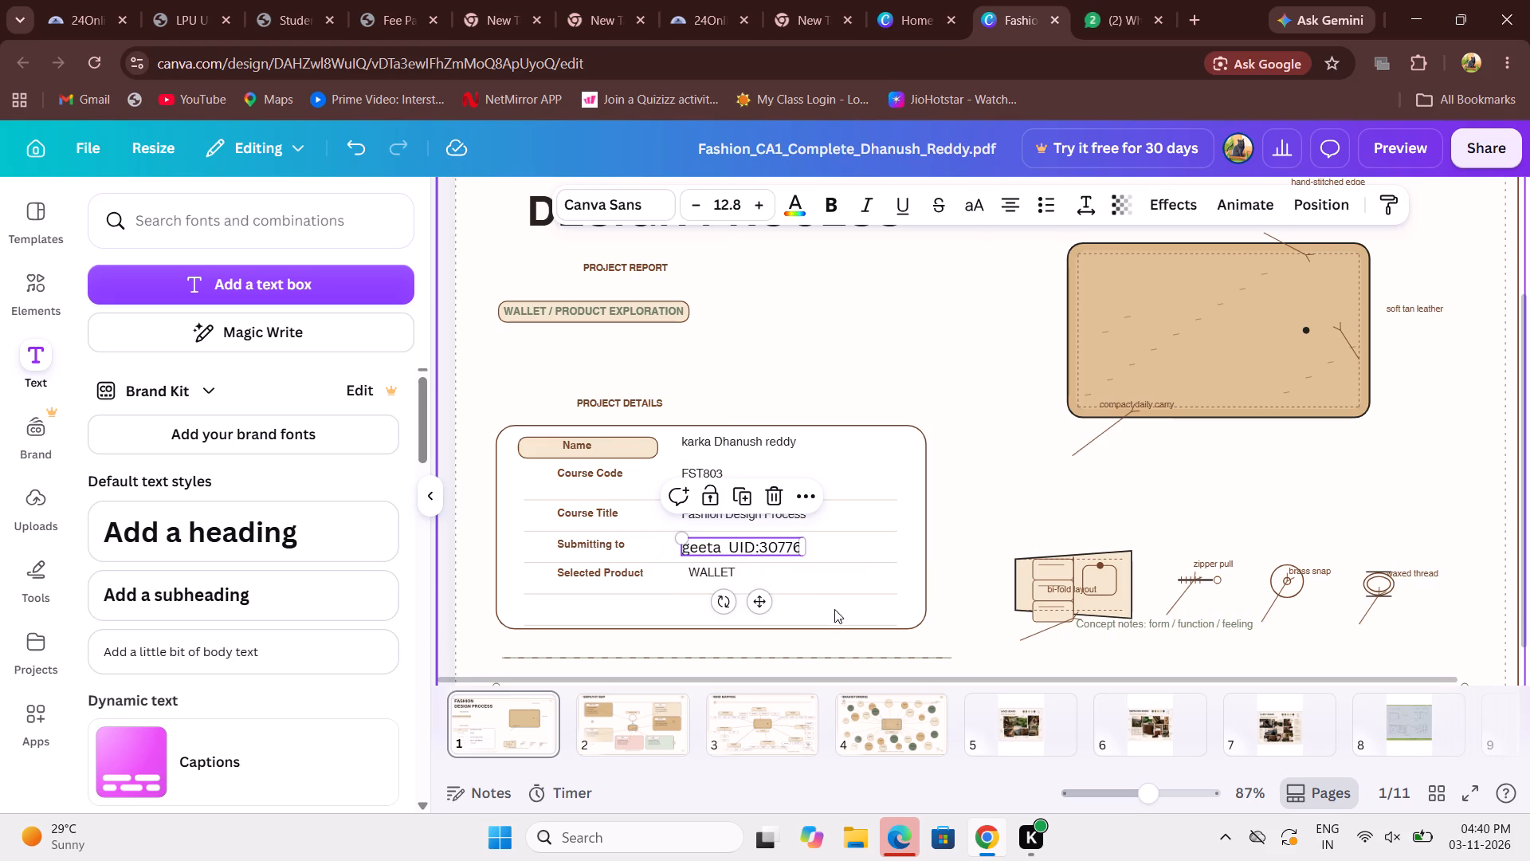
click(840, 614)
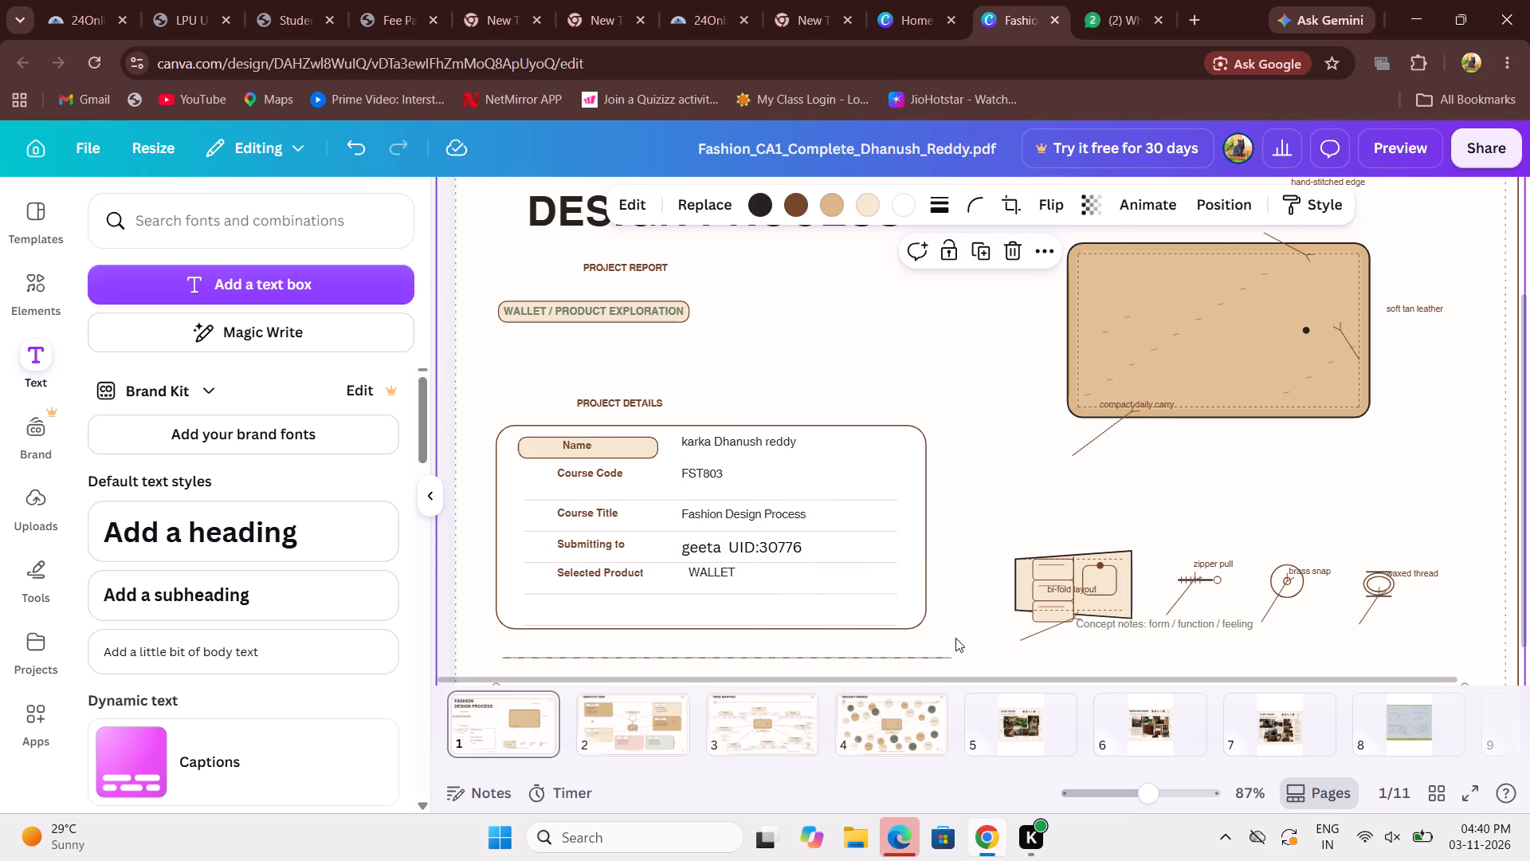
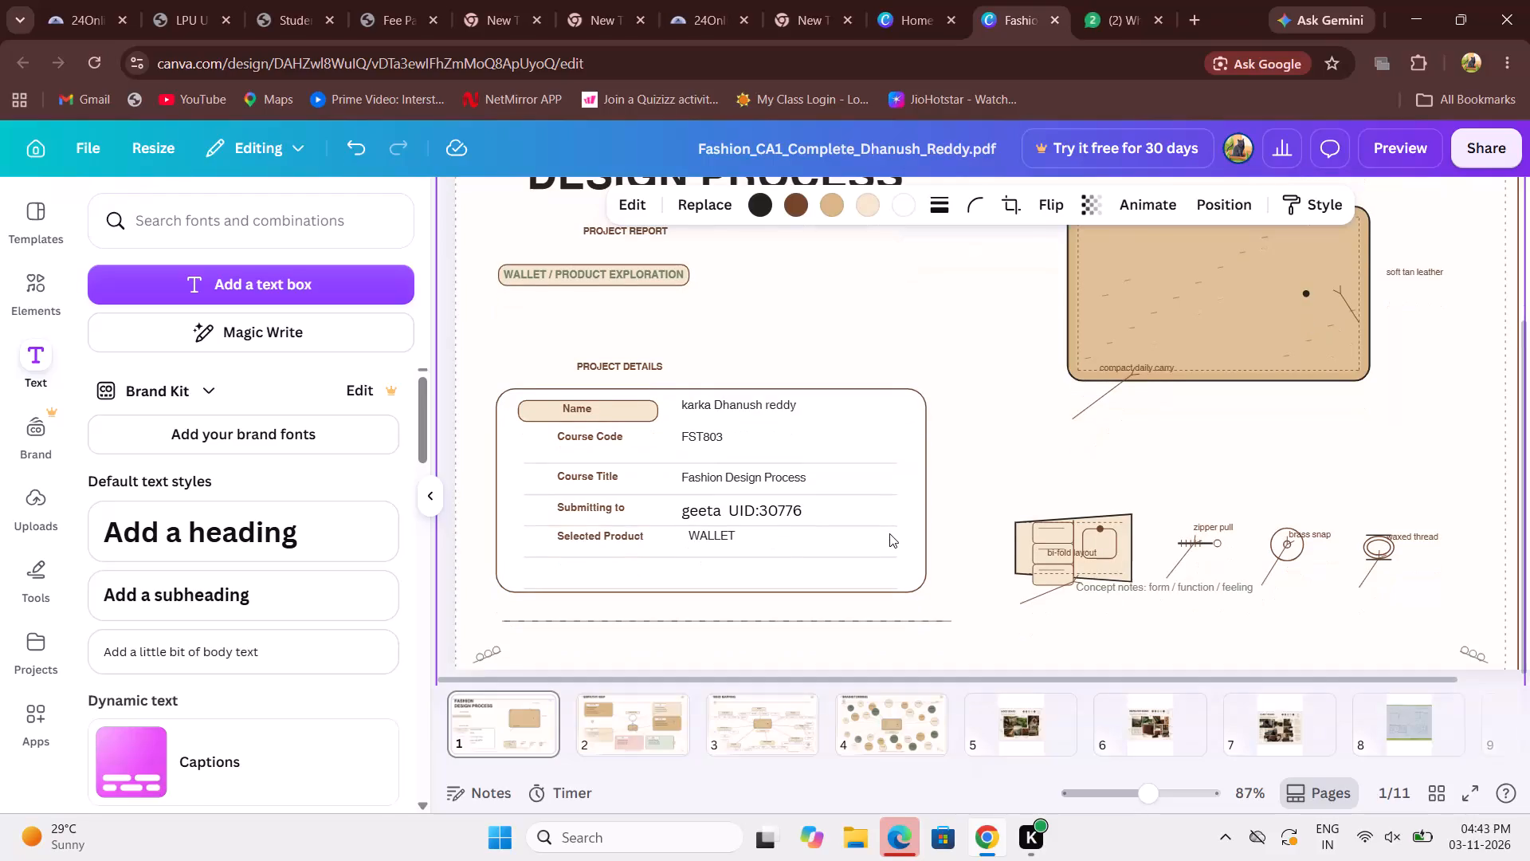
Examine the whole cover page, checking the project details and the position of the decorative frame against the page edges.
scroll(889, 533, down, 1)
scroll(889, 533, up, 1)
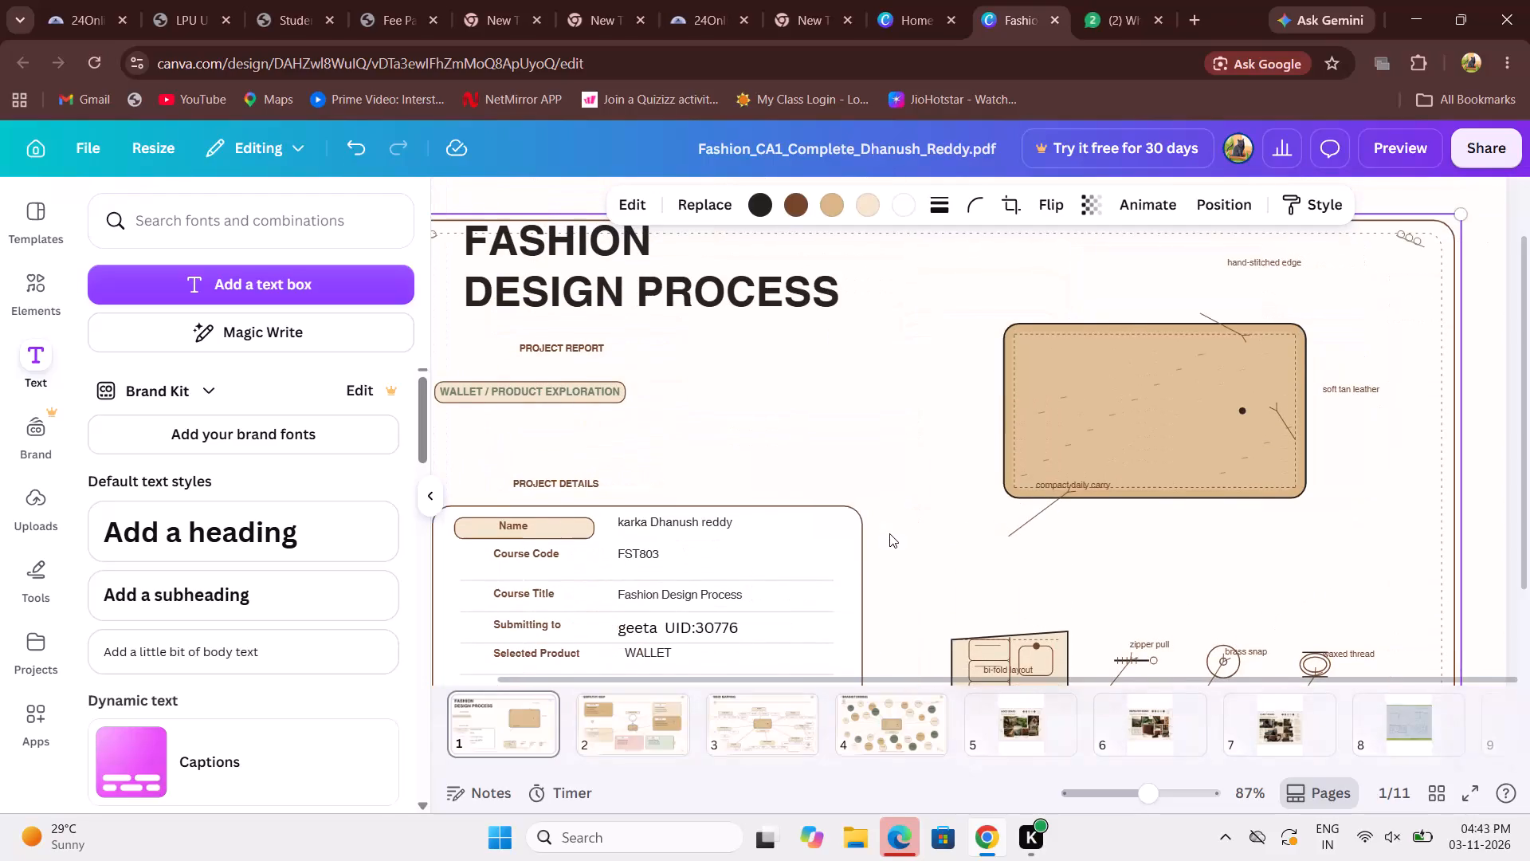
scroll(889, 533, up, 1)
scroll(889, 533, left, 2)
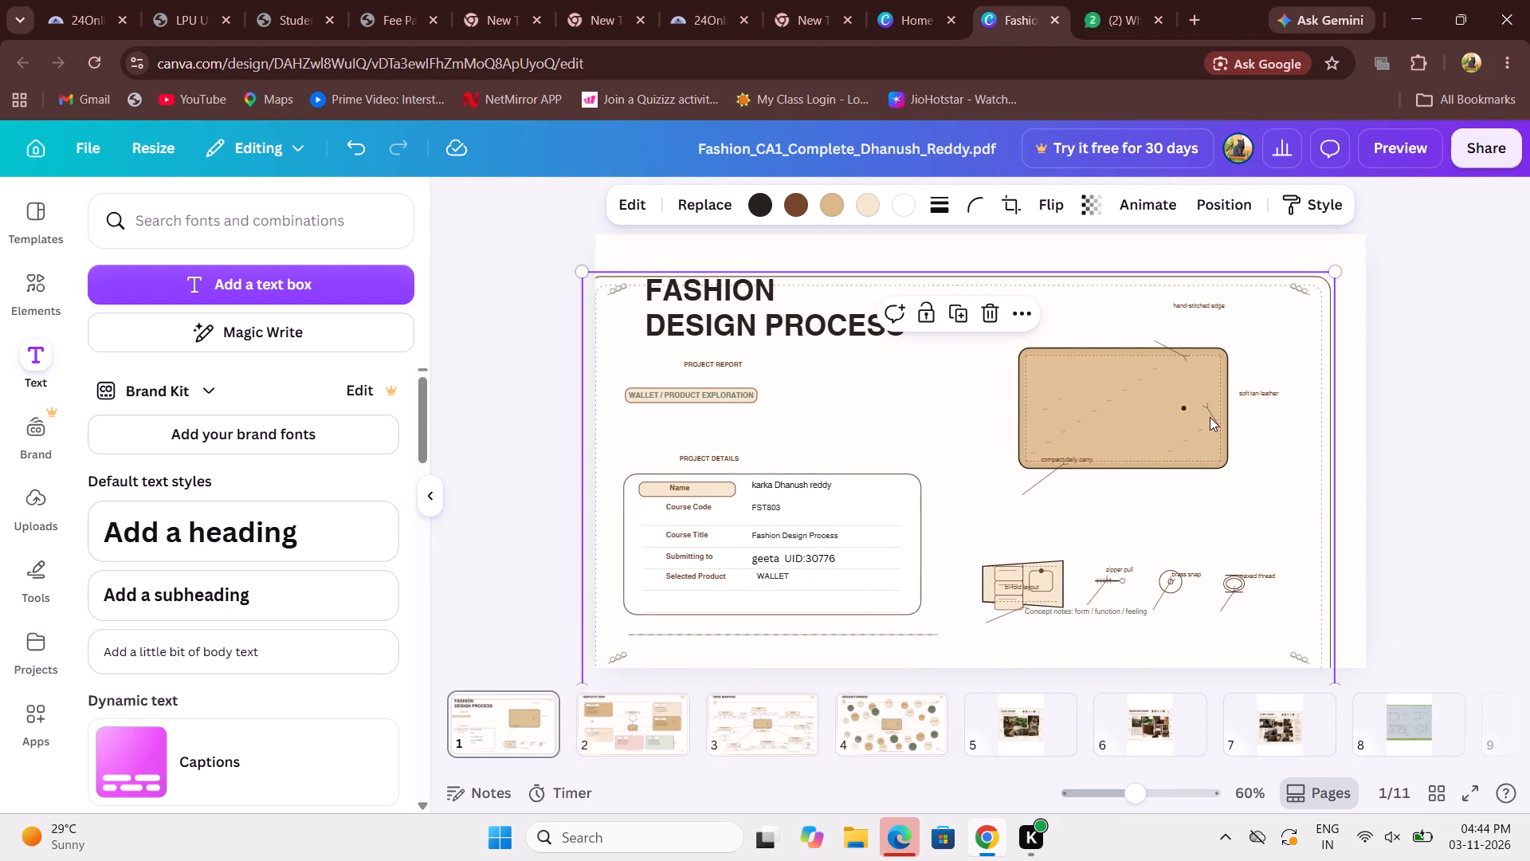
scroll(1210, 417, left, 3)
scroll(995, 419, left, 3)
scroll(995, 419, right, 3)
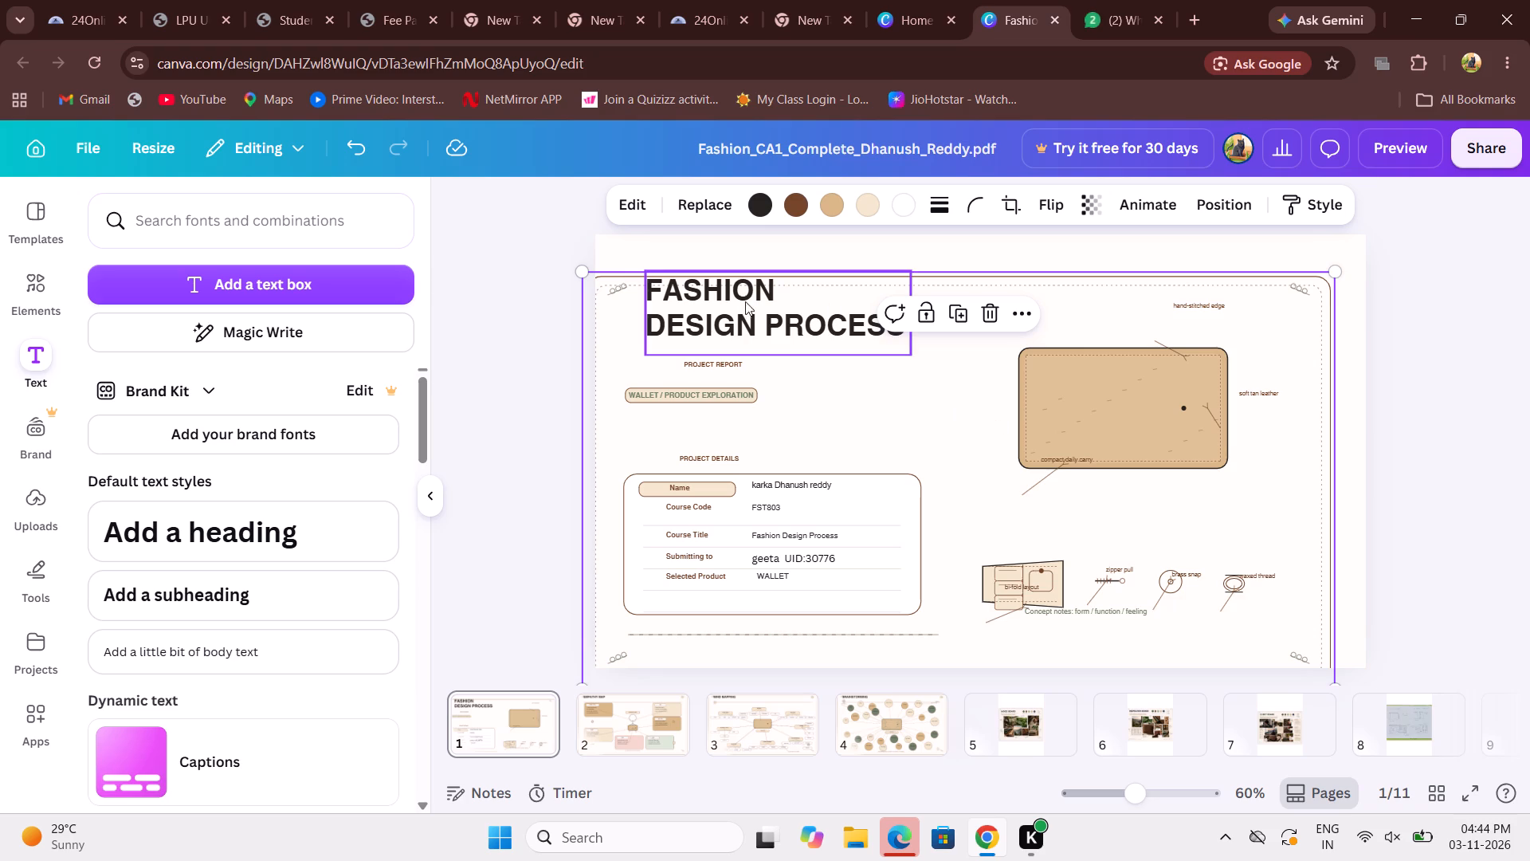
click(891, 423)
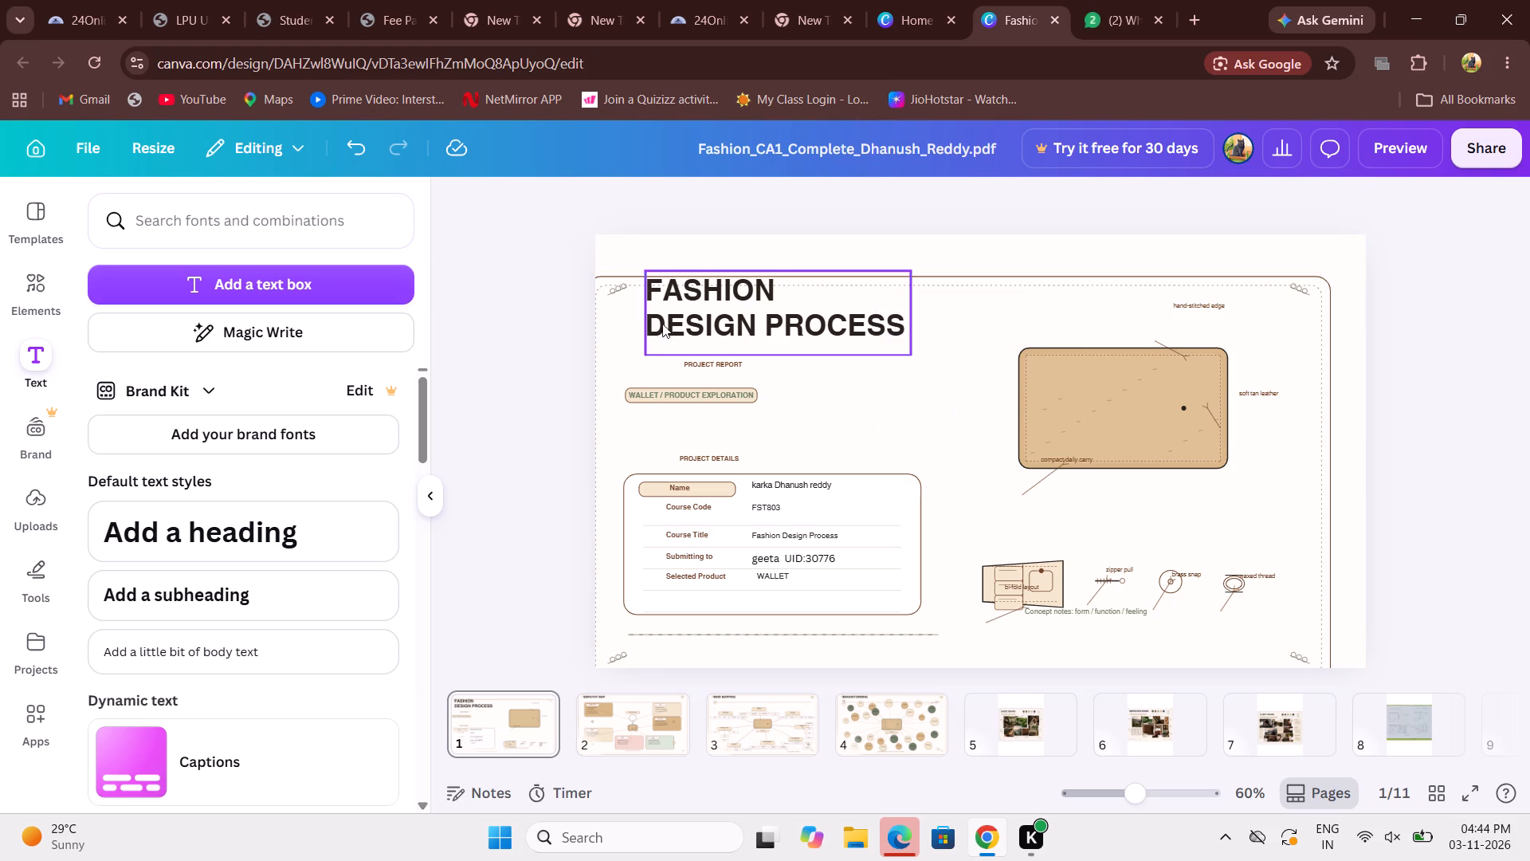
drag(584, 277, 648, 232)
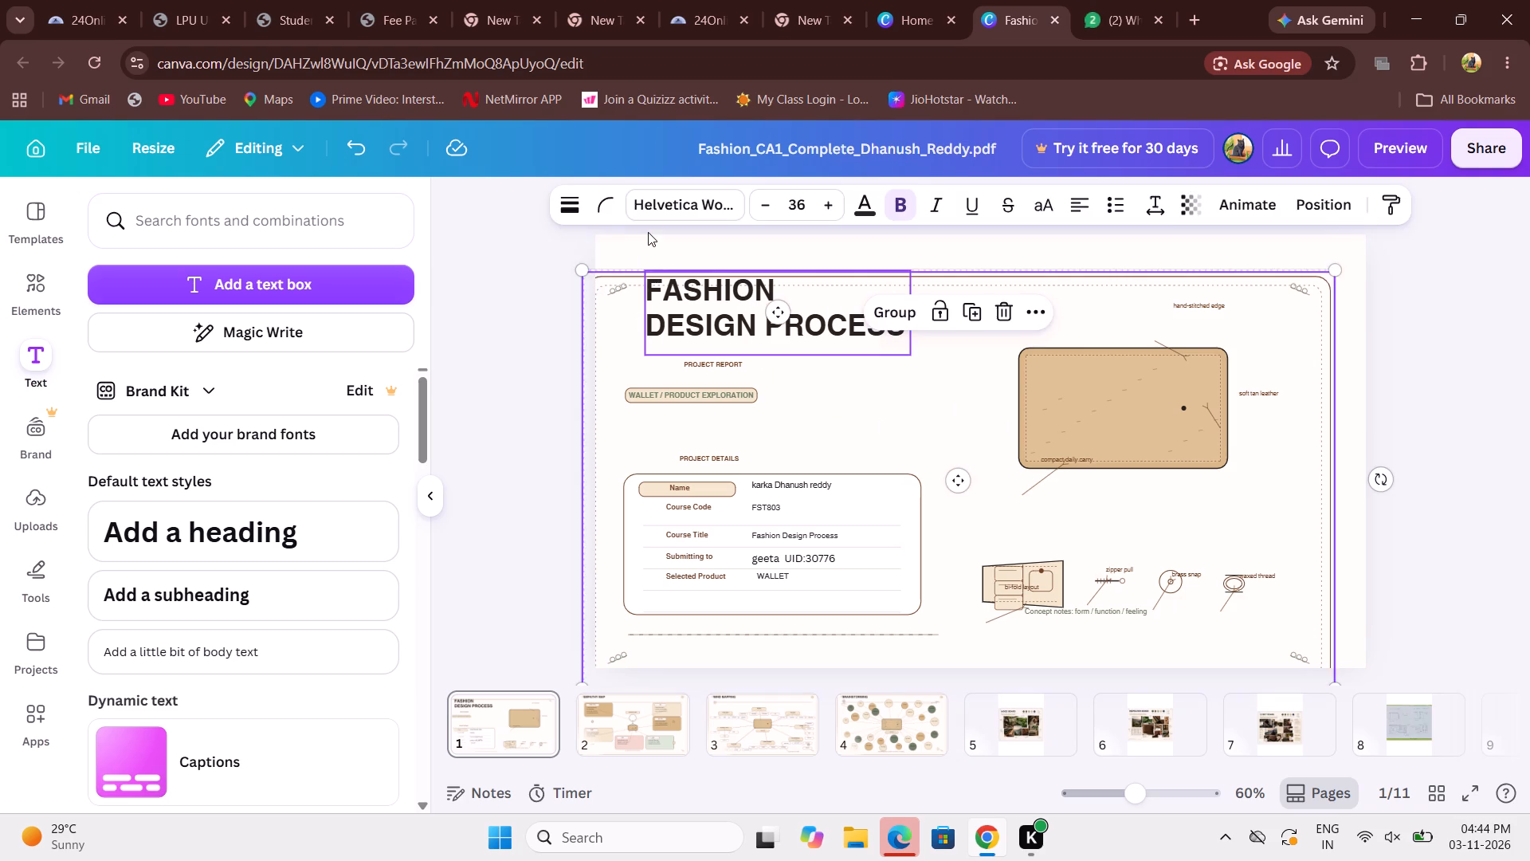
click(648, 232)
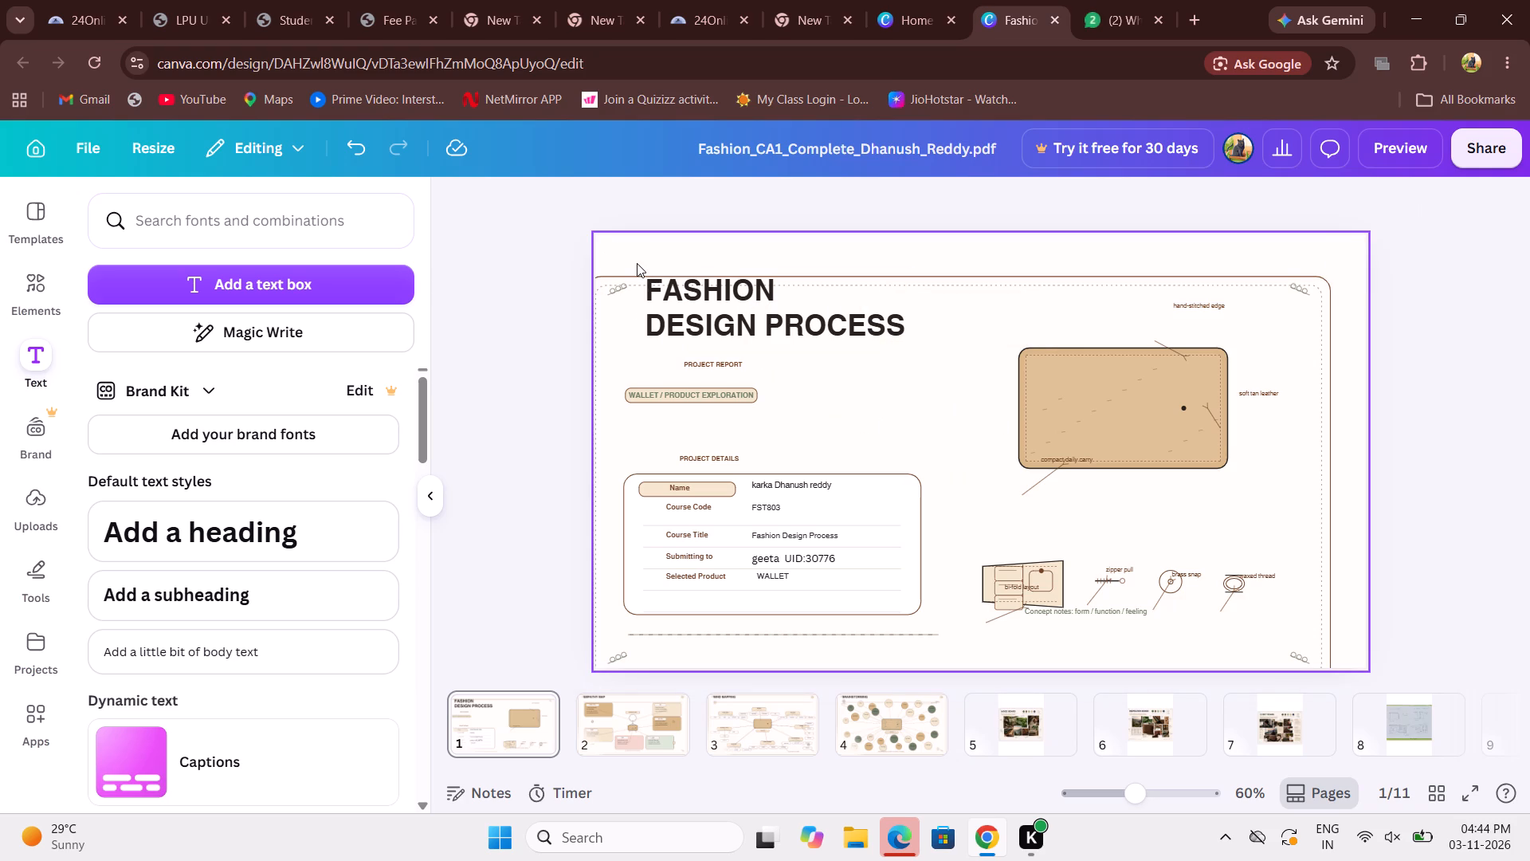
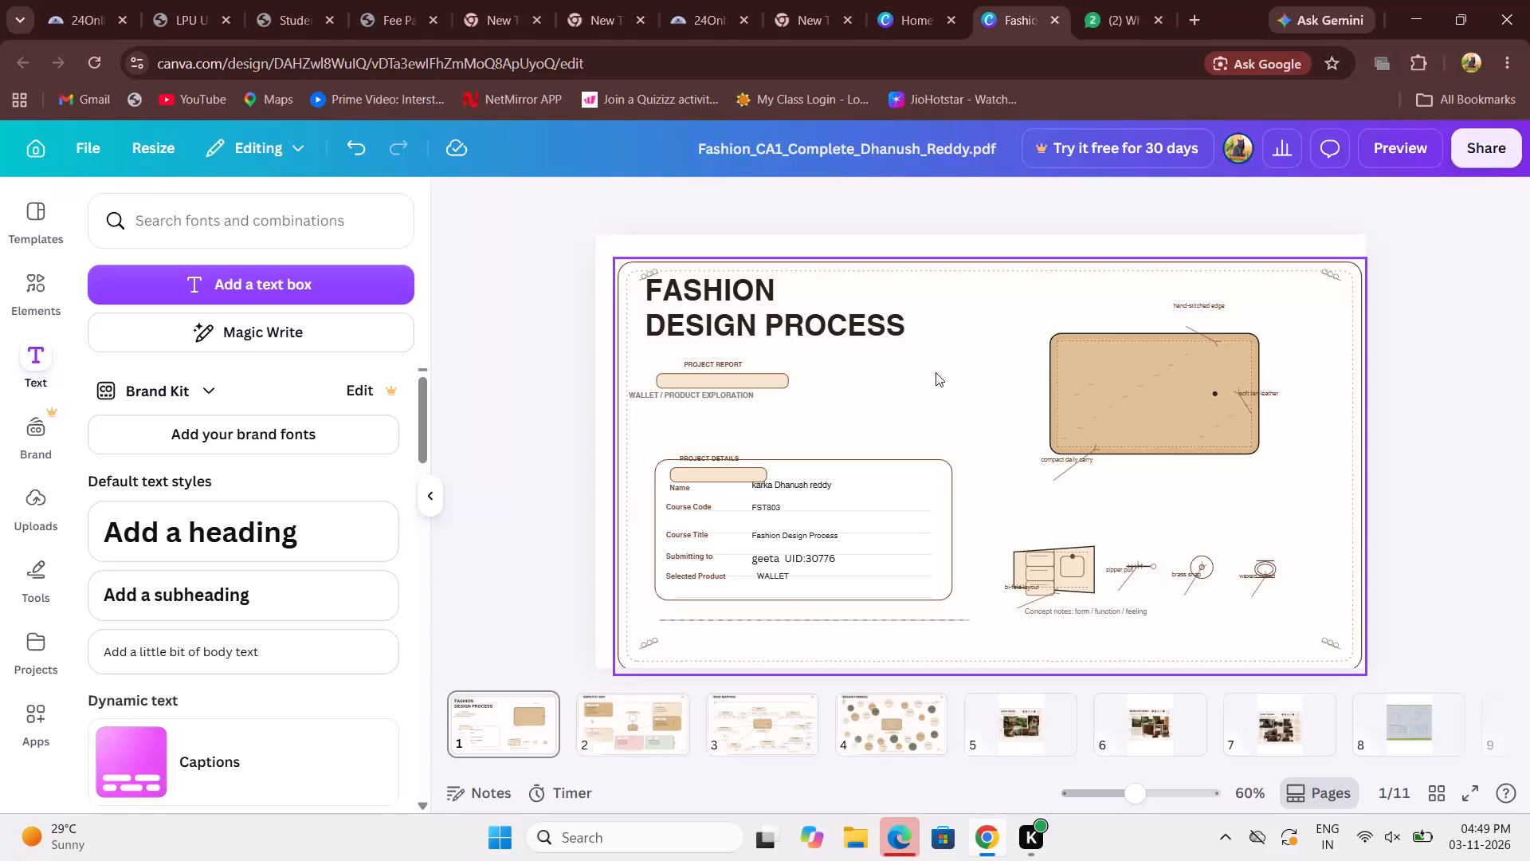
Review the empathy map, mind mapping, brainstorming, mood board and inspiration board pages, from page 2 through page 7.
click(652, 729)
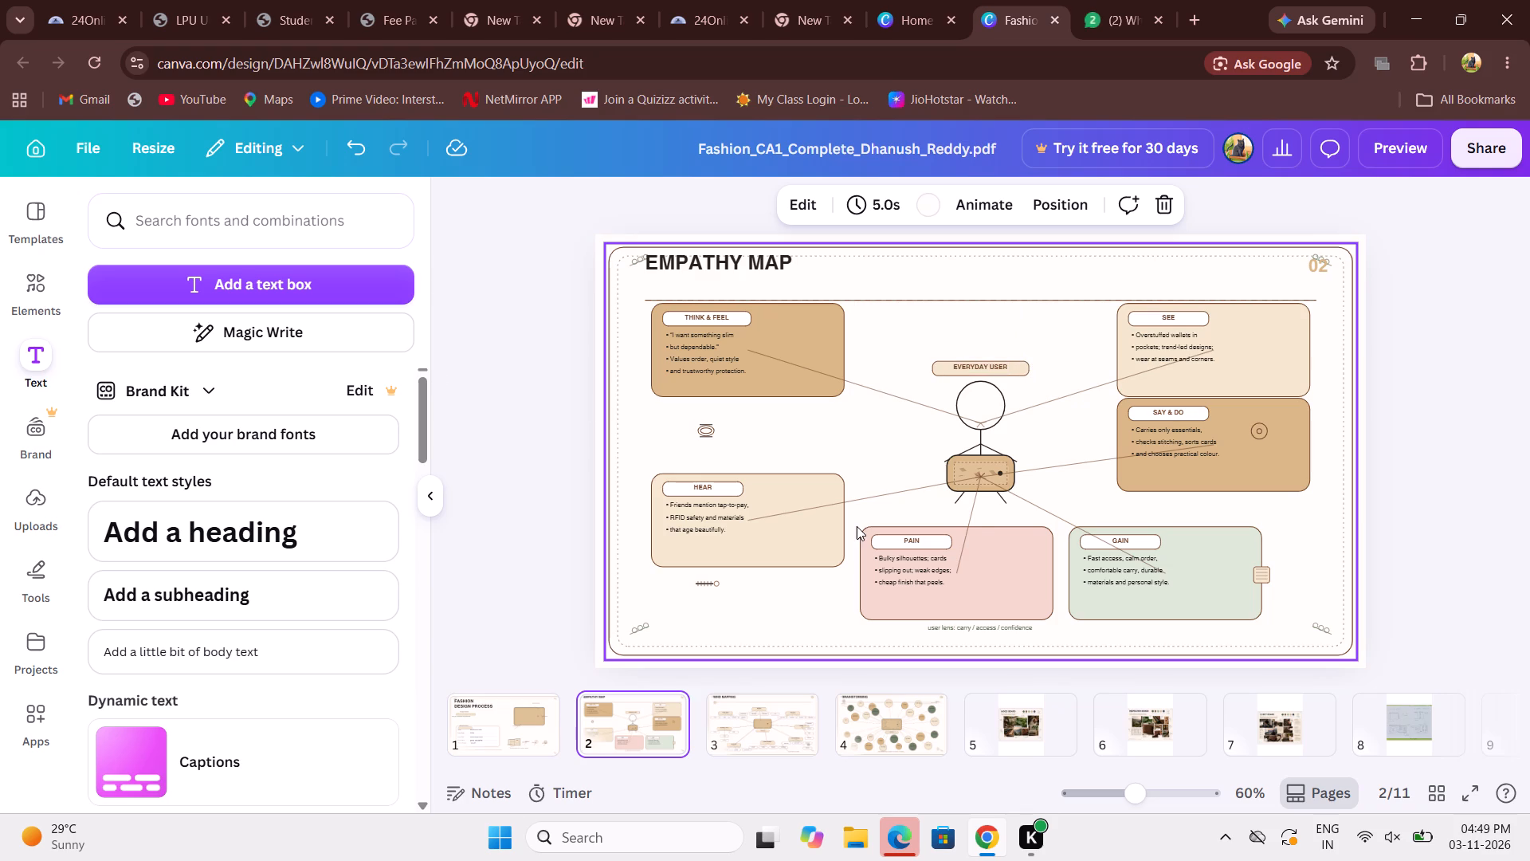
click(729, 726)
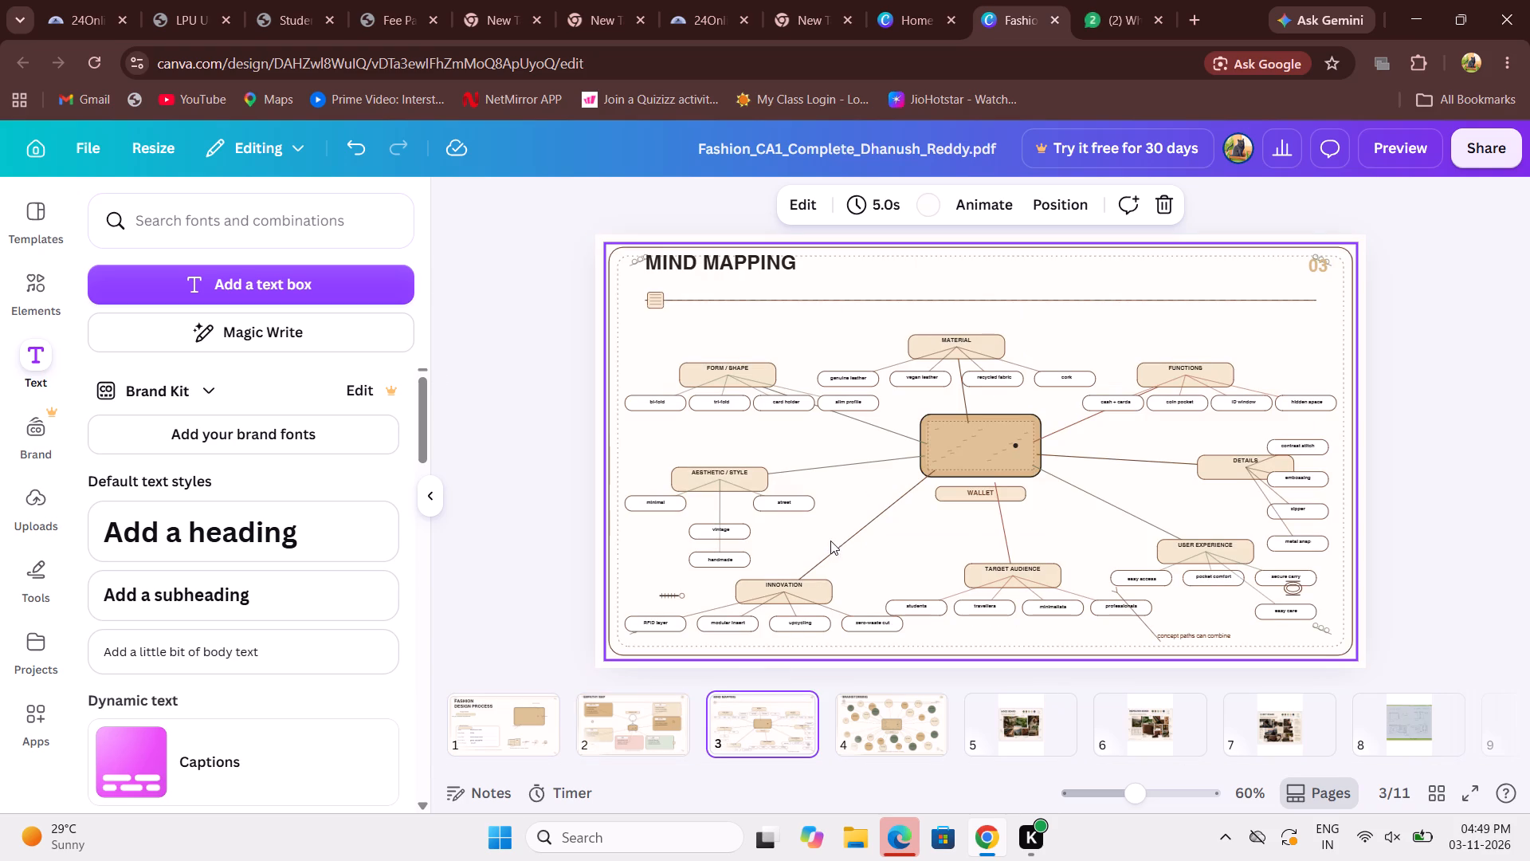
click(898, 706)
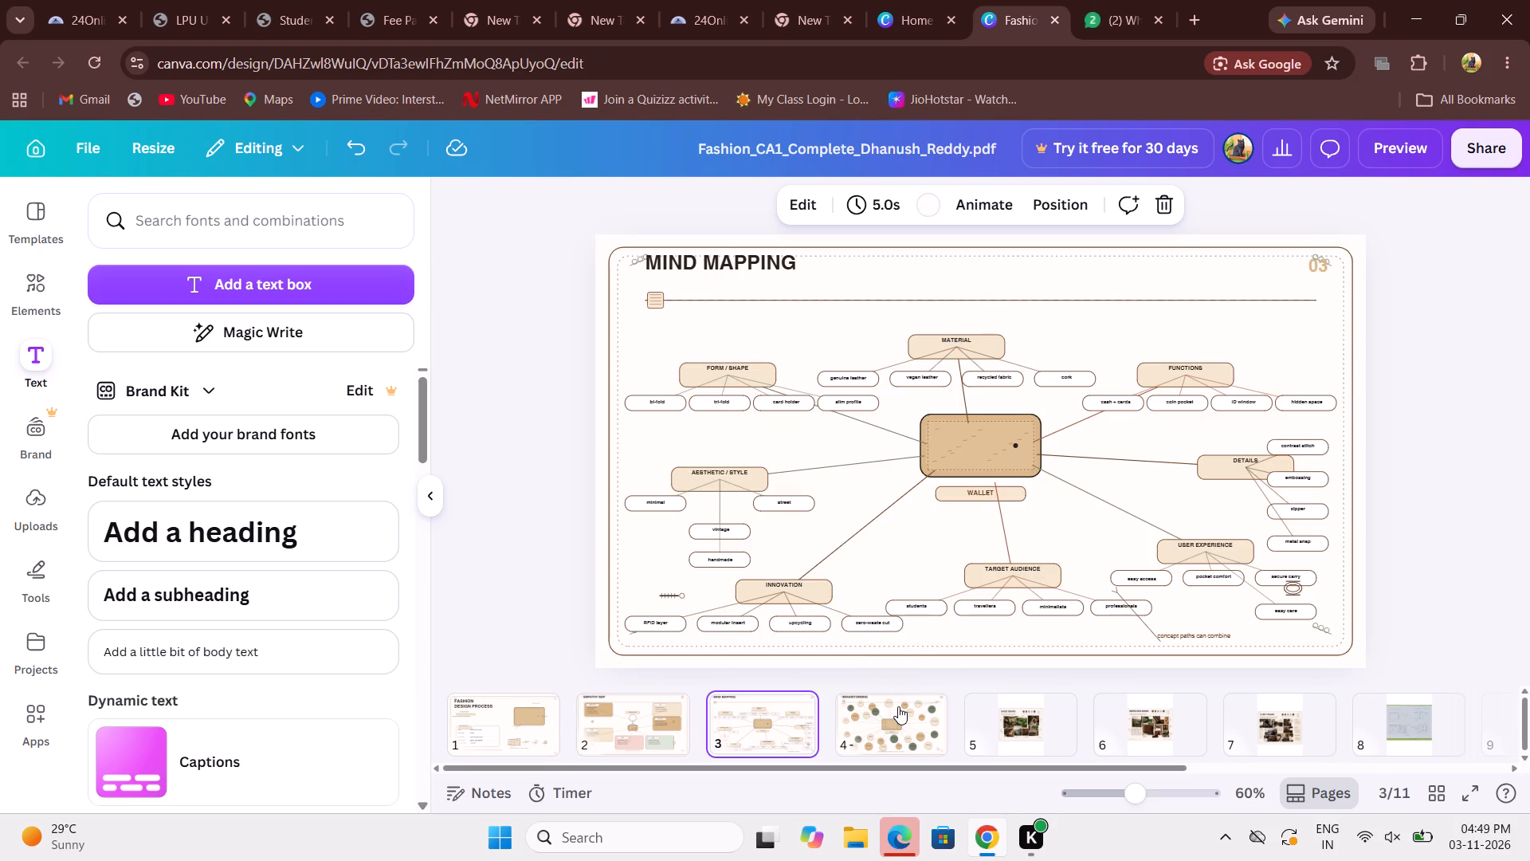
click(1027, 703)
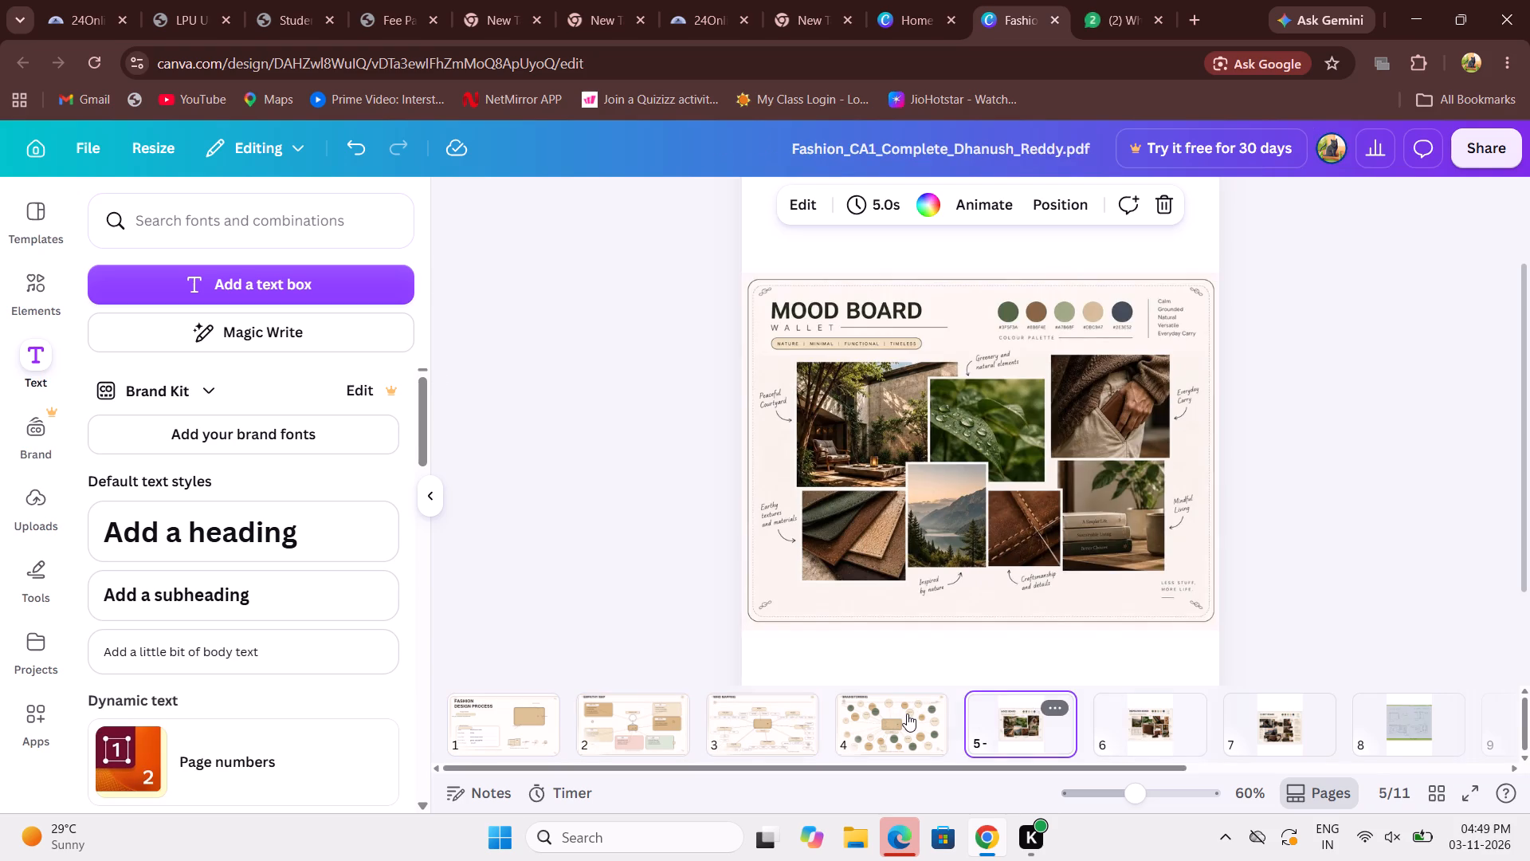
click(907, 714)
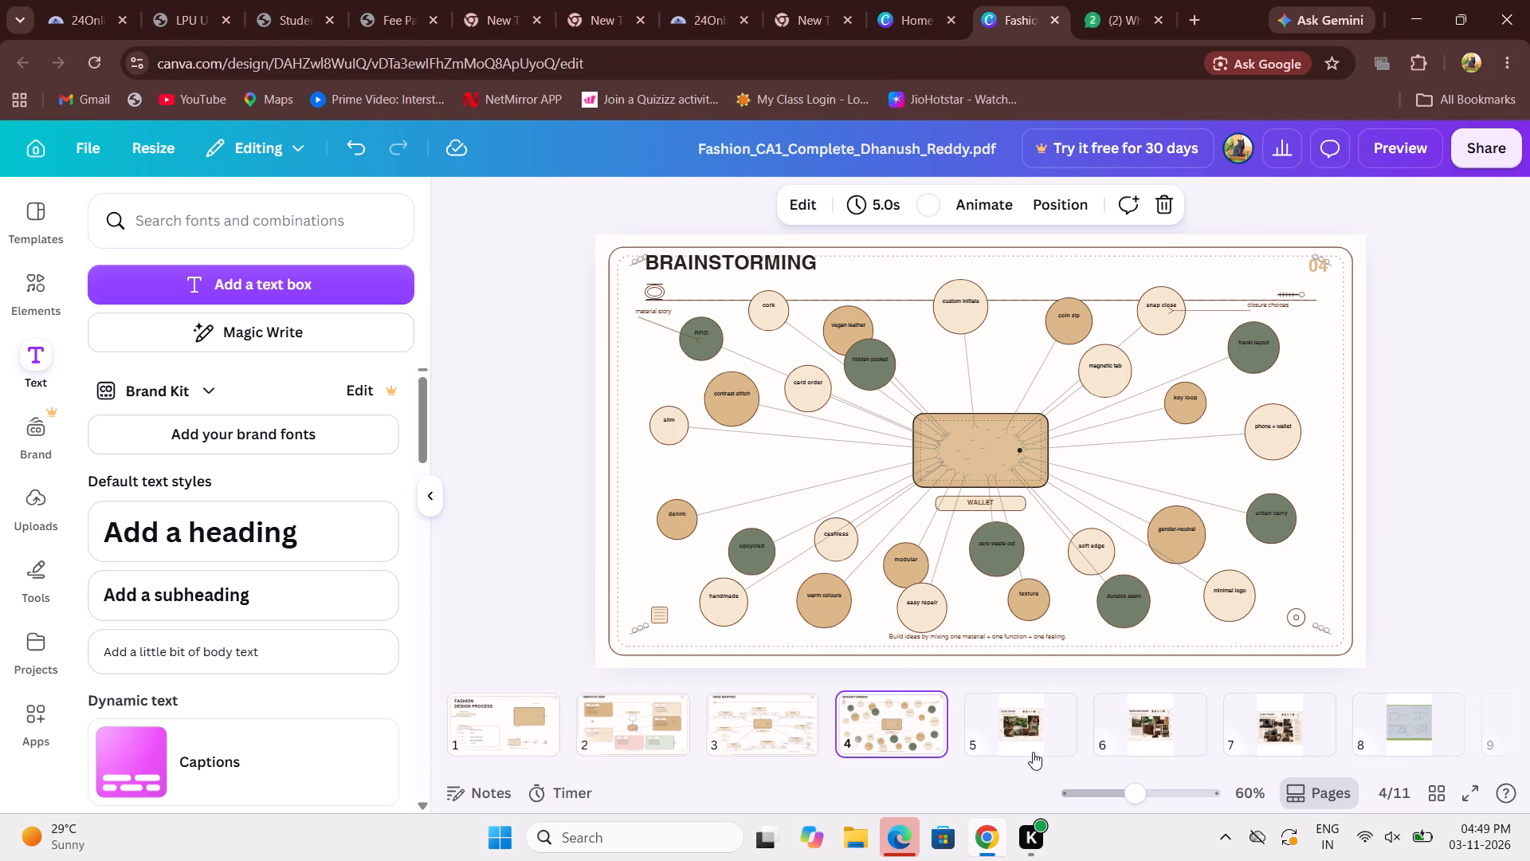
click(1019, 717)
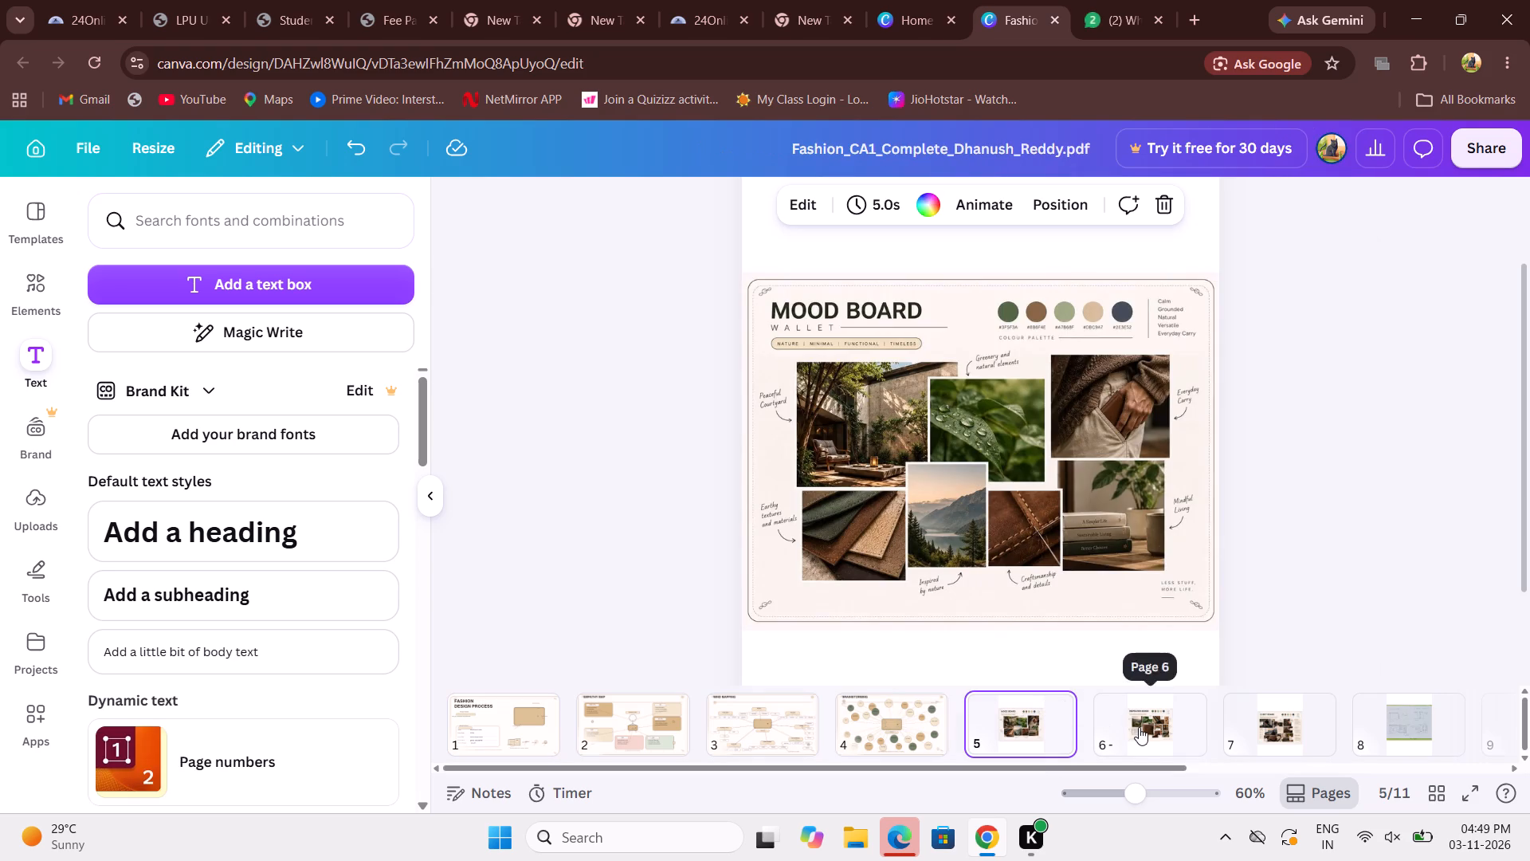
click(1139, 727)
click(1256, 725)
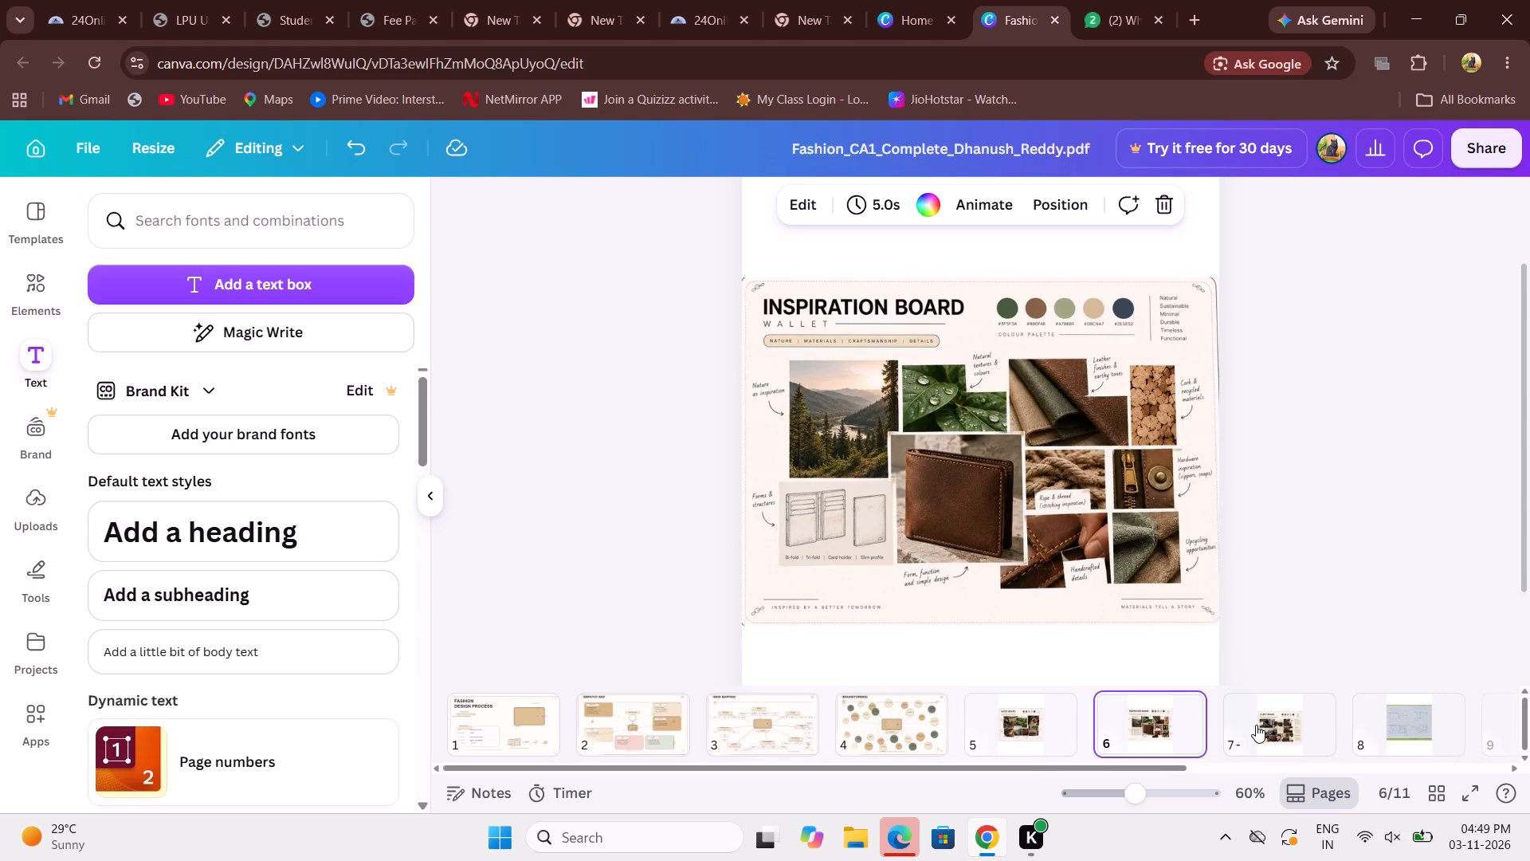
Review the hand-drawn wallet sketch pages, from page 8 through page 11, comparing the photographed and scanned versions.
click(1356, 726)
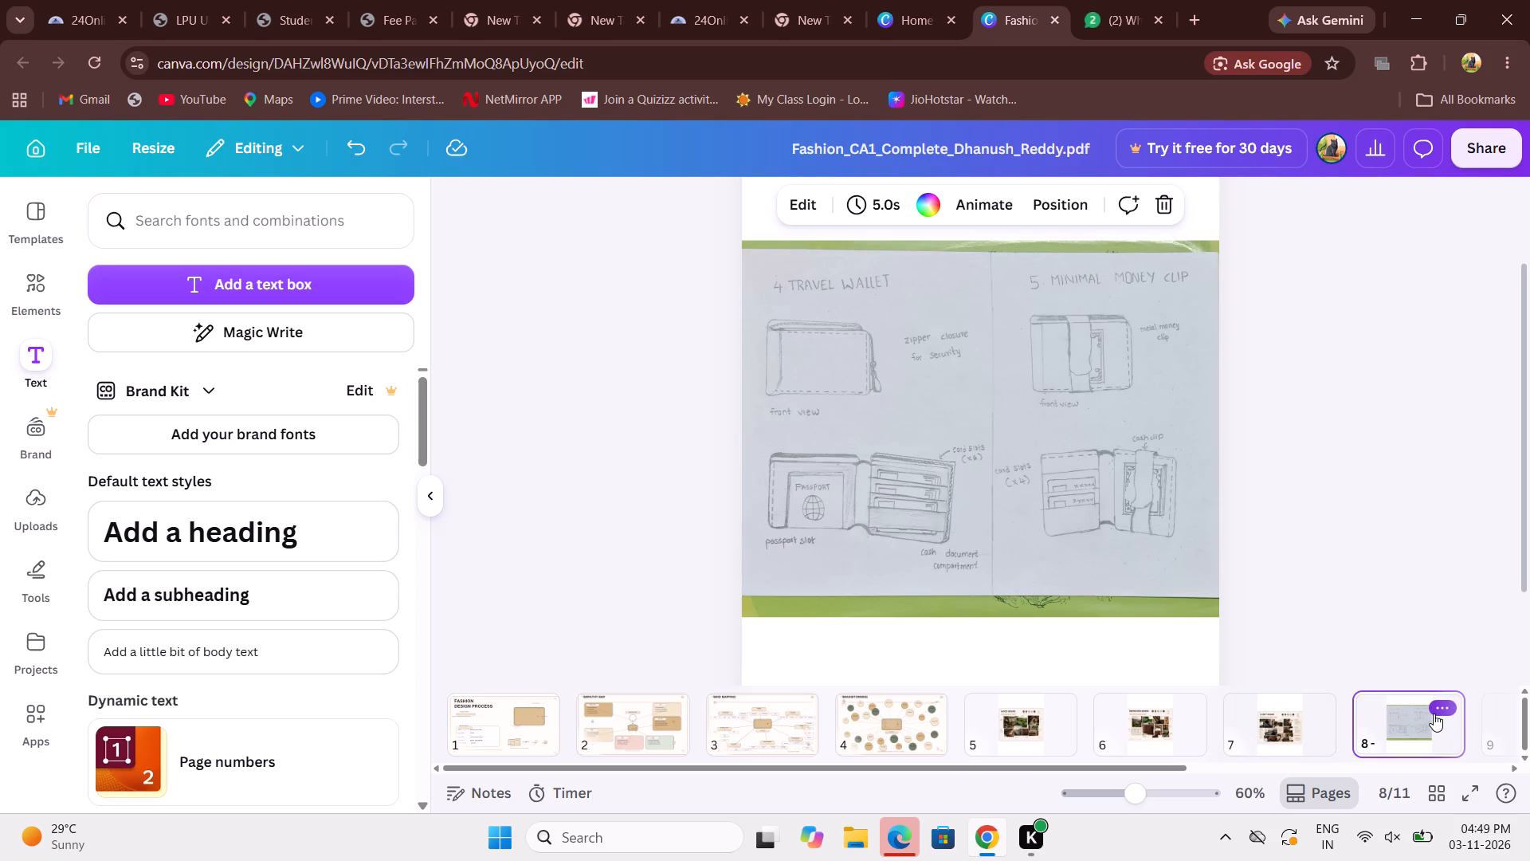
scroll(1422, 717, left, 2)
scroll(1300, 718, left, 1)
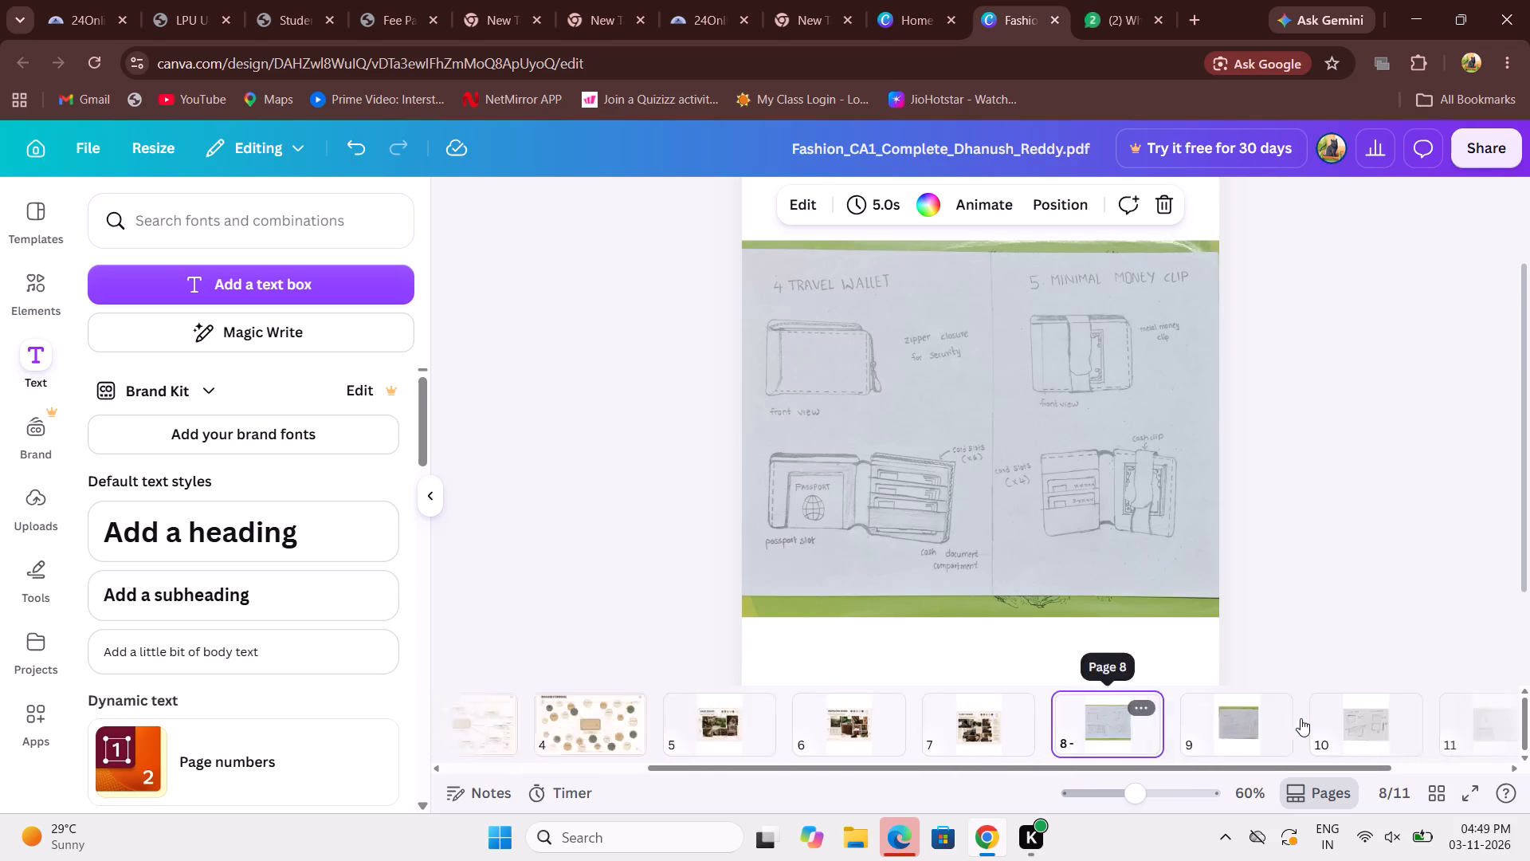
scroll(1300, 718, left, 2)
click(1122, 719)
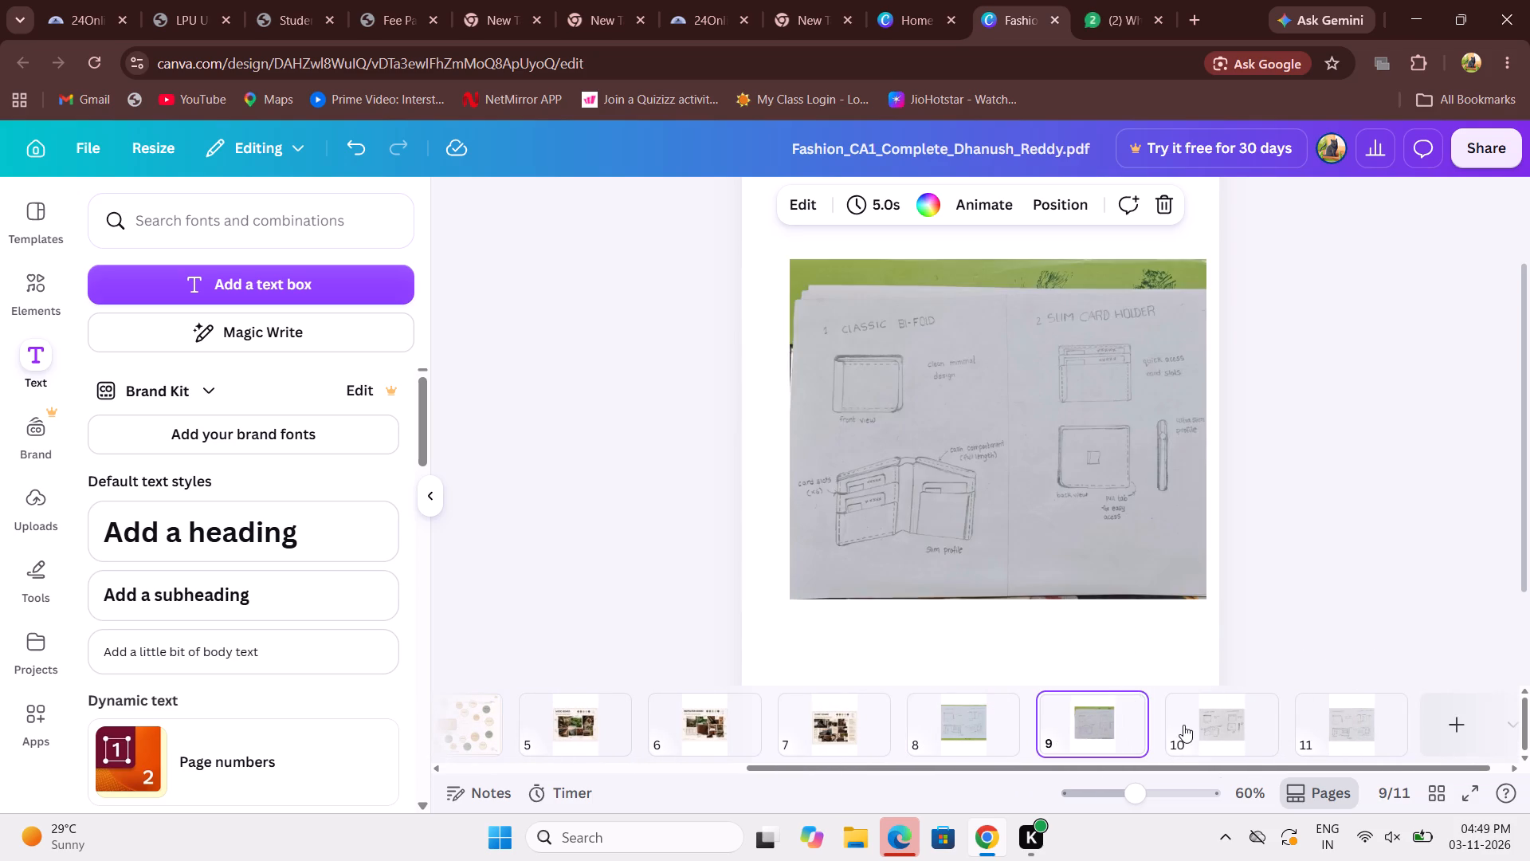
click(1183, 725)
click(1325, 719)
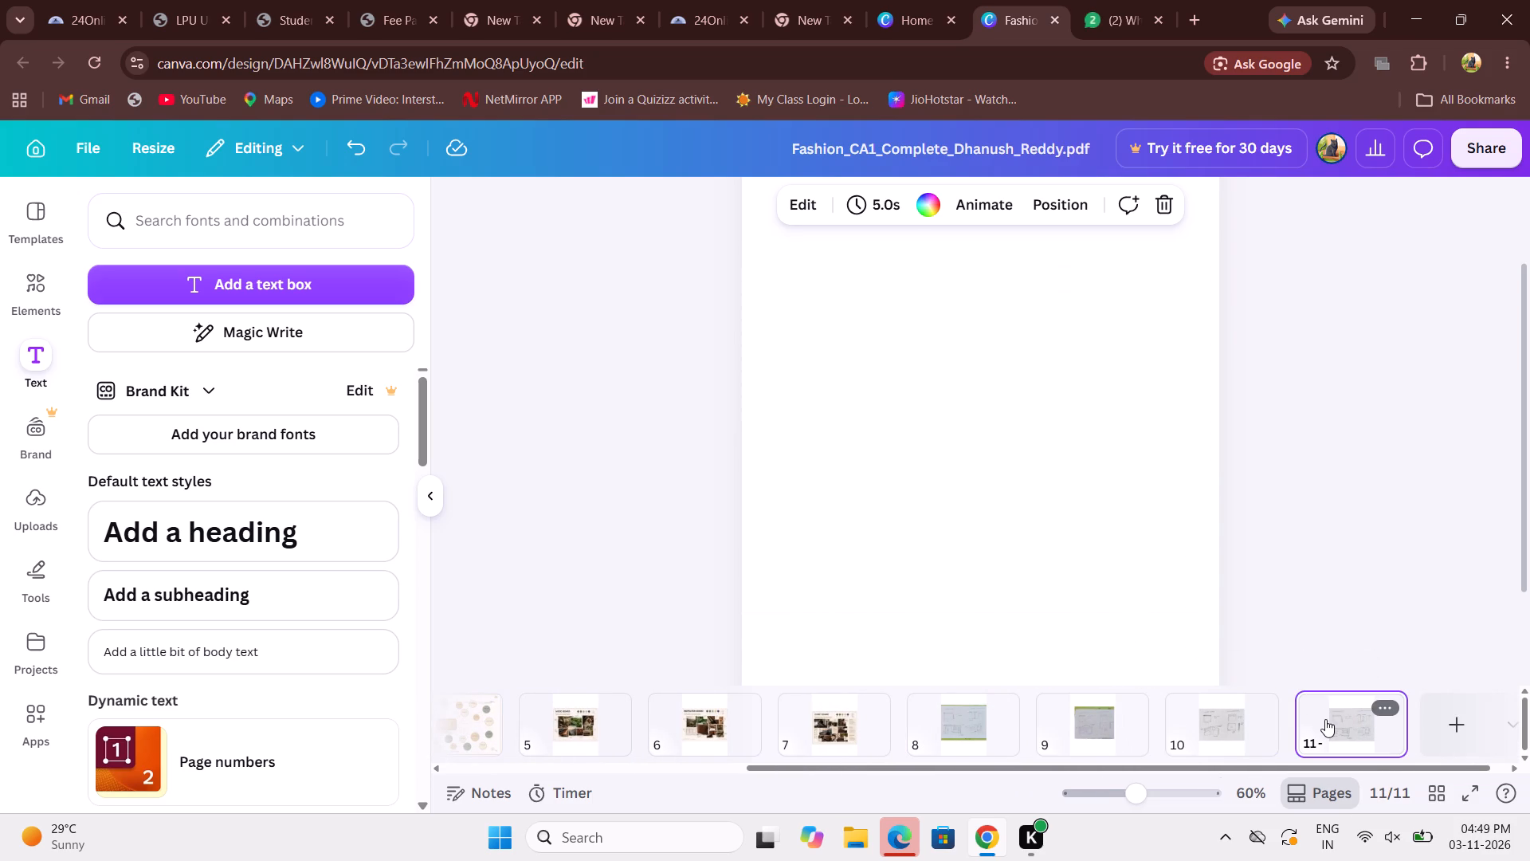
scroll(1360, 719, left, 3)
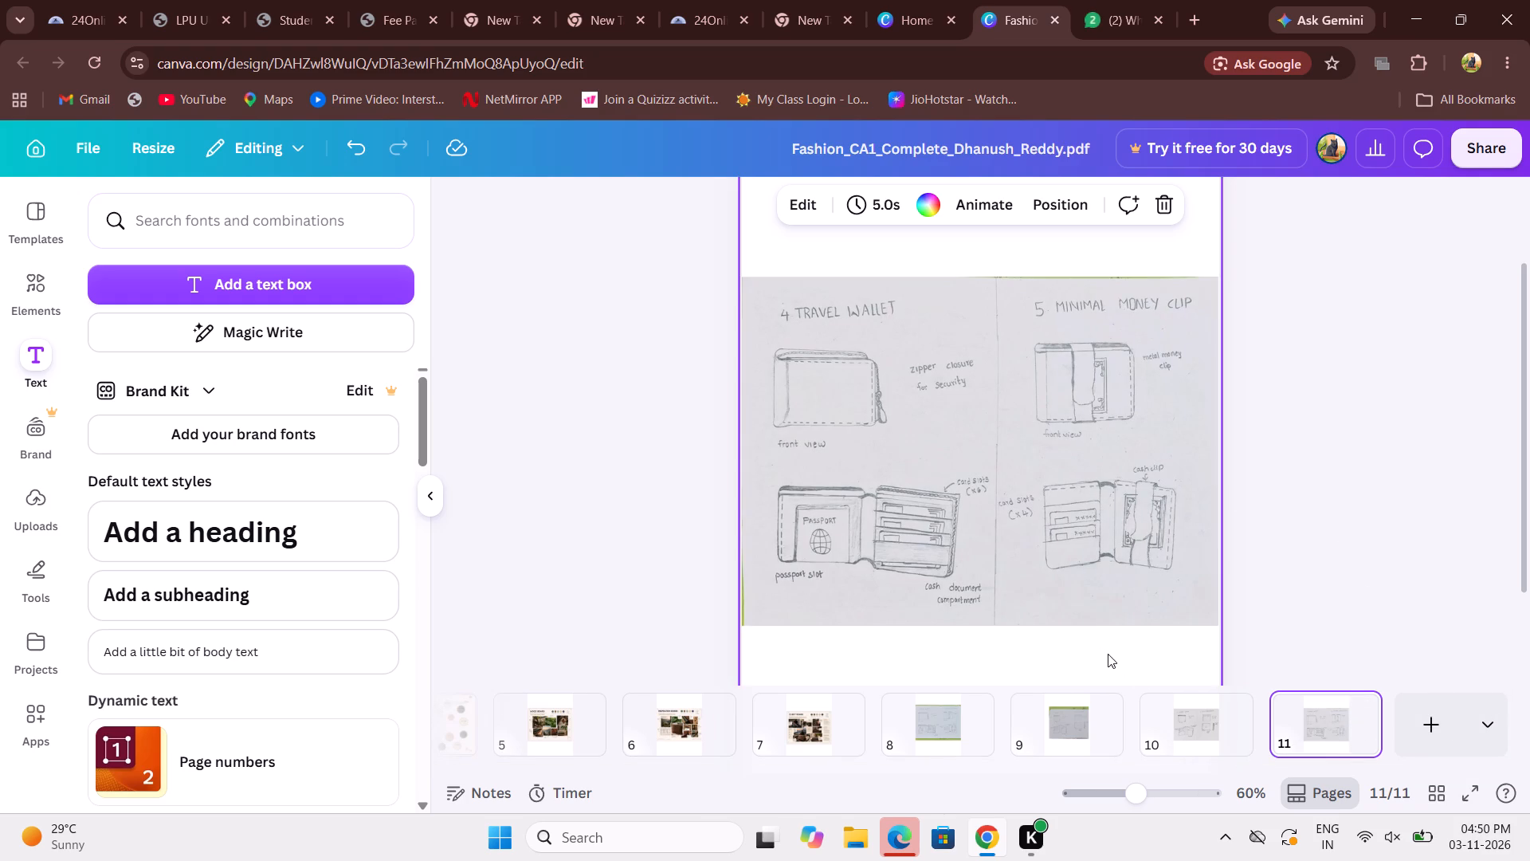
click(1174, 717)
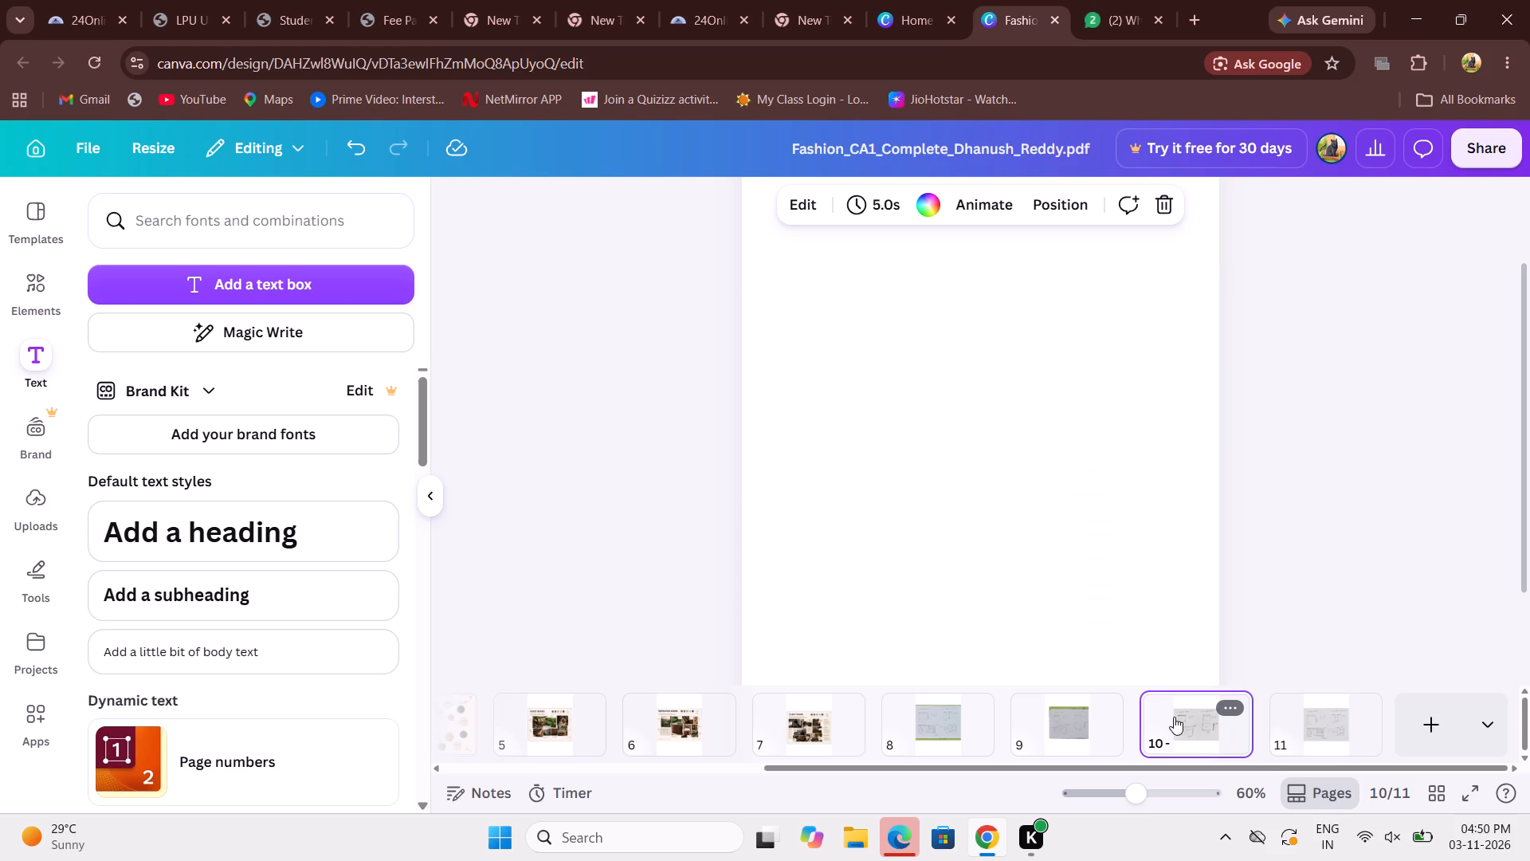
click(1064, 706)
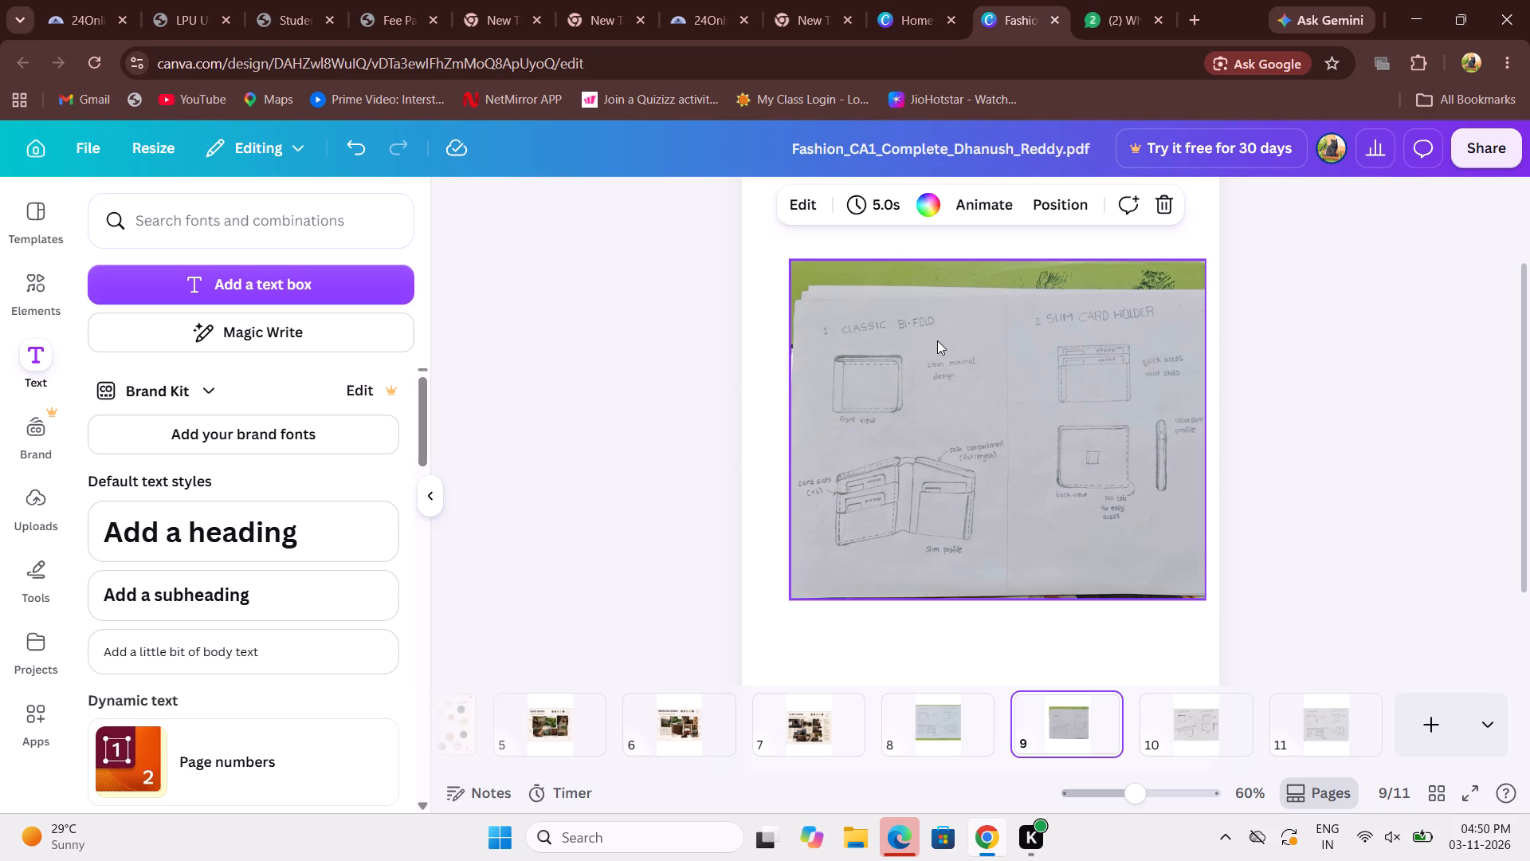
Go to page 10 to view the scanned sketches of the classic bi-fold and slim card holder wallets.
scroll(908, 519, left, 3)
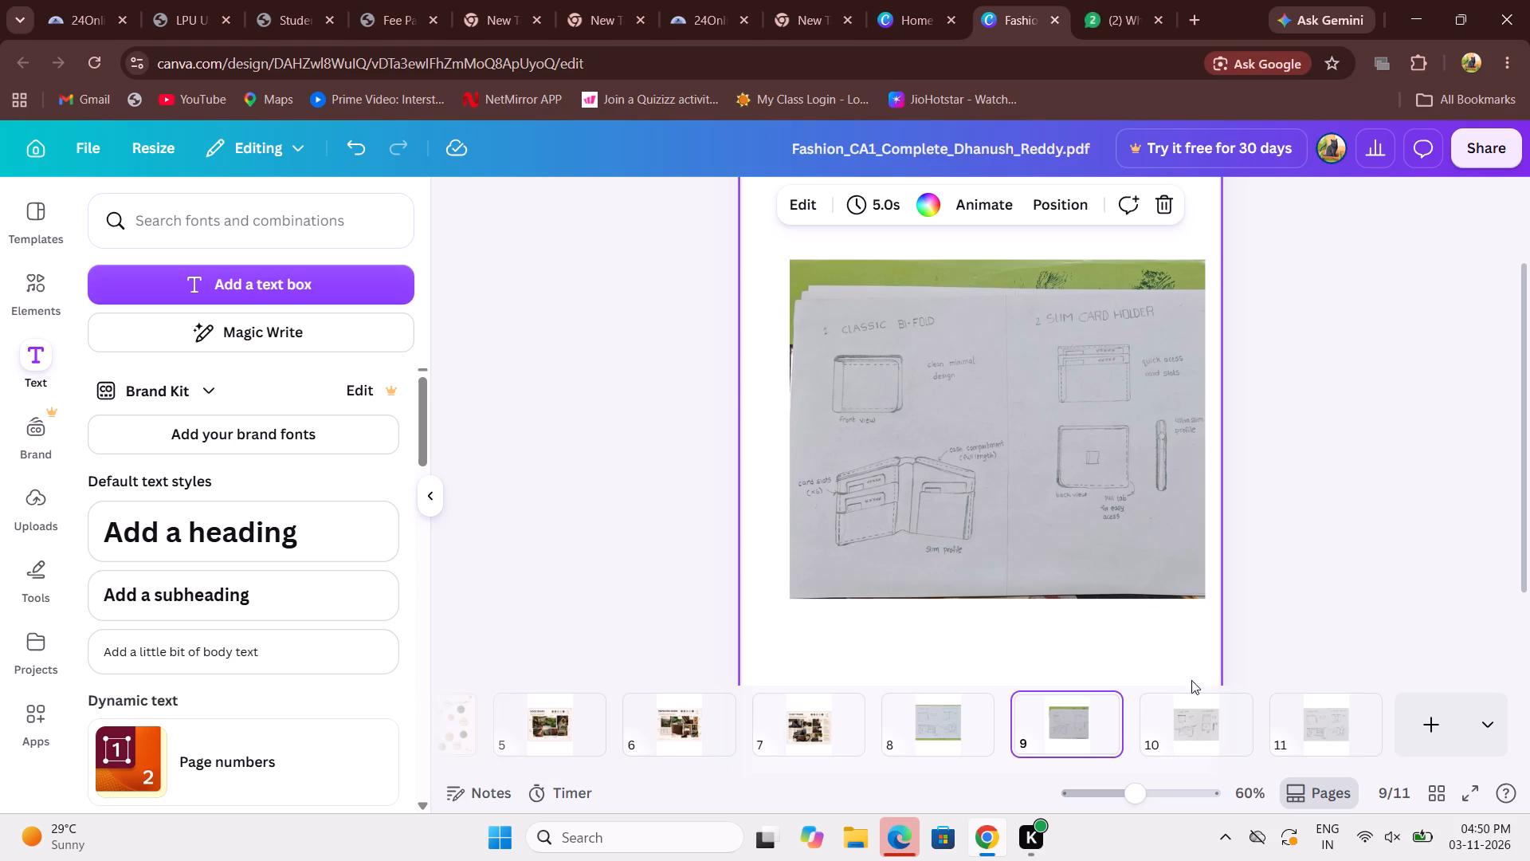
click(1203, 715)
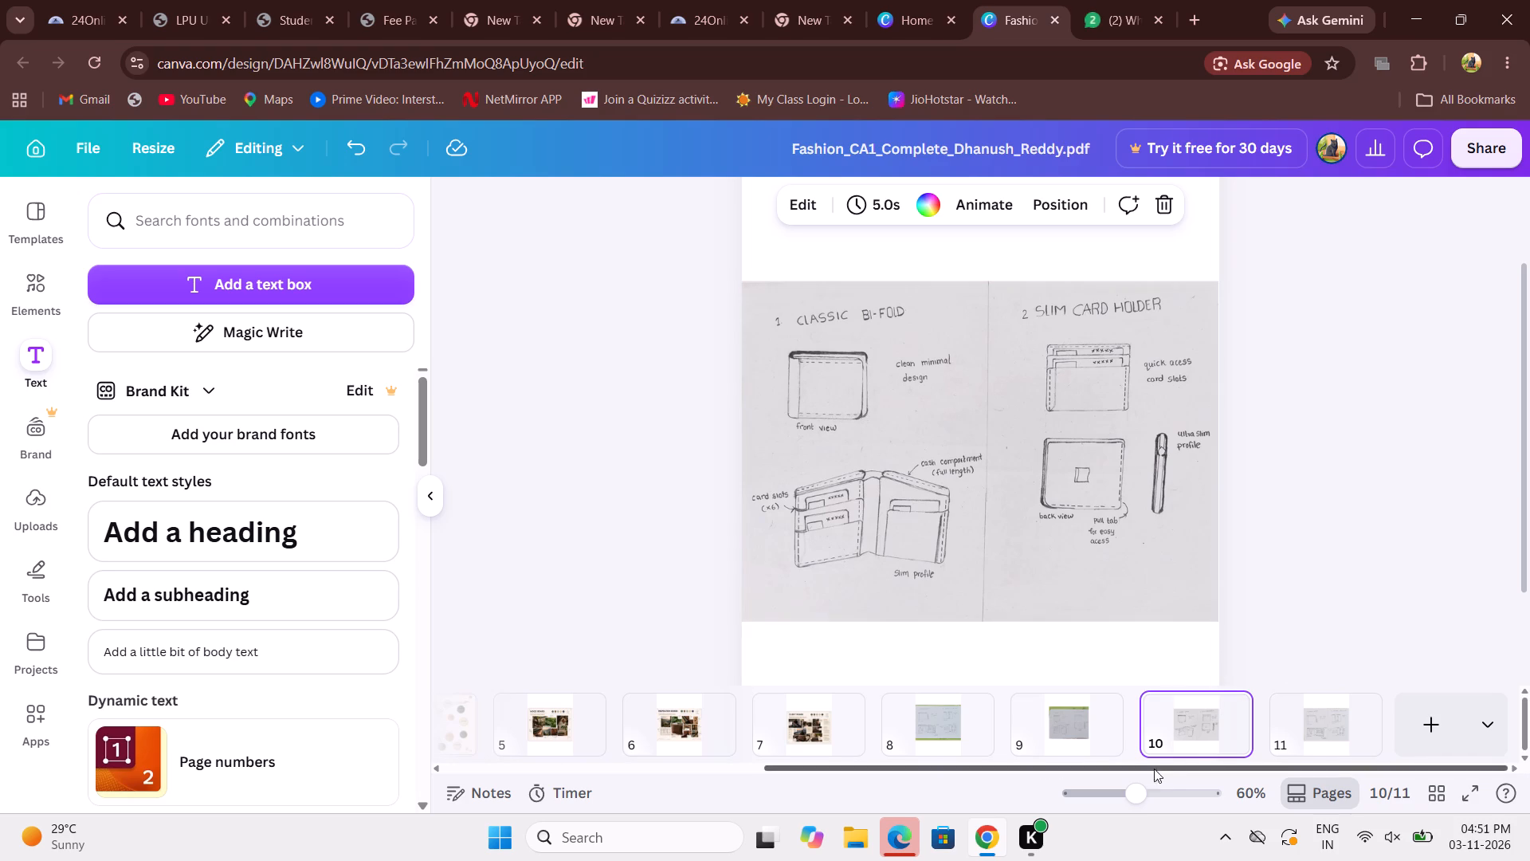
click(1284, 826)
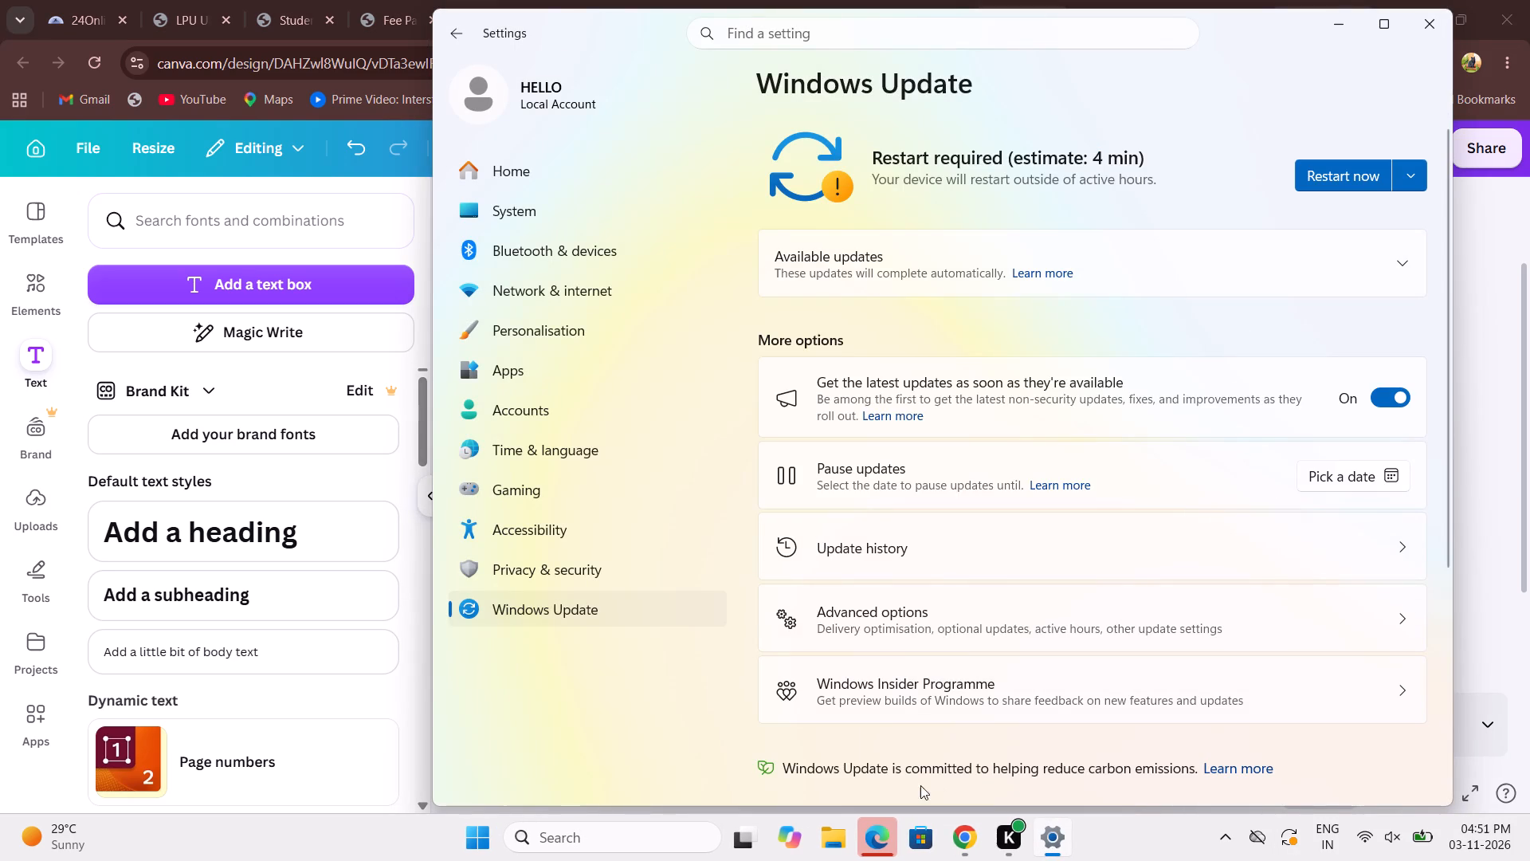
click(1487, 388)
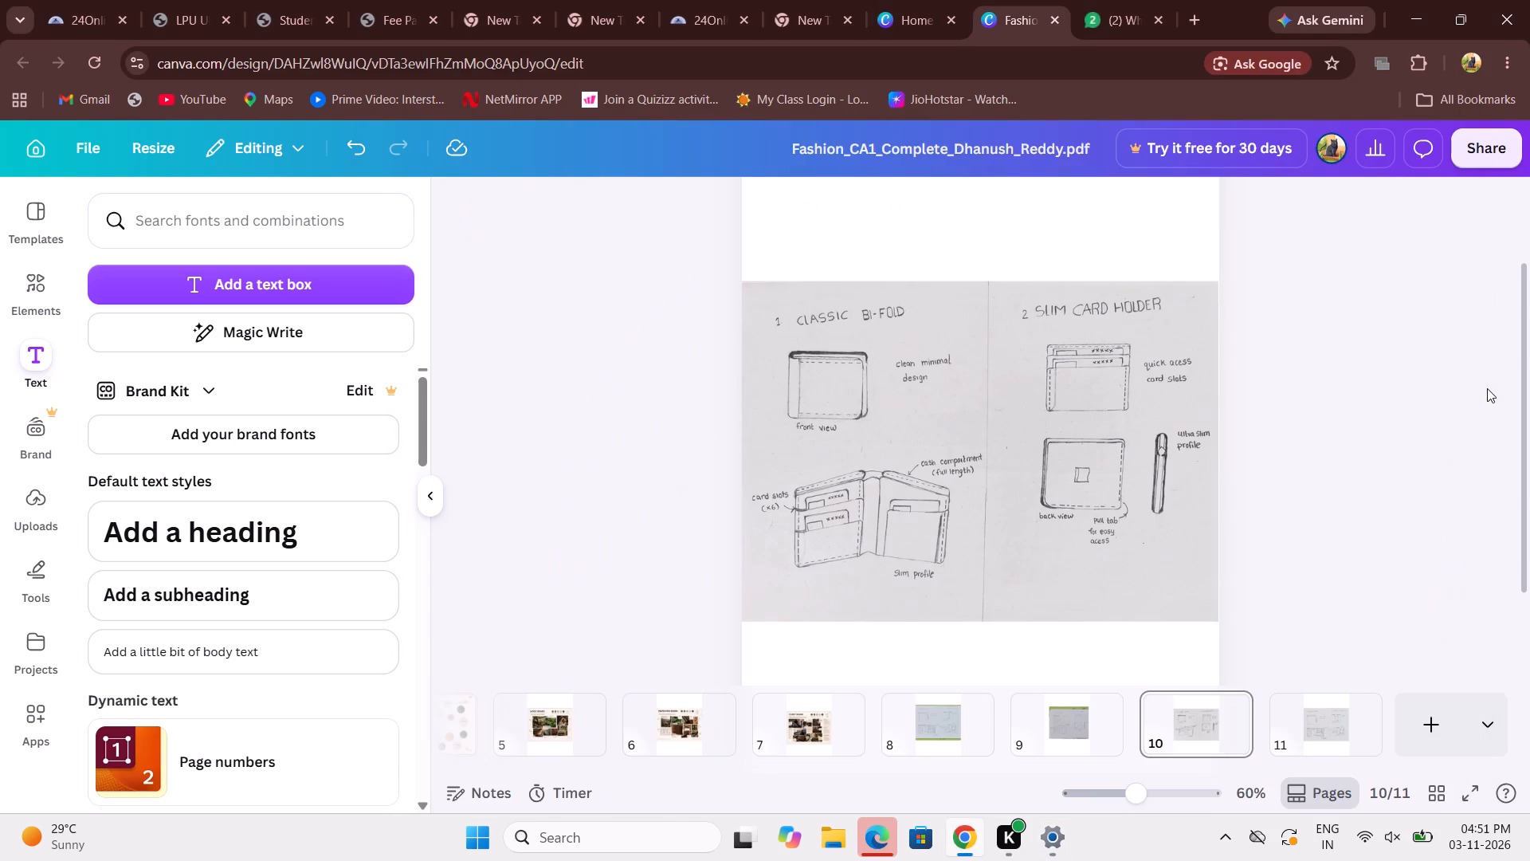
On page 9, bring the top edge of the Classic Bi-Fold and Slim Card Holder sketch photo down slightly.
click(1326, 731)
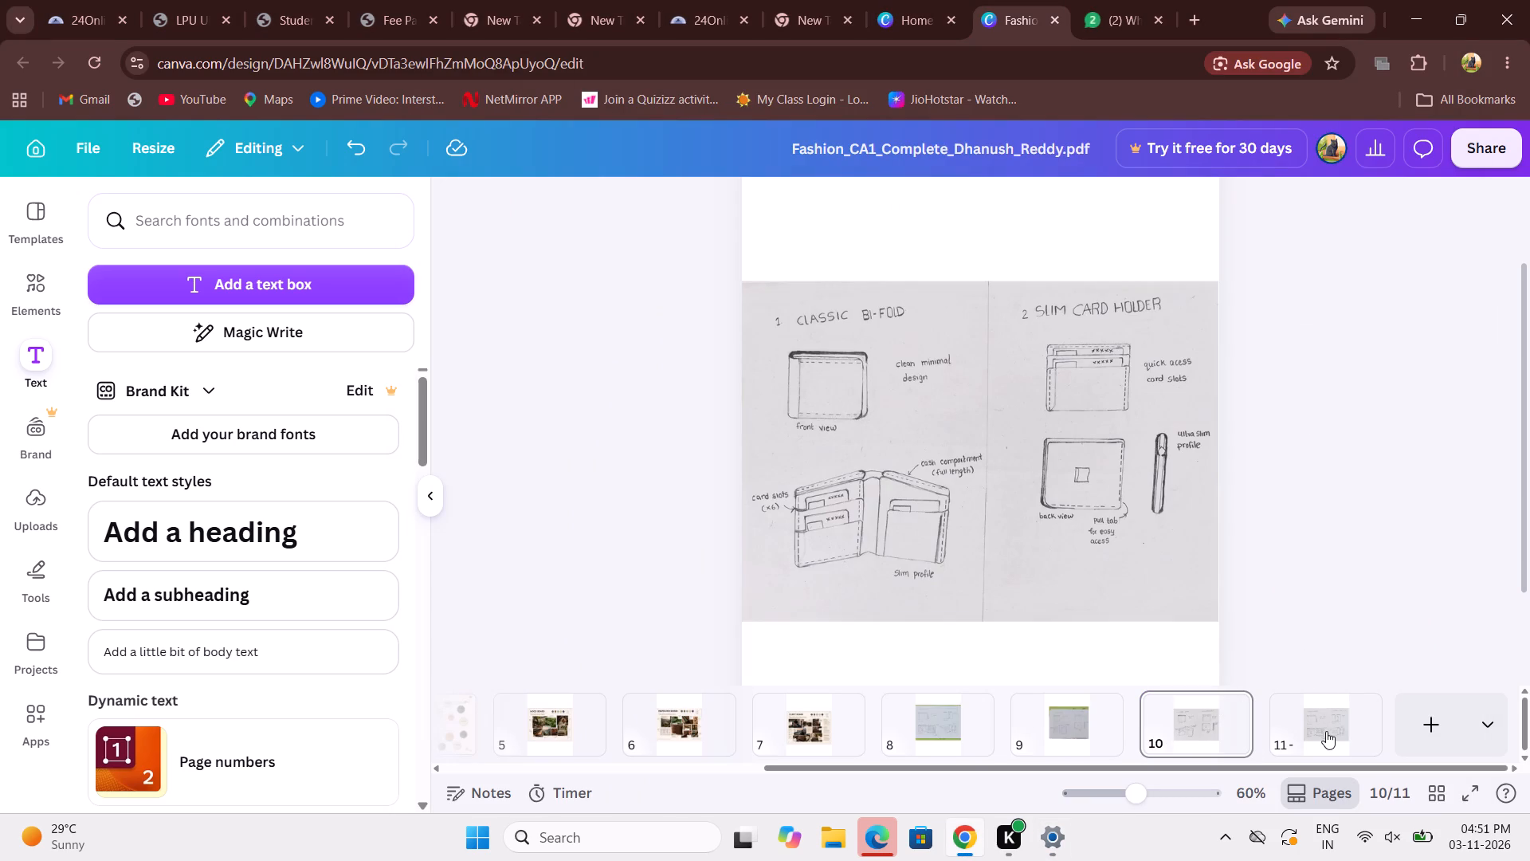
click(1077, 732)
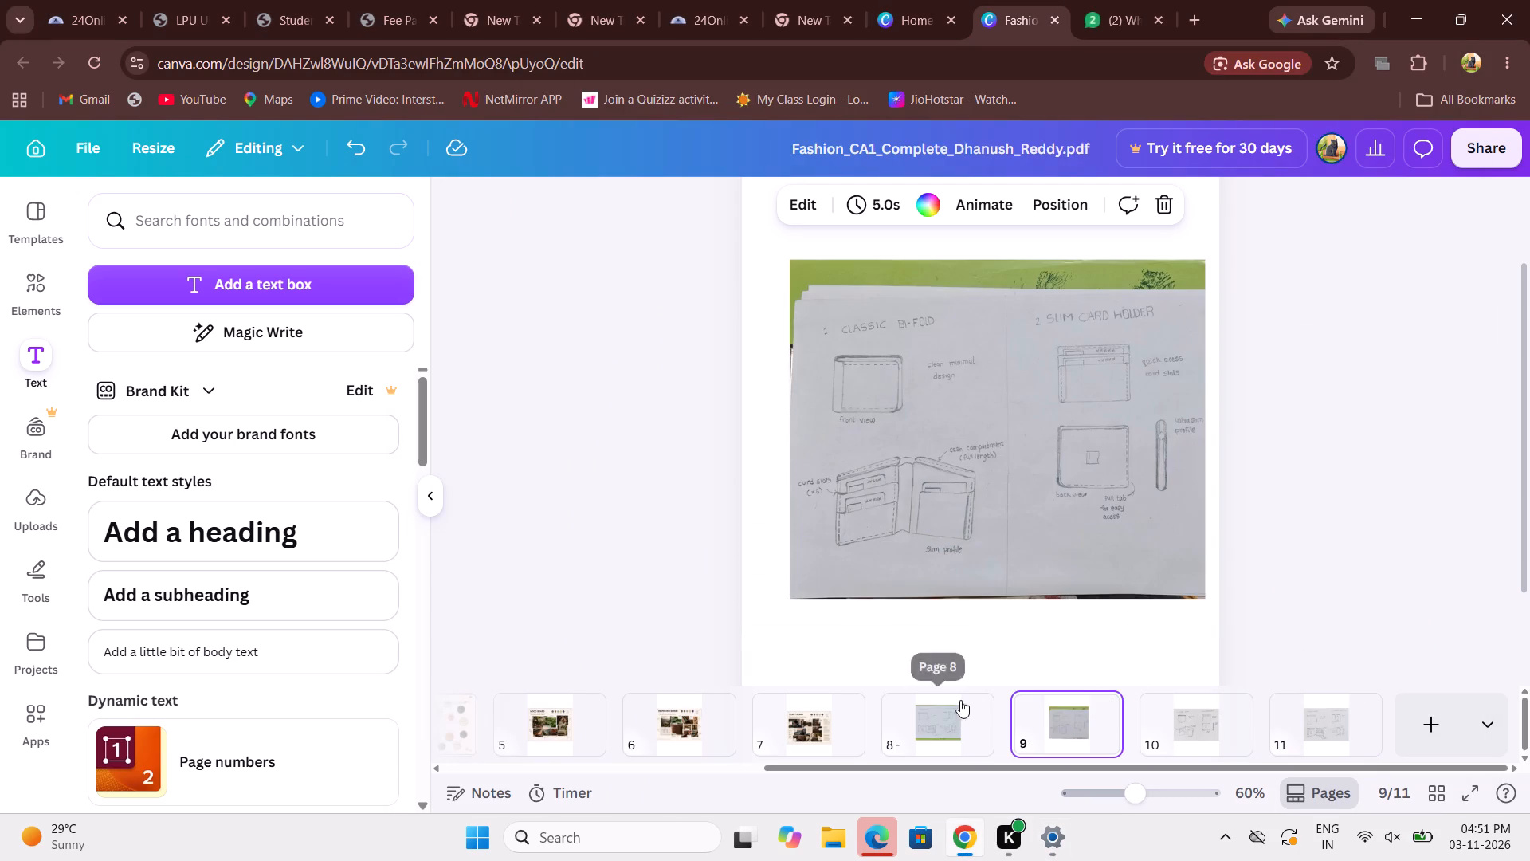
click(1026, 280)
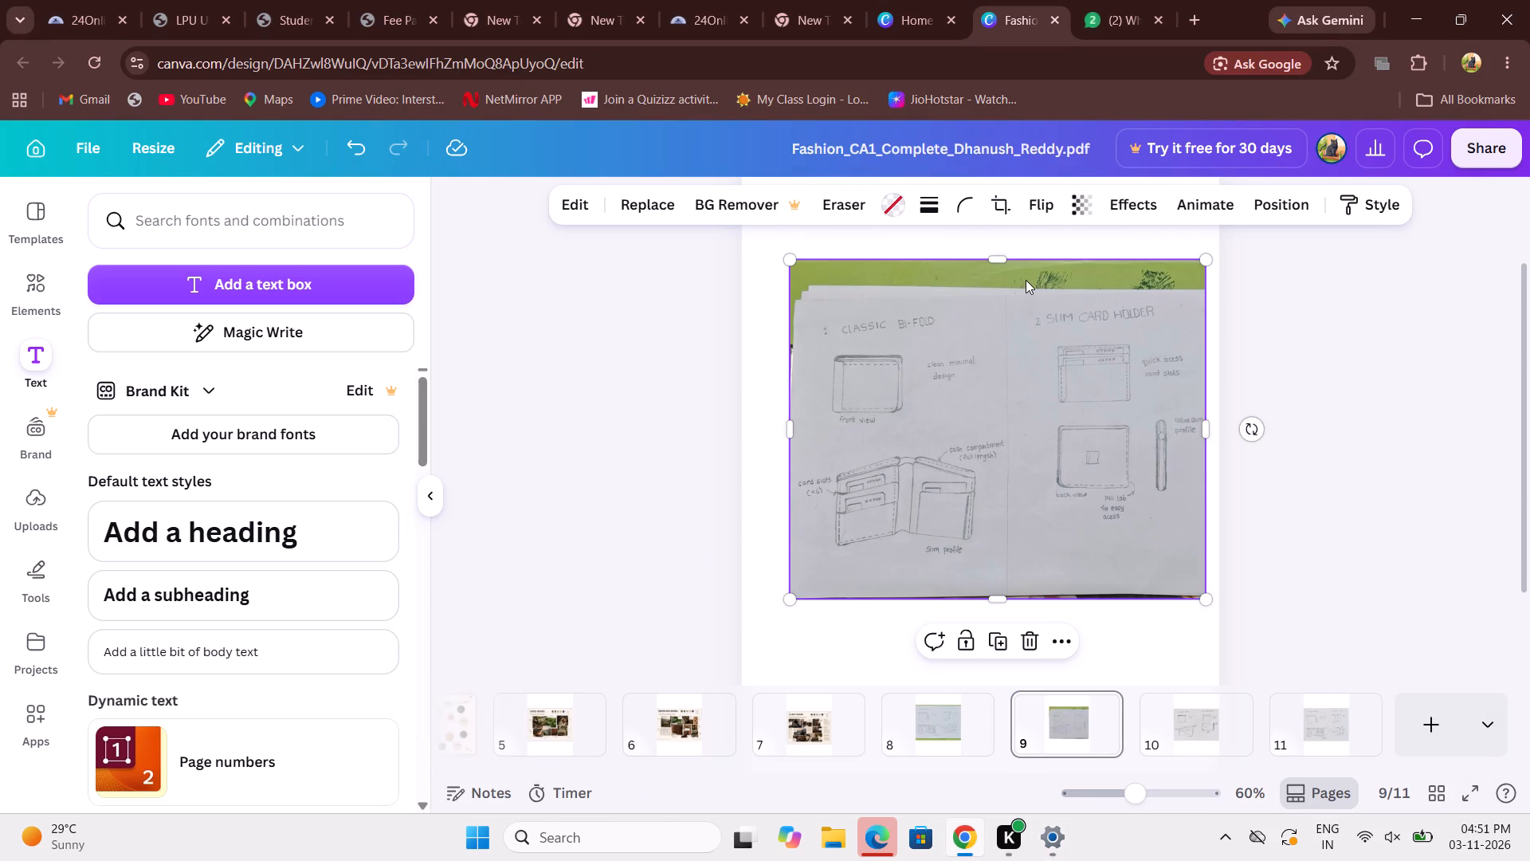
click(1001, 257)
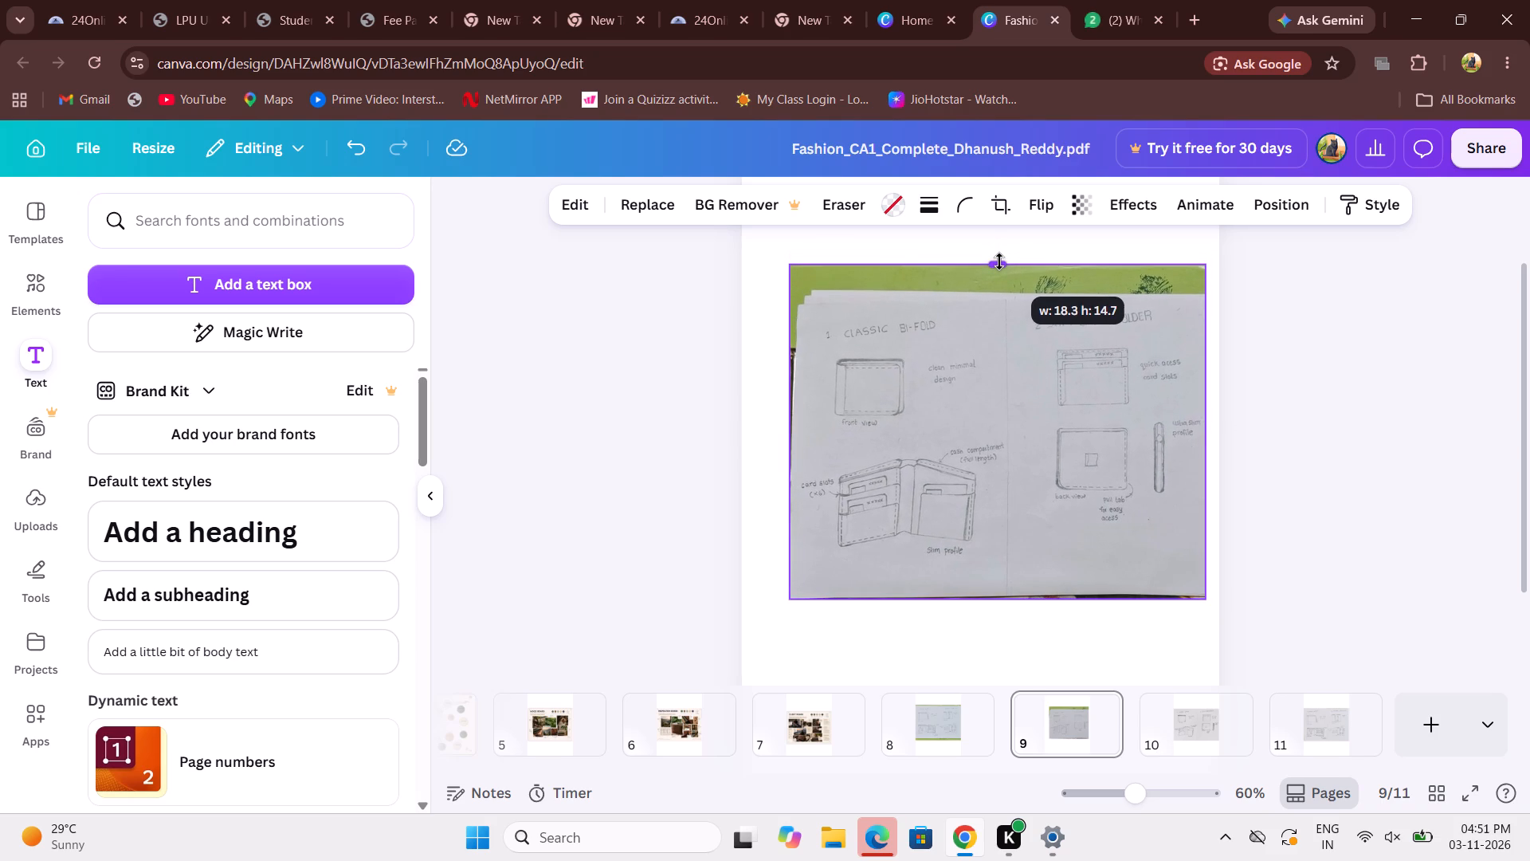
click(681, 509)
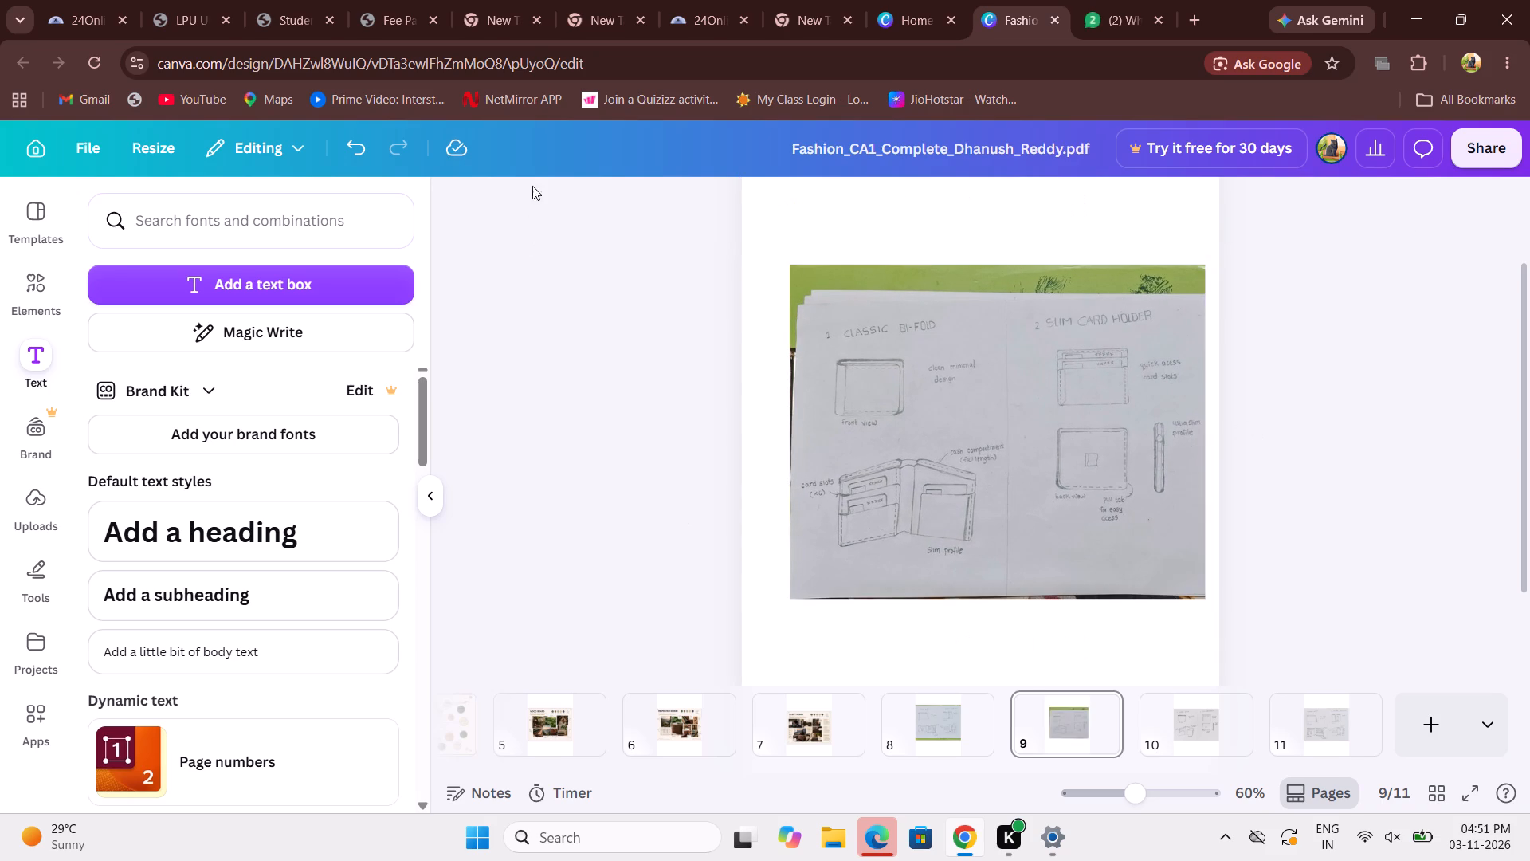
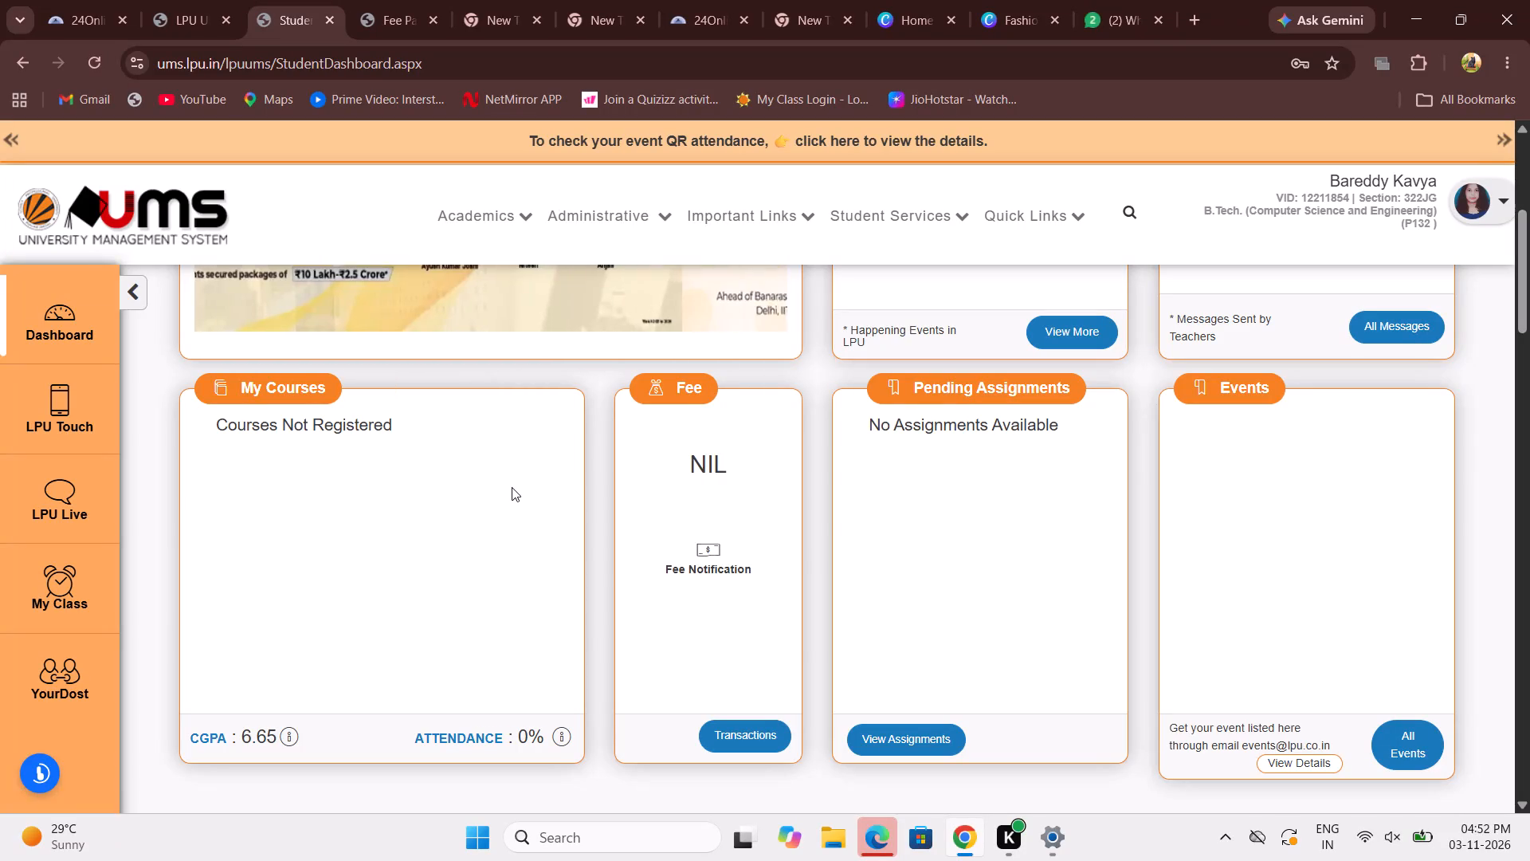
Look through the placement details and the academic announcement about Hyundai Art for Hope grants on the university student dashboard.
scroll(1088, 368, down, 2)
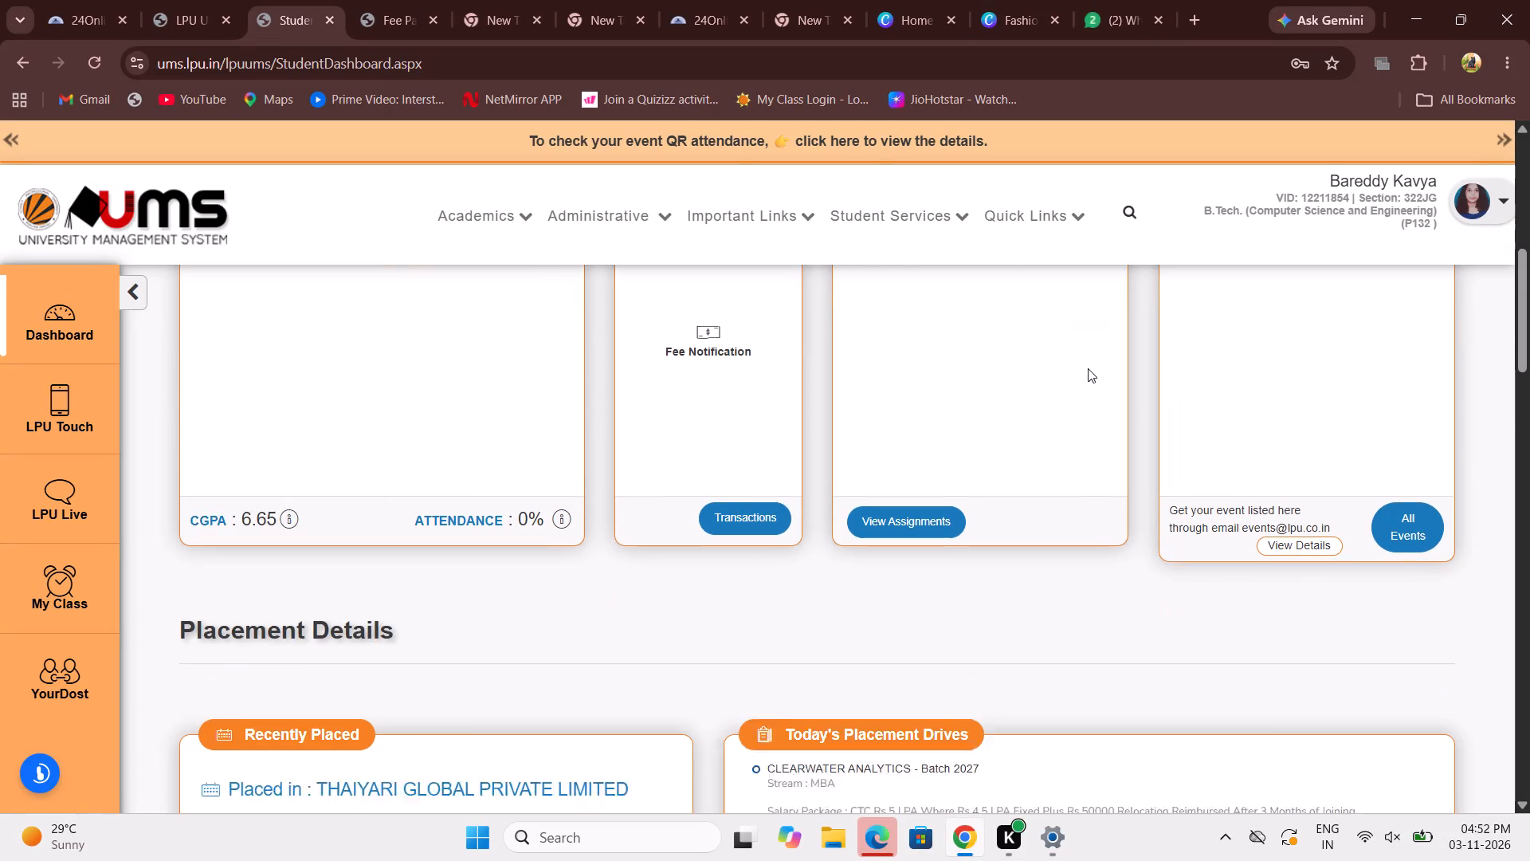
scroll(1088, 368, down, 4)
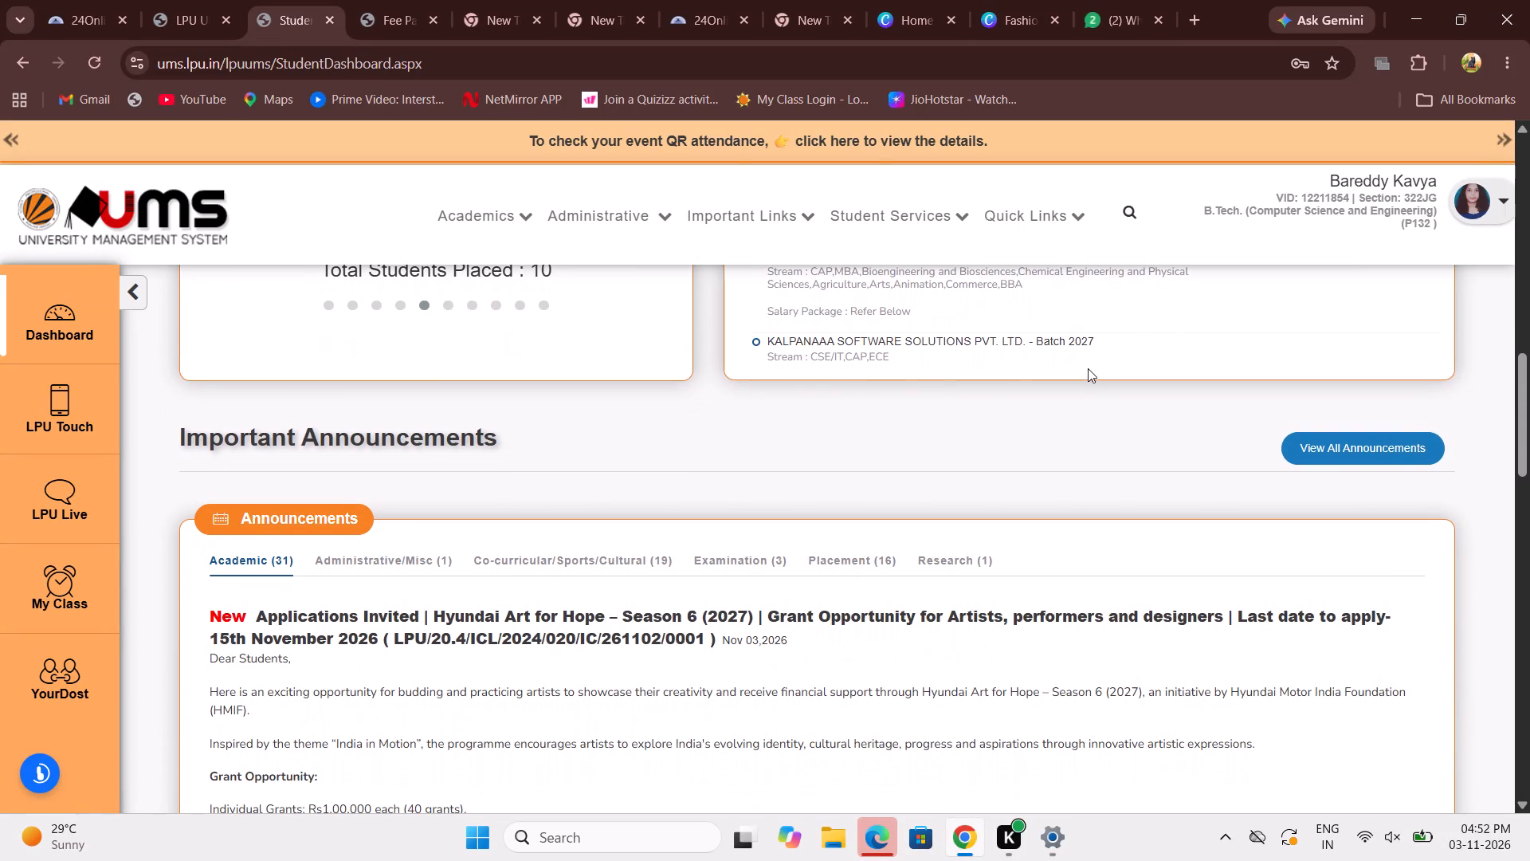
scroll(1088, 368, down, 3)
scroll(1062, 431, down, 3)
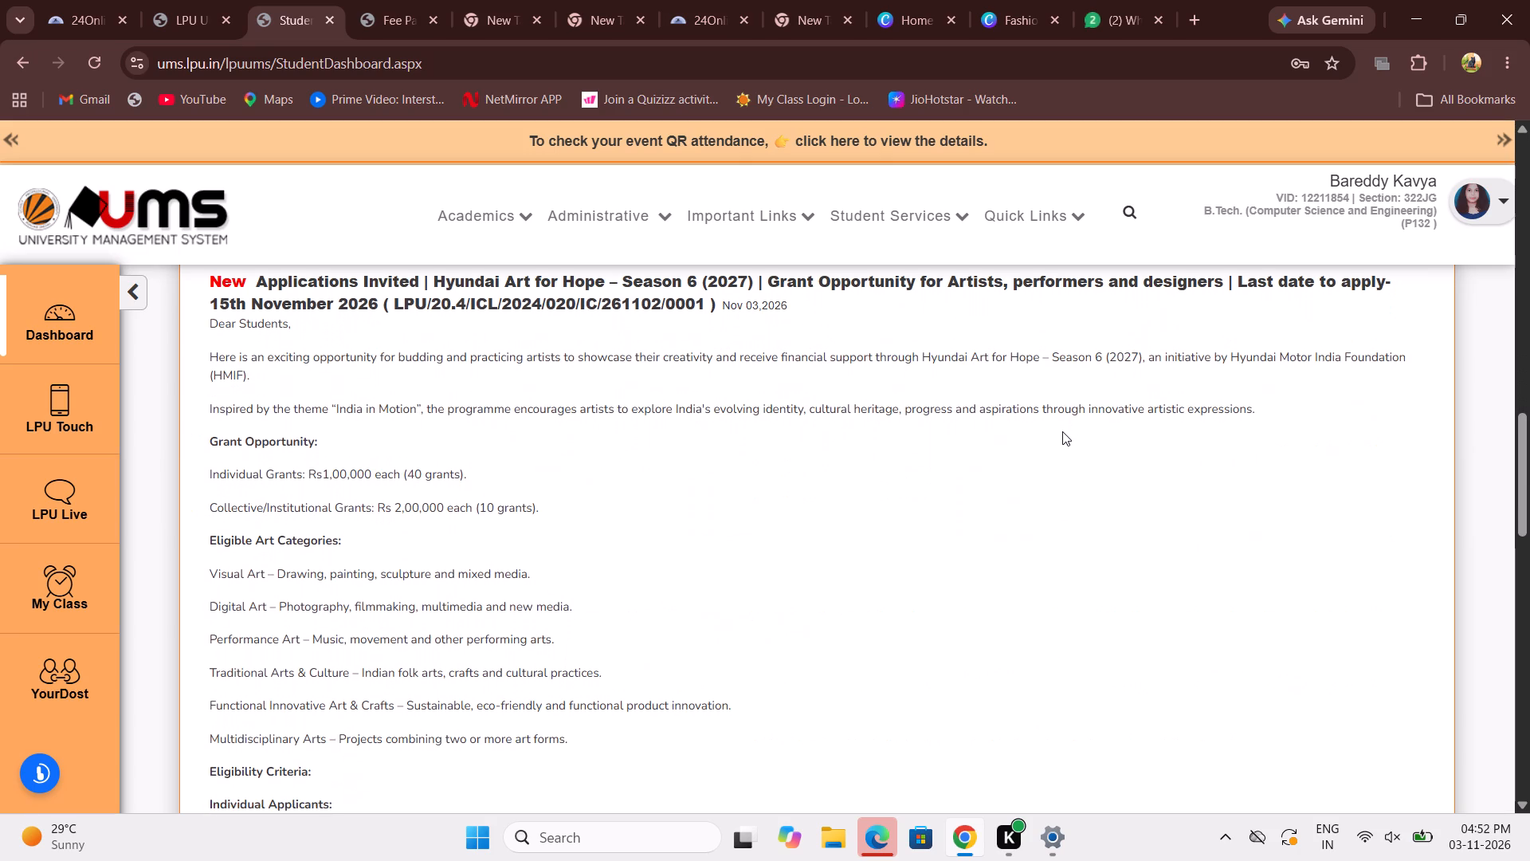
scroll(1062, 431, down, 2)
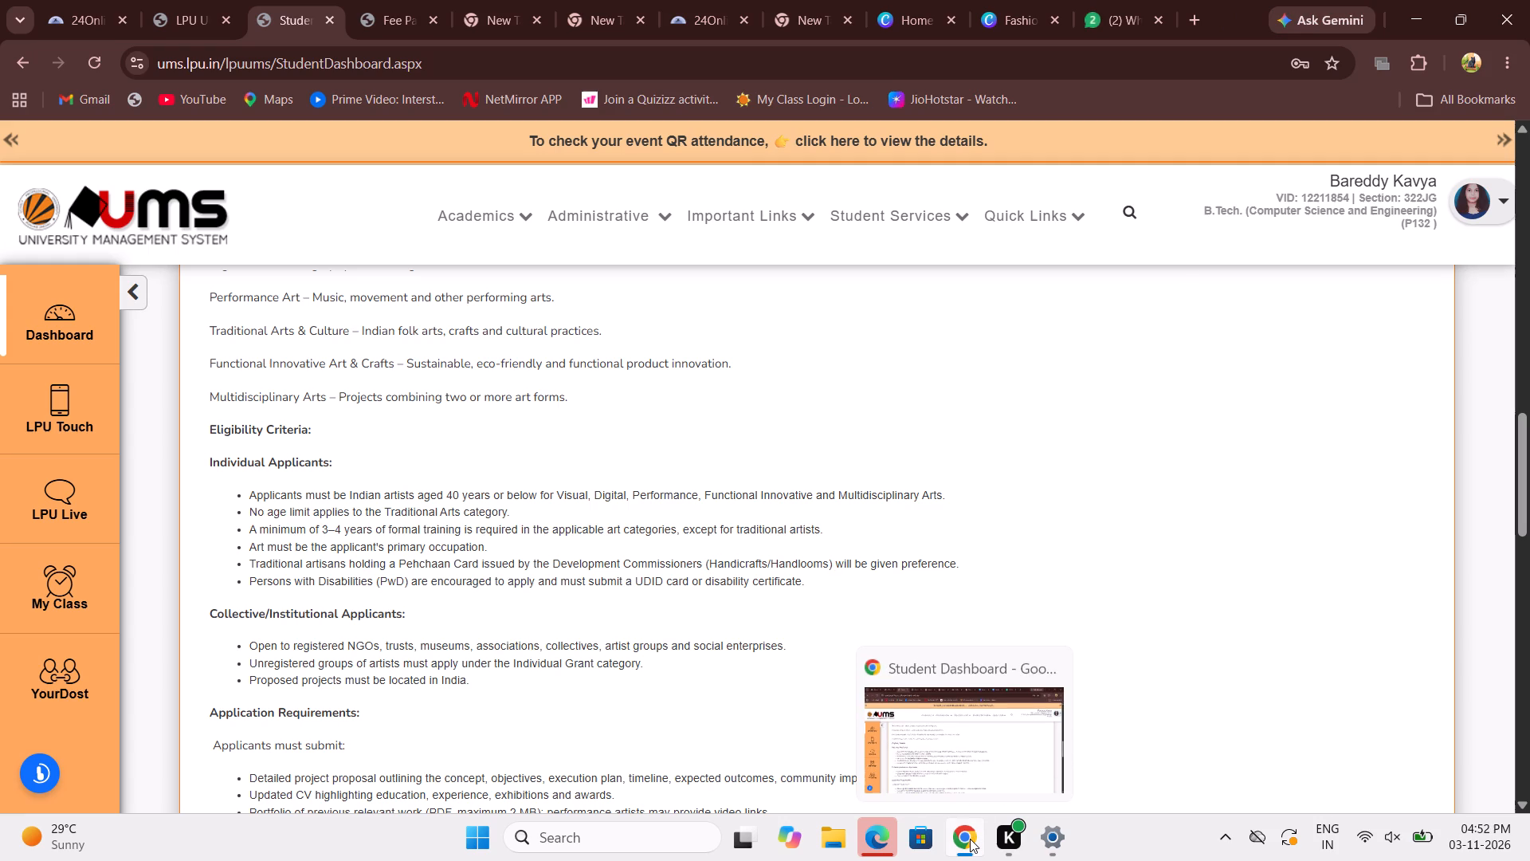
Switch back to the Canva fashion design and select the Classic Bi-Fold and Slim Card Holder sketch photo on page 9.
click(1006, 0)
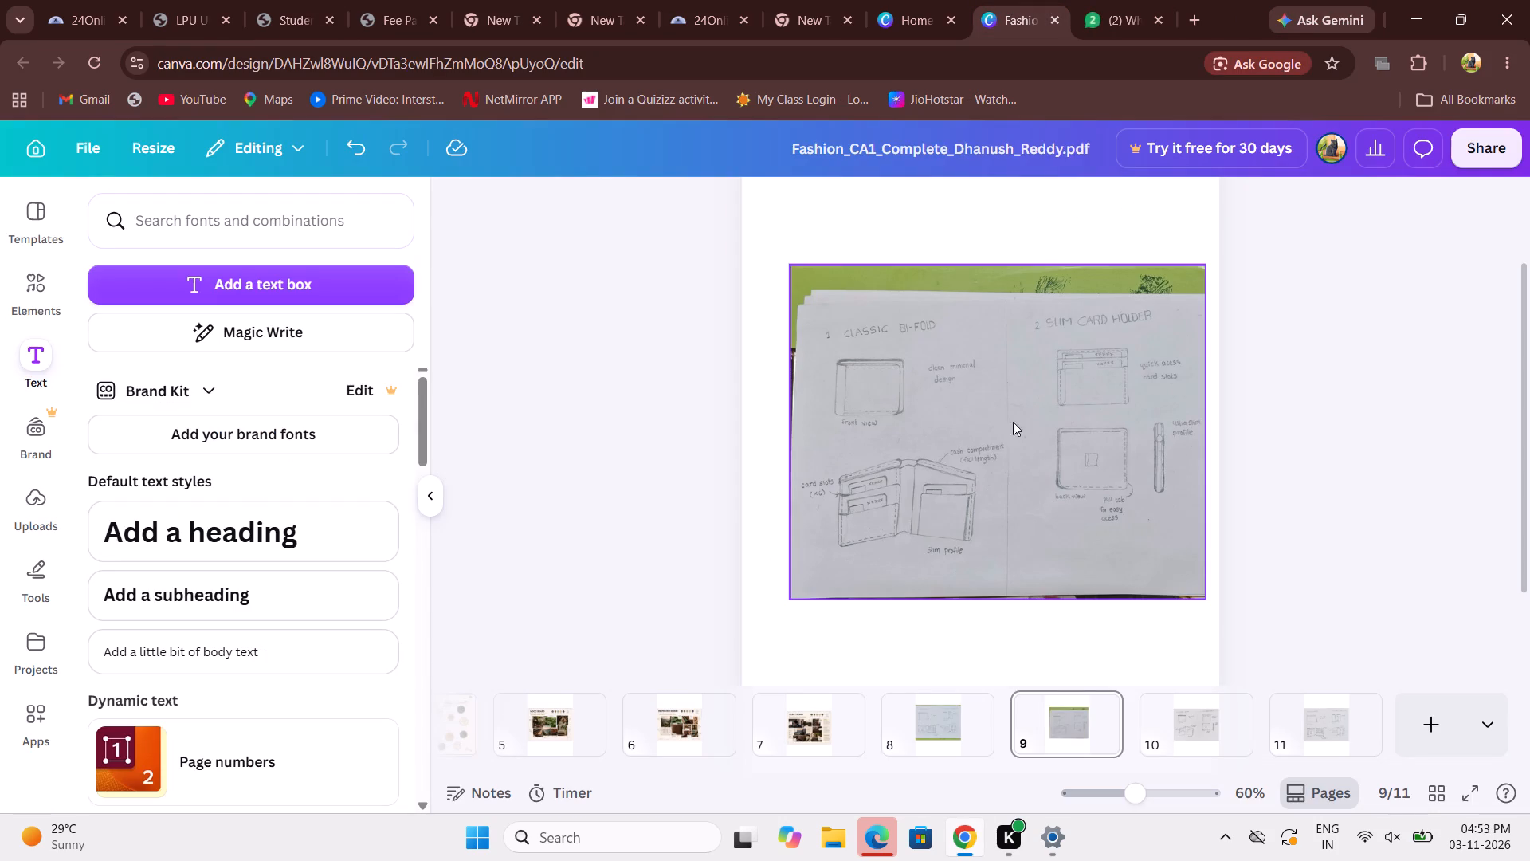
click(1027, 447)
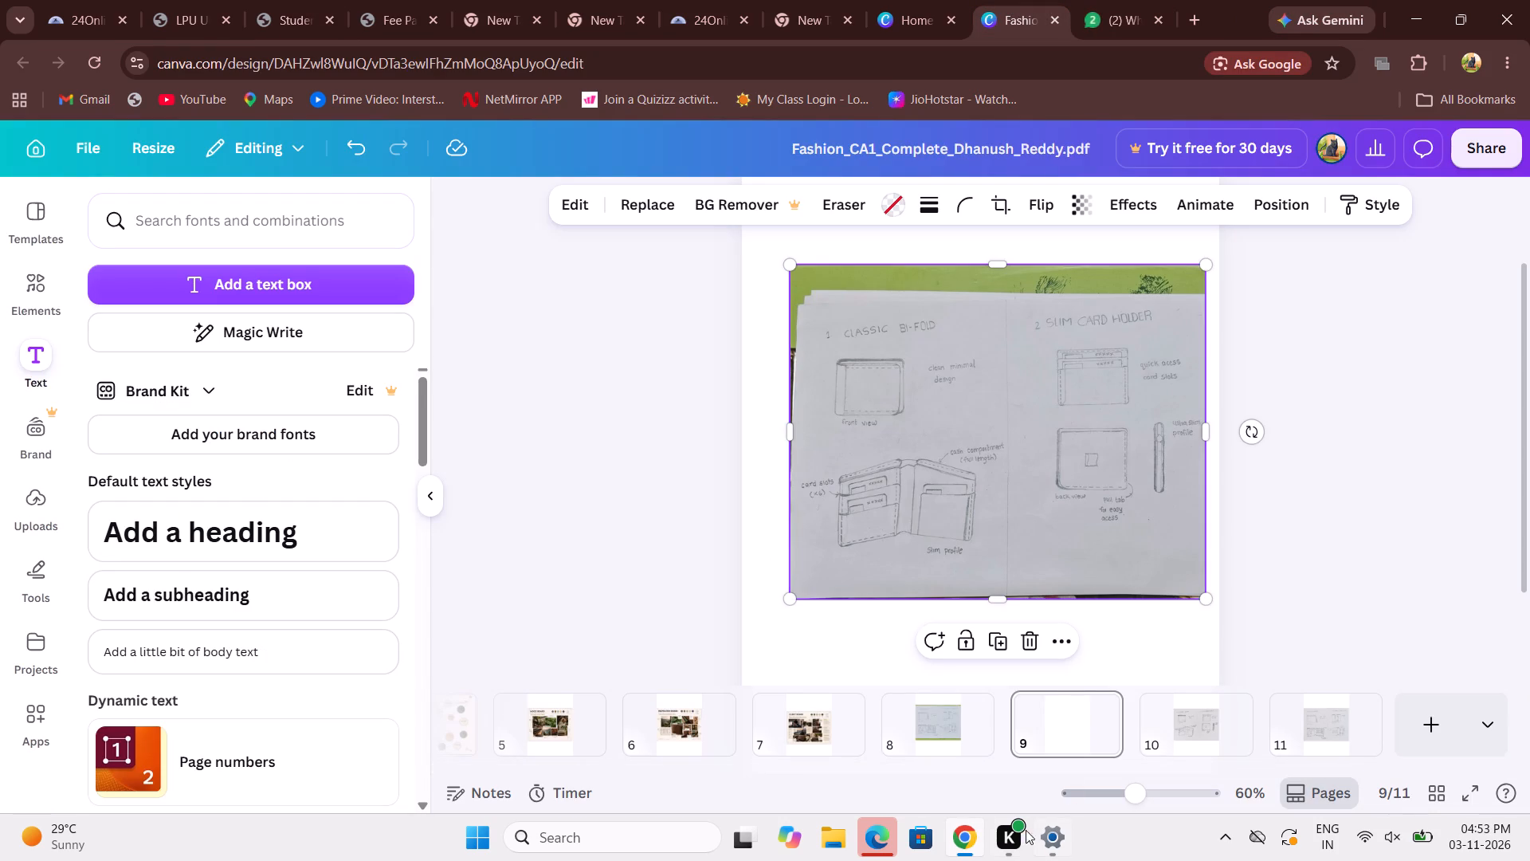